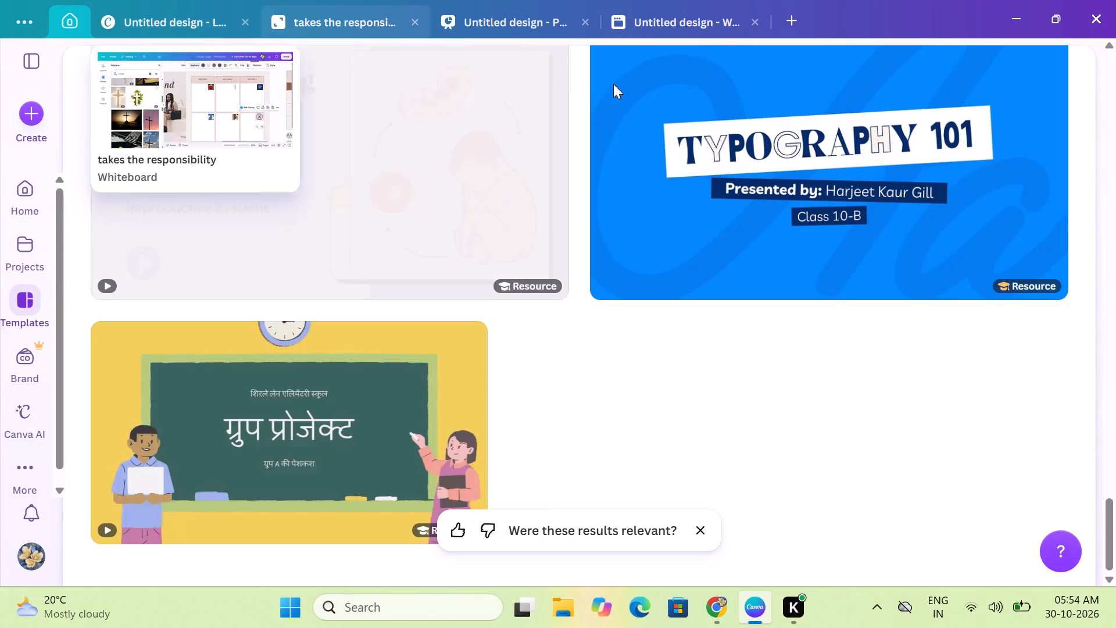
# Close the "takes the responsibility" whiteboard and the two untitled designs after it, keeping only the untitled Logo design open.
pyautogui.click(743, 15)
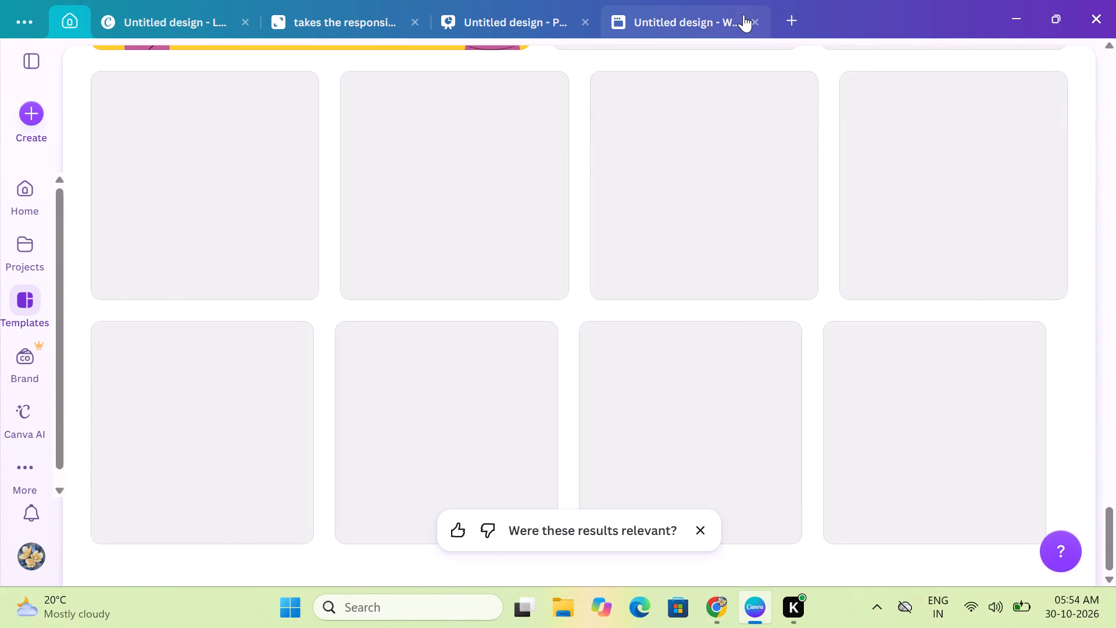
pyautogui.click(757, 19)
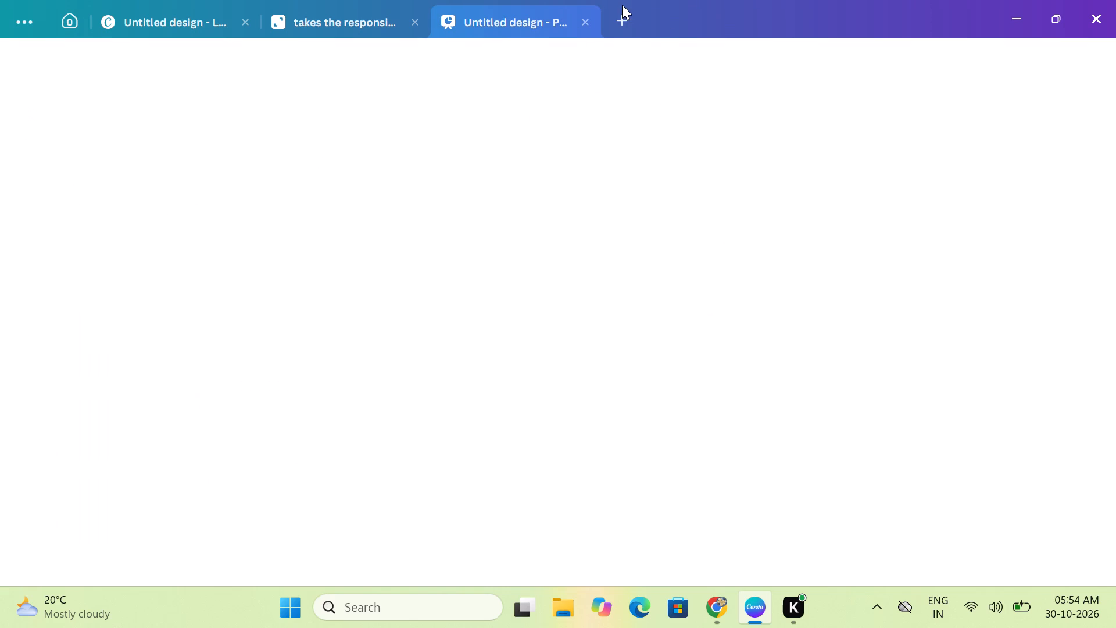
pyautogui.click(584, 19)
pyautogui.click(415, 16)
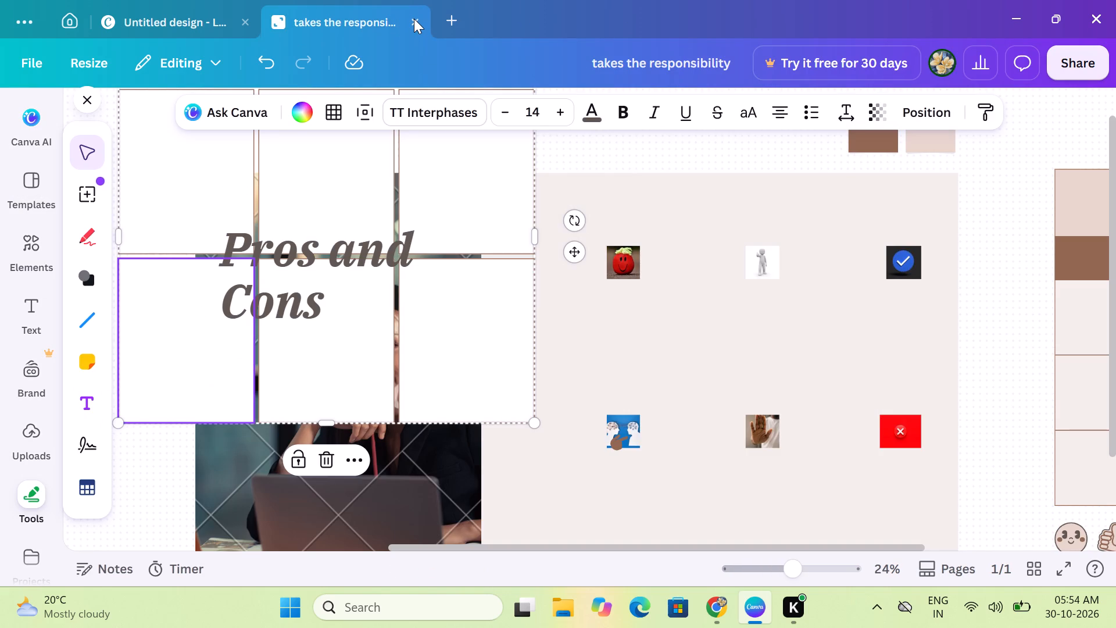
pyautogui.click(414, 19)
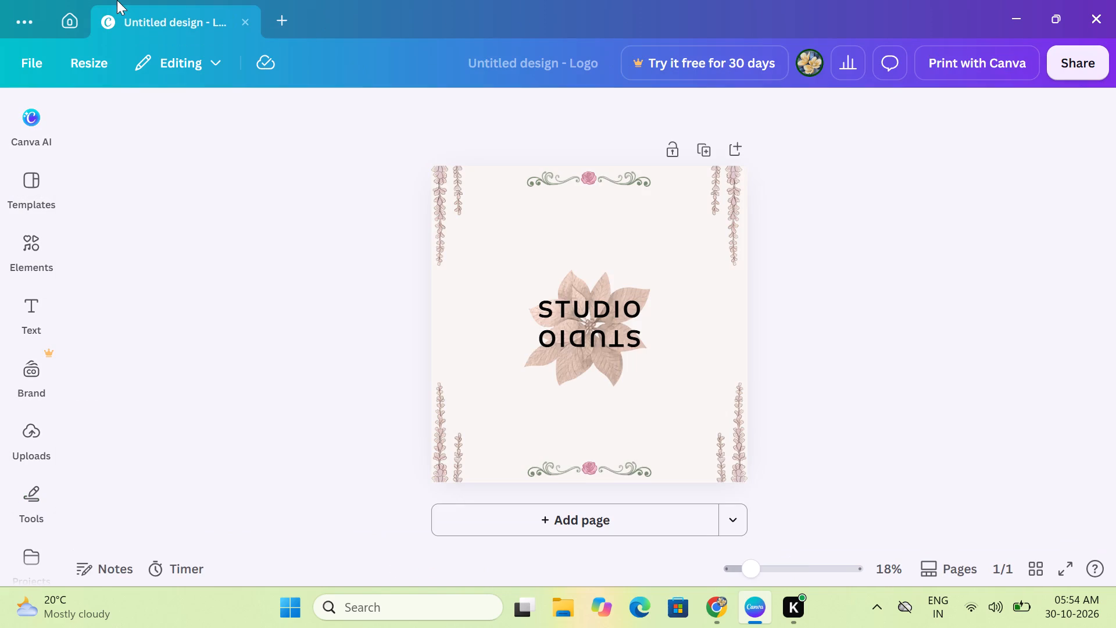
# Return to the home page and open the Flyer template category.
pyautogui.click(77, 10)
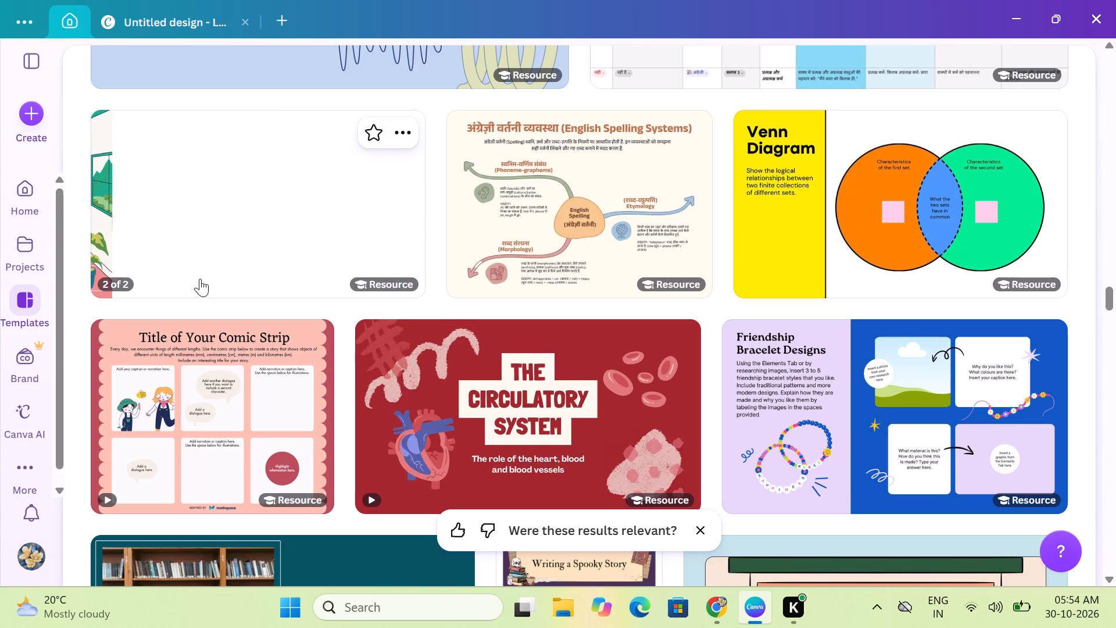
pyautogui.scroll(-1, 200, 279)
pyautogui.scroll(1, 200, 279)
pyautogui.scroll(-2, 200, 279)
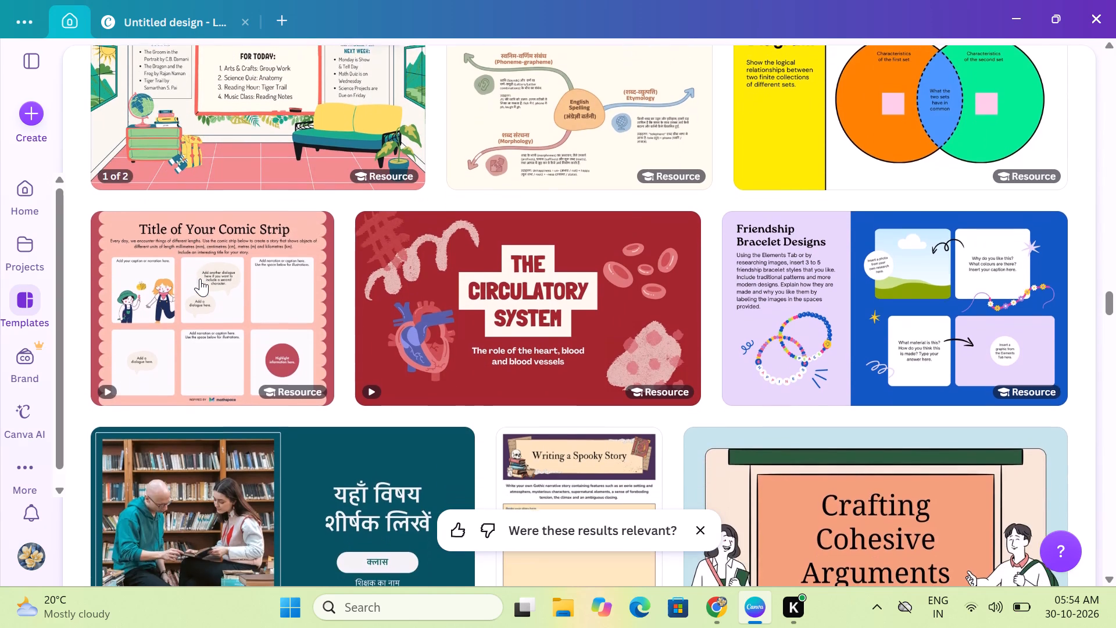
pyautogui.scroll(3, 200, 279)
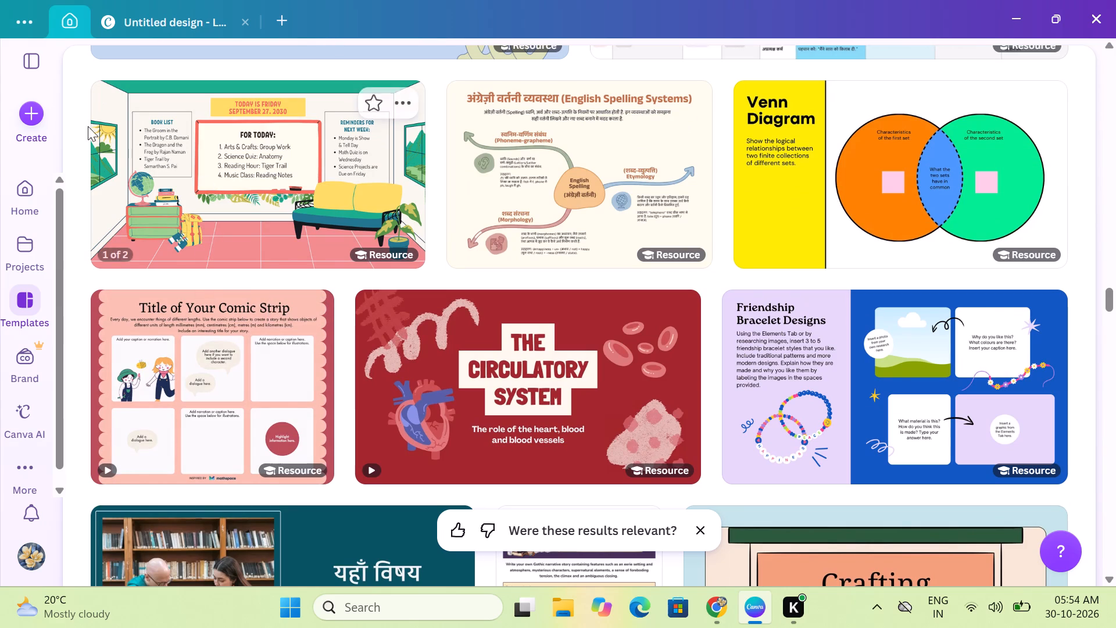
pyautogui.click(17, 194)
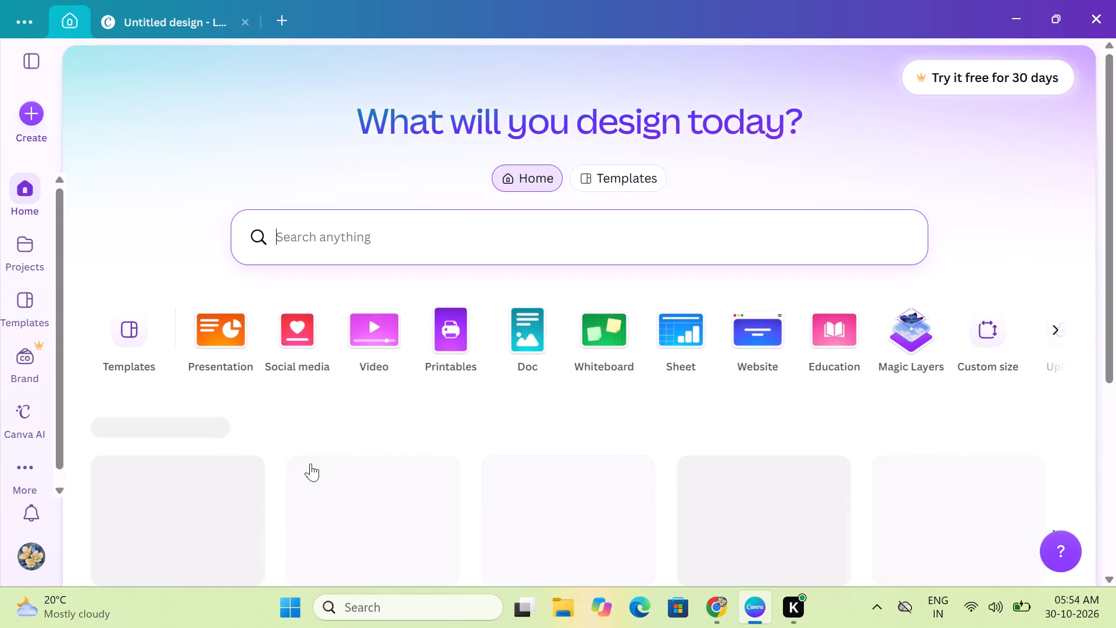
pyautogui.scroll(-3, 618, 441)
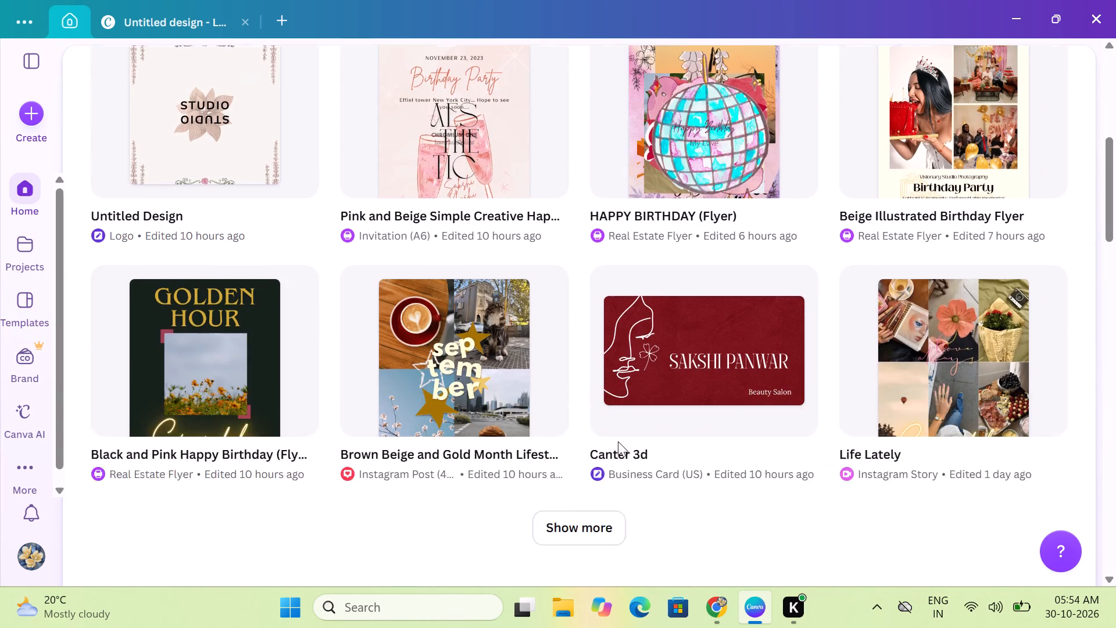
pyautogui.scroll(-4, 618, 441)
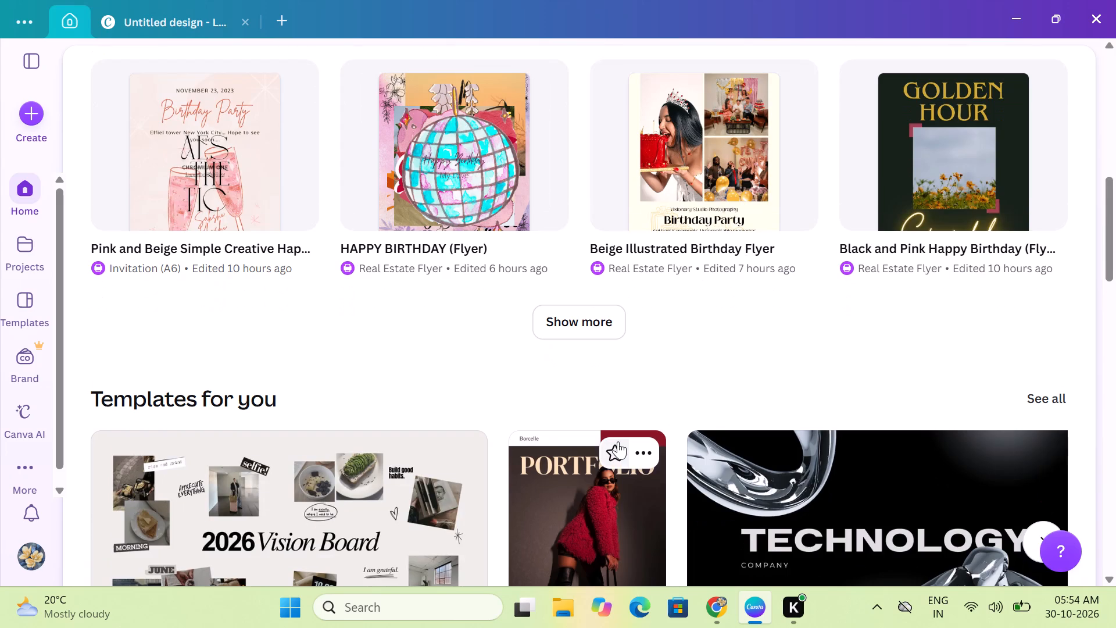
pyautogui.scroll(-5, 618, 441)
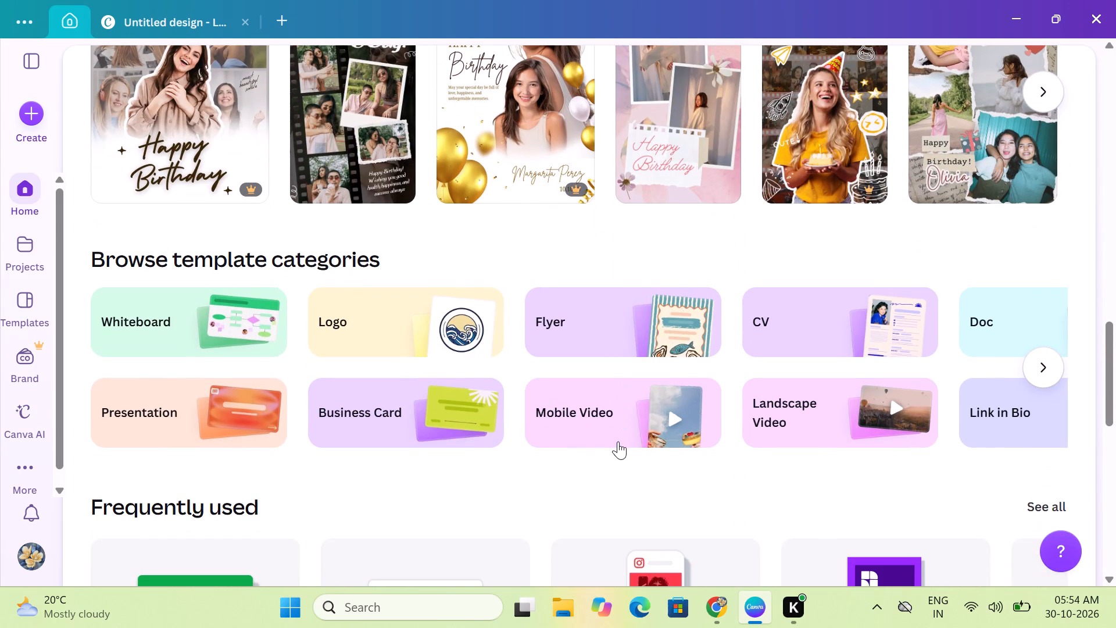
pyautogui.scroll(-1, 618, 441)
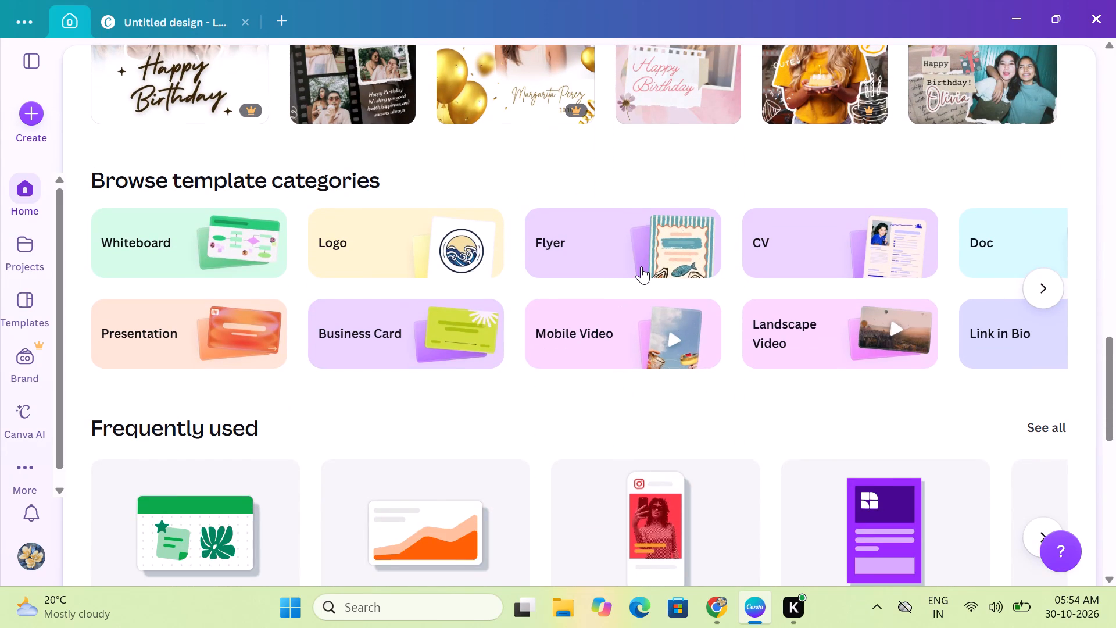
pyautogui.click(574, 261)
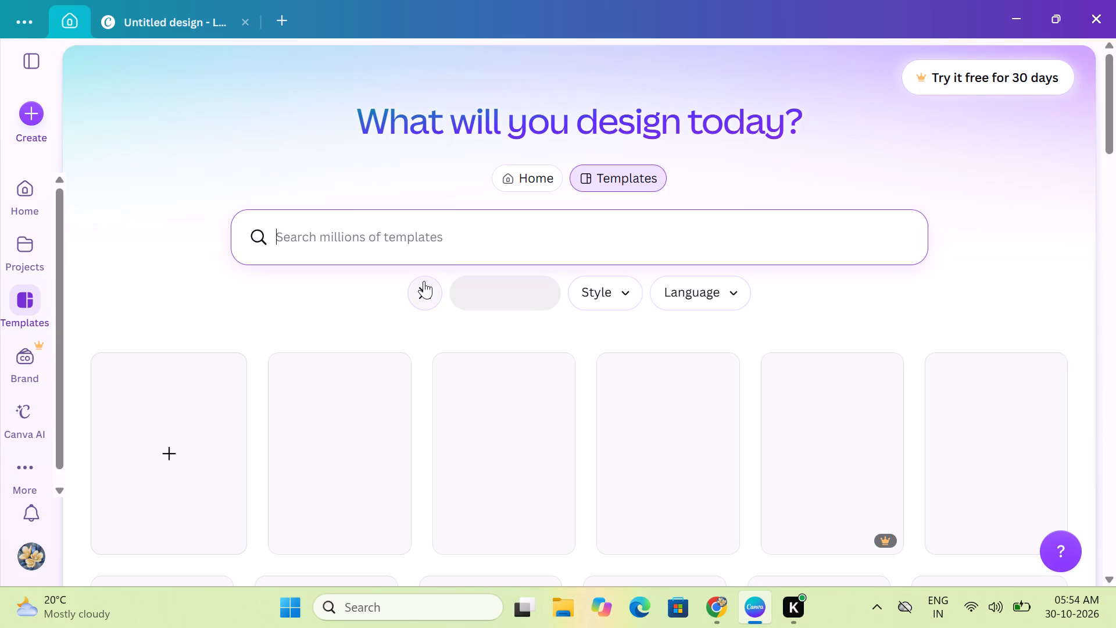
# Browse the flyer templates for a suitable design, down to the travel, fashion and photography flyers.
pyautogui.scroll(-2, 424, 281)
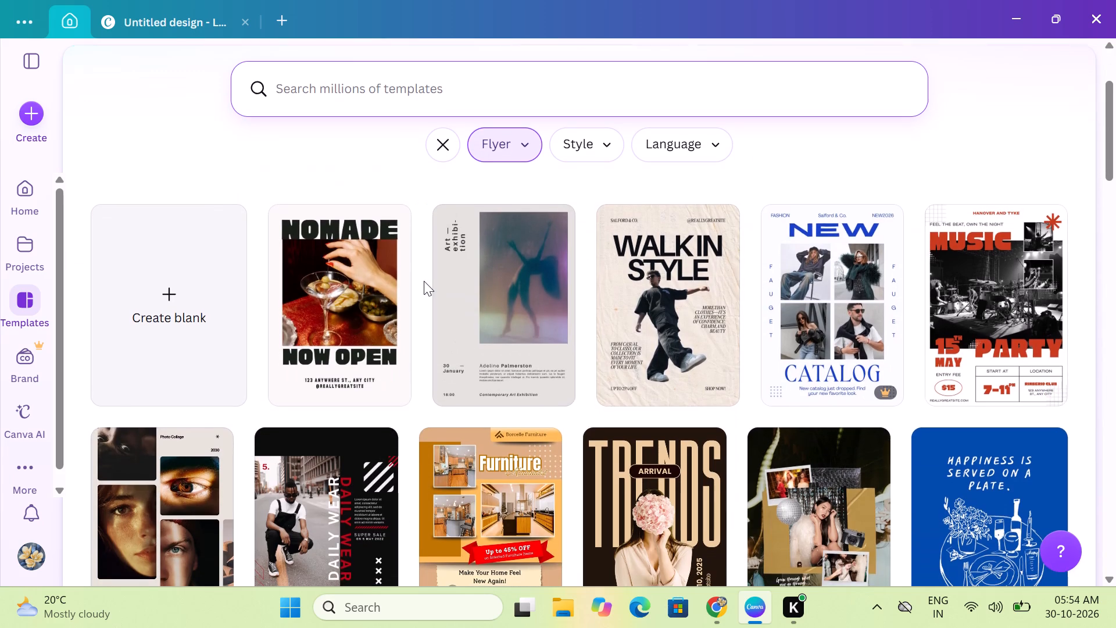
pyautogui.scroll(-2, 424, 281)
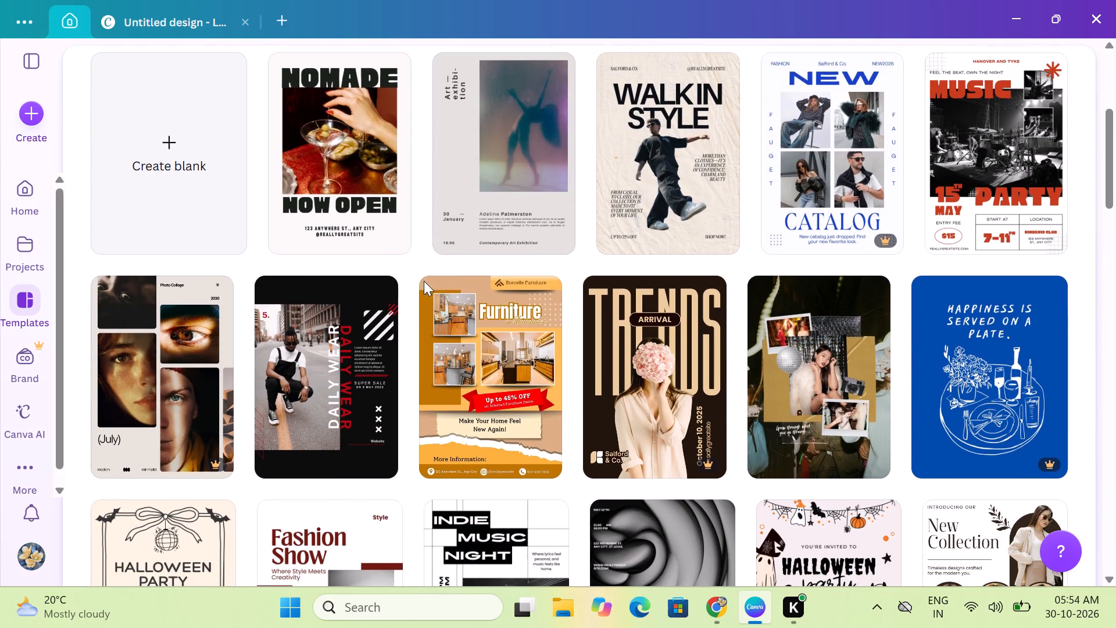
pyautogui.scroll(-1, 424, 281)
pyautogui.scroll(1, 424, 281)
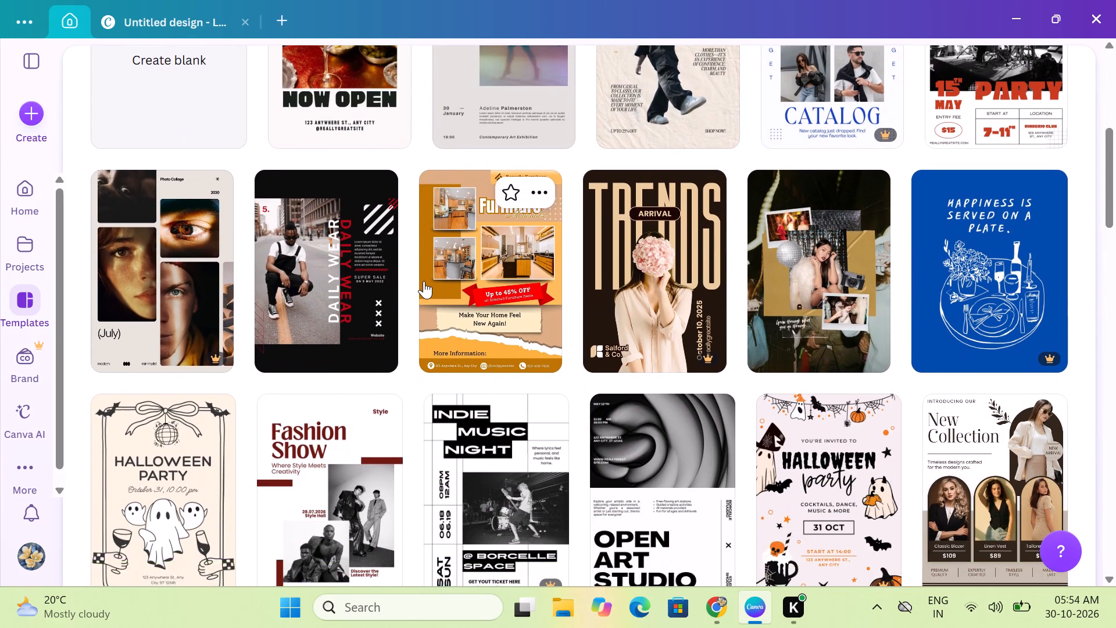
pyautogui.scroll(1, 424, 281)
pyautogui.scroll(-3, 424, 281)
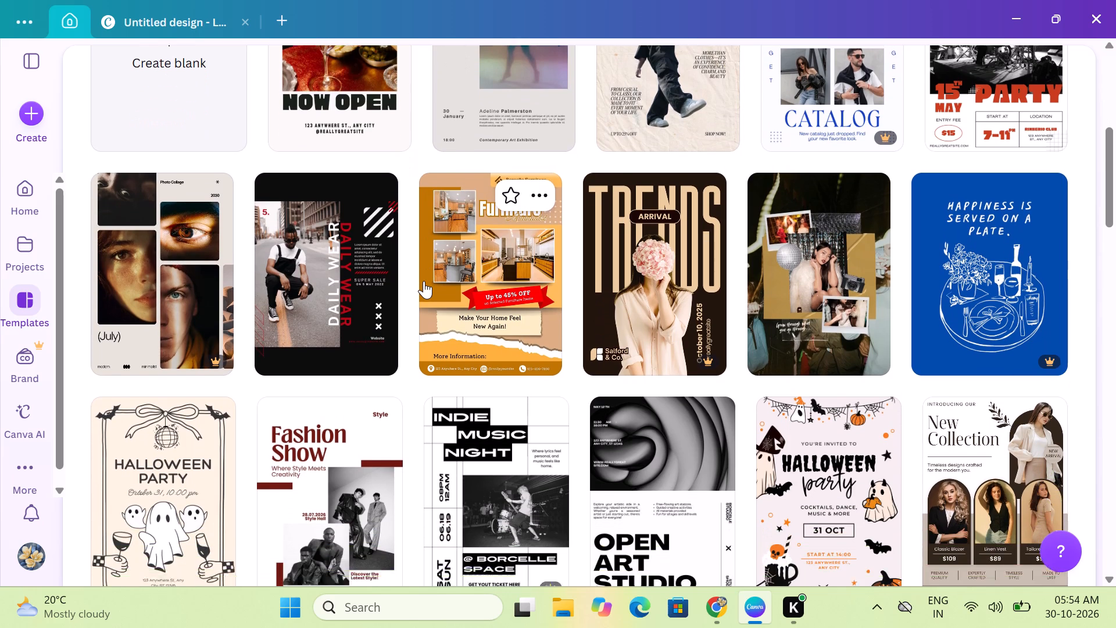
pyautogui.scroll(-2, 424, 281)
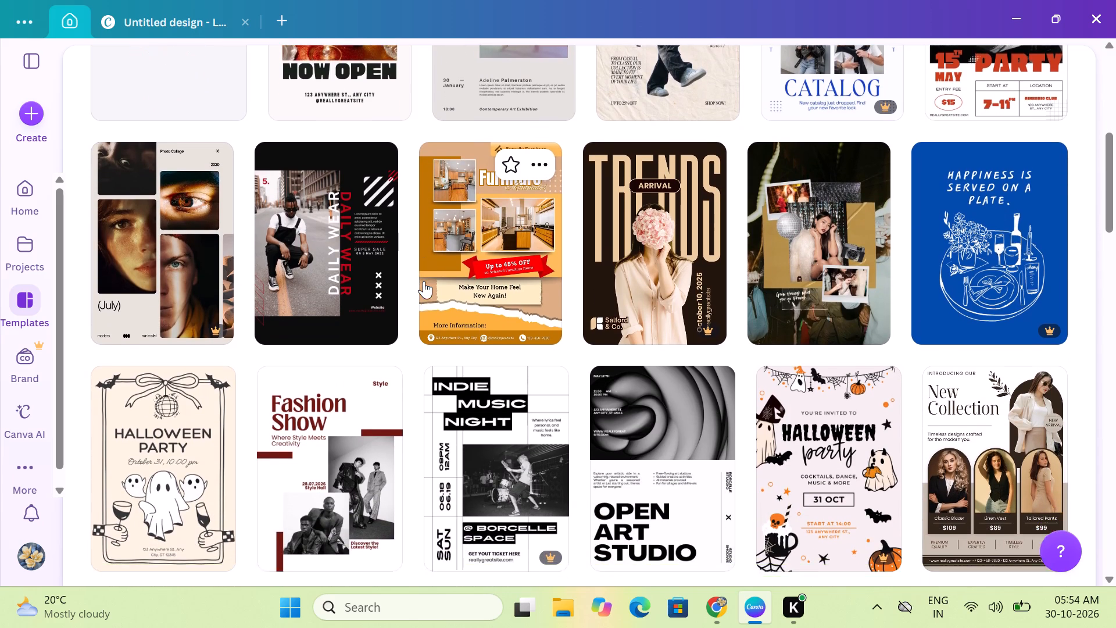
pyautogui.scroll(-4, 424, 281)
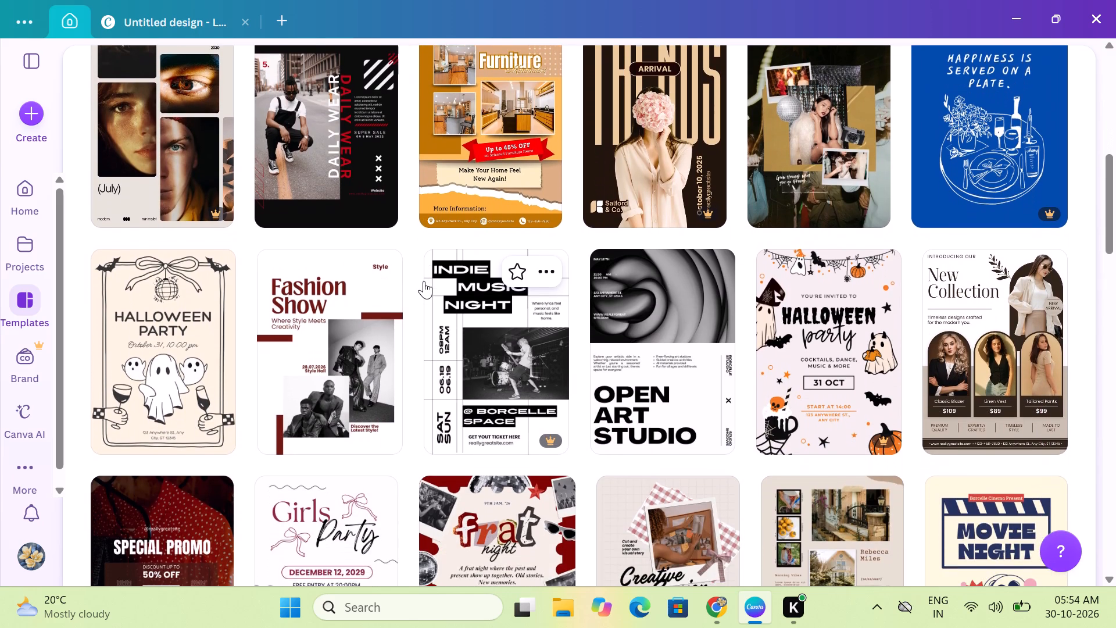
pyautogui.scroll(-3, 424, 281)
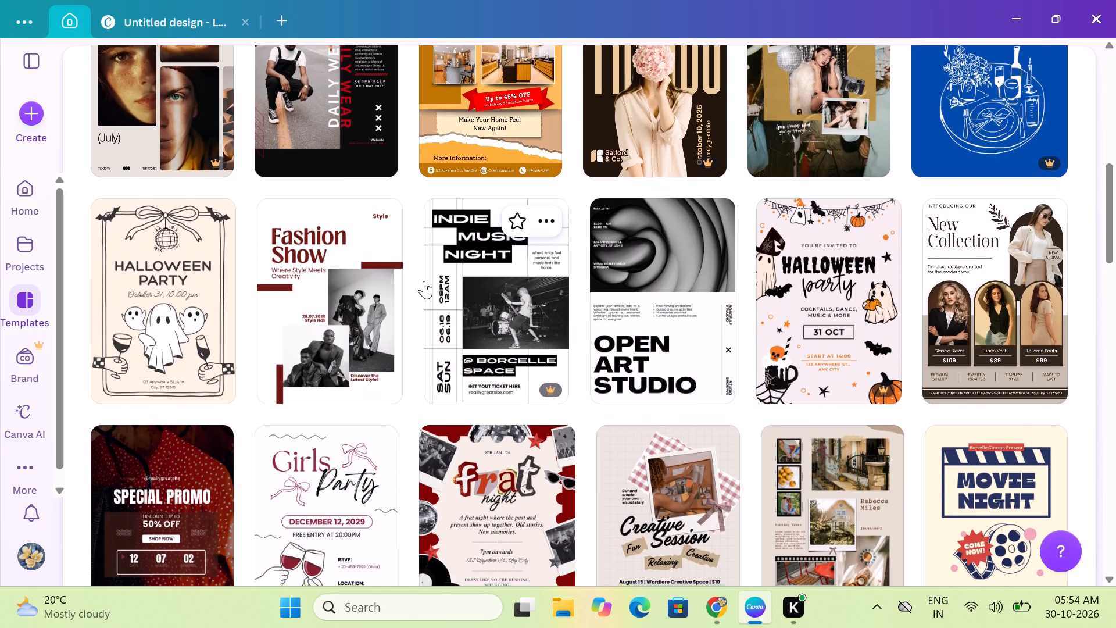
pyautogui.scroll(-3, 424, 281)
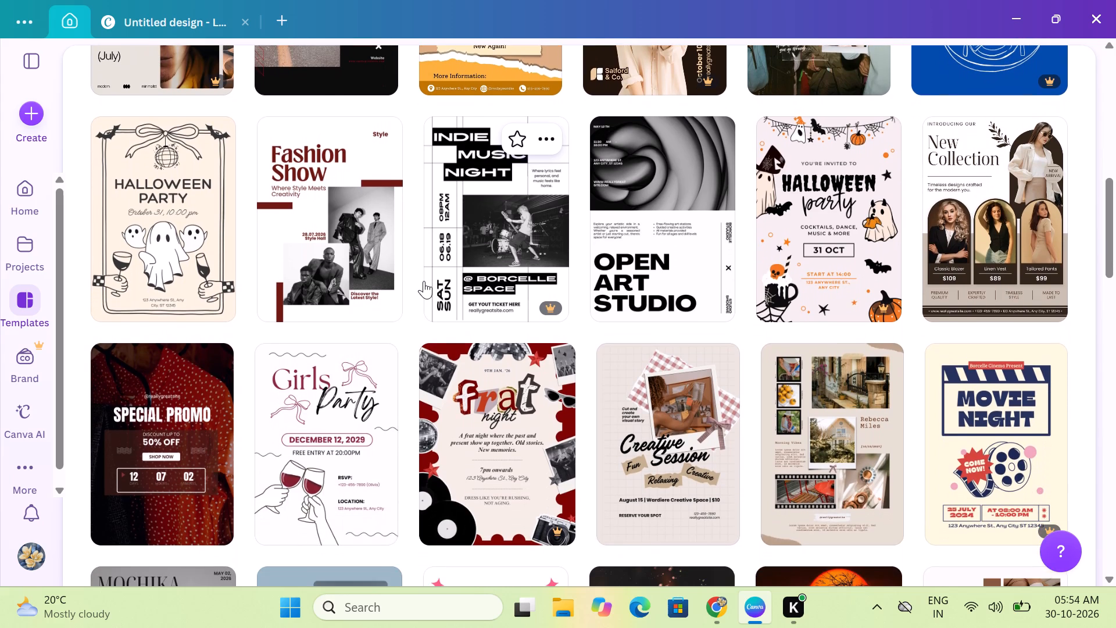
pyautogui.scroll(-2, 424, 281)
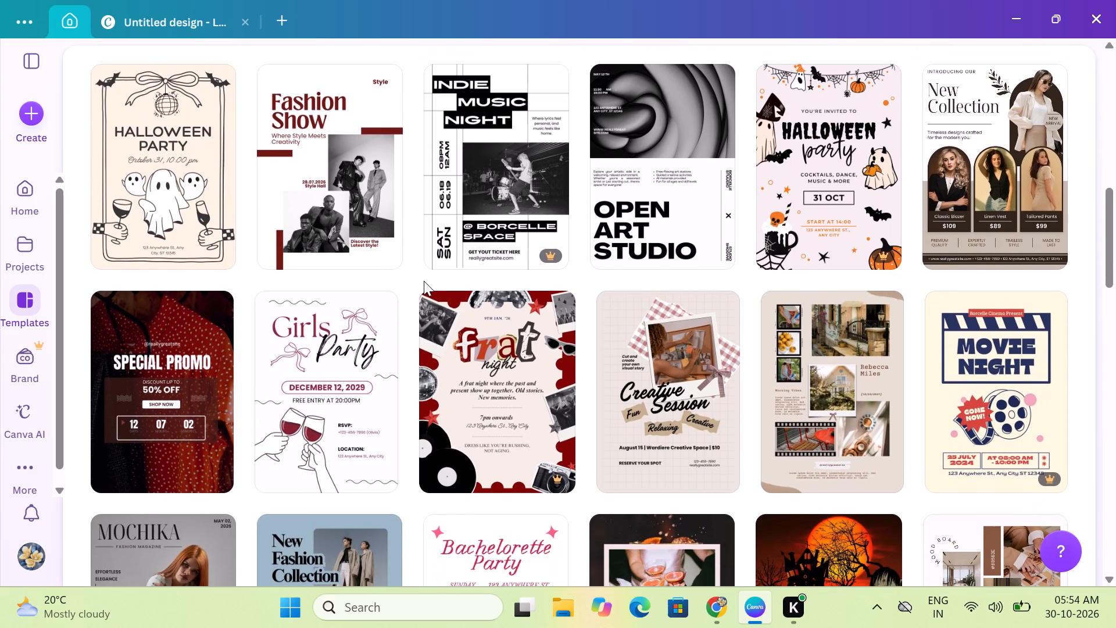
pyautogui.scroll(-3, 424, 281)
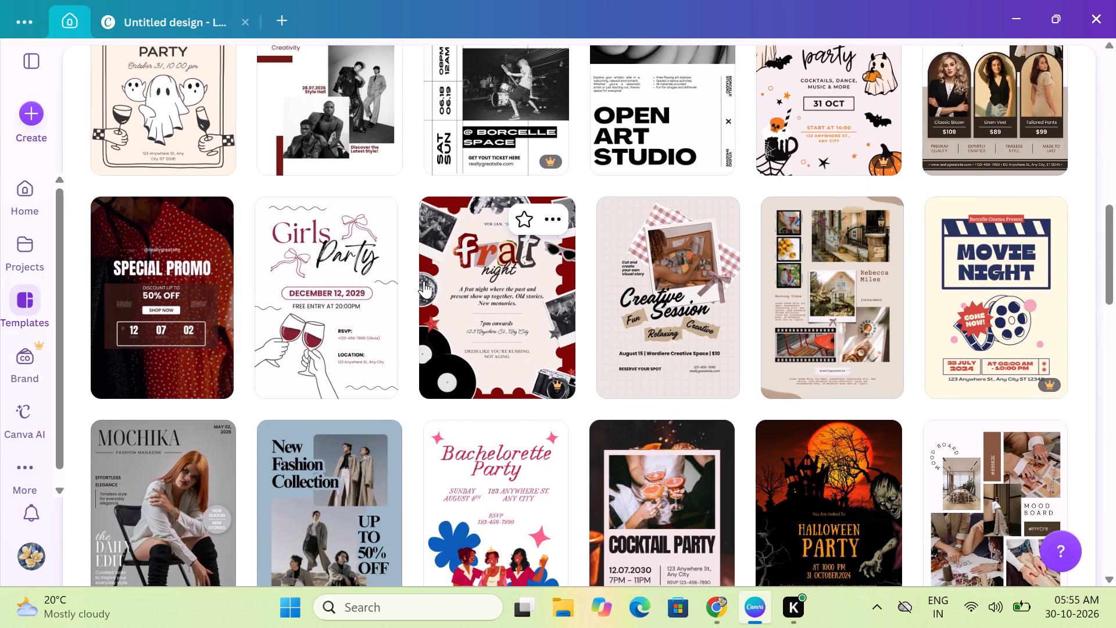
pyautogui.scroll(-3, 424, 281)
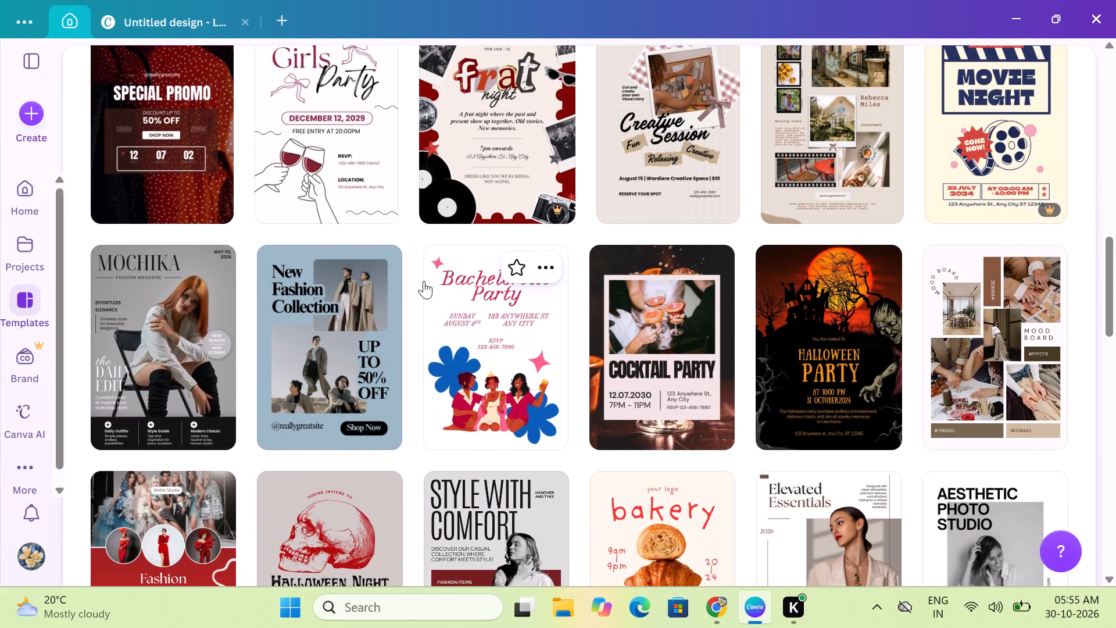
pyautogui.scroll(-2, 424, 281)
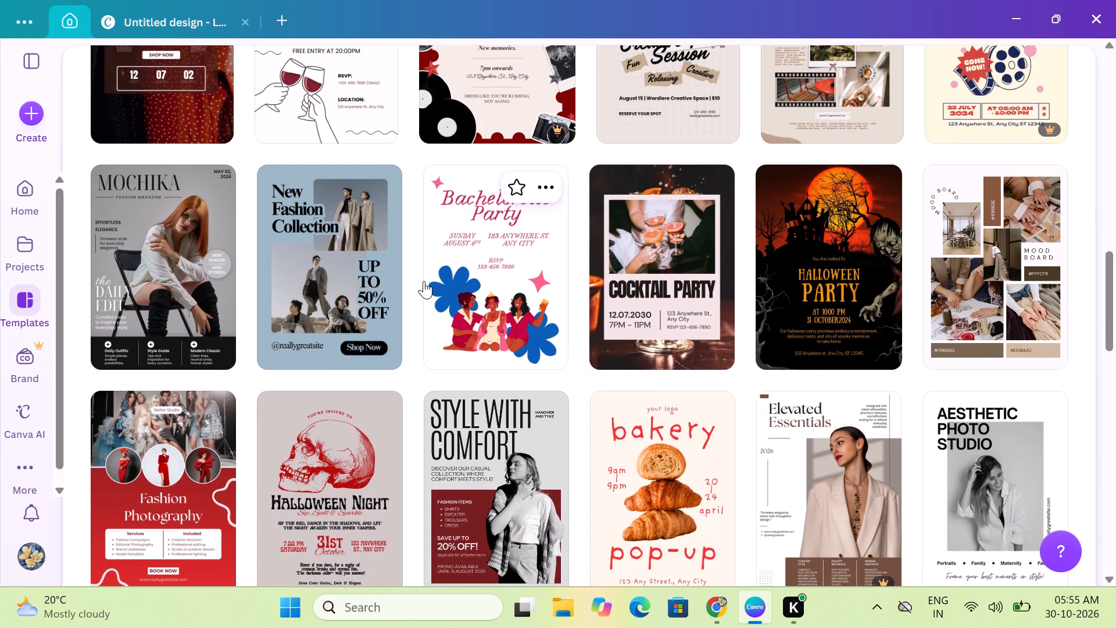
pyautogui.scroll(-3, 424, 281)
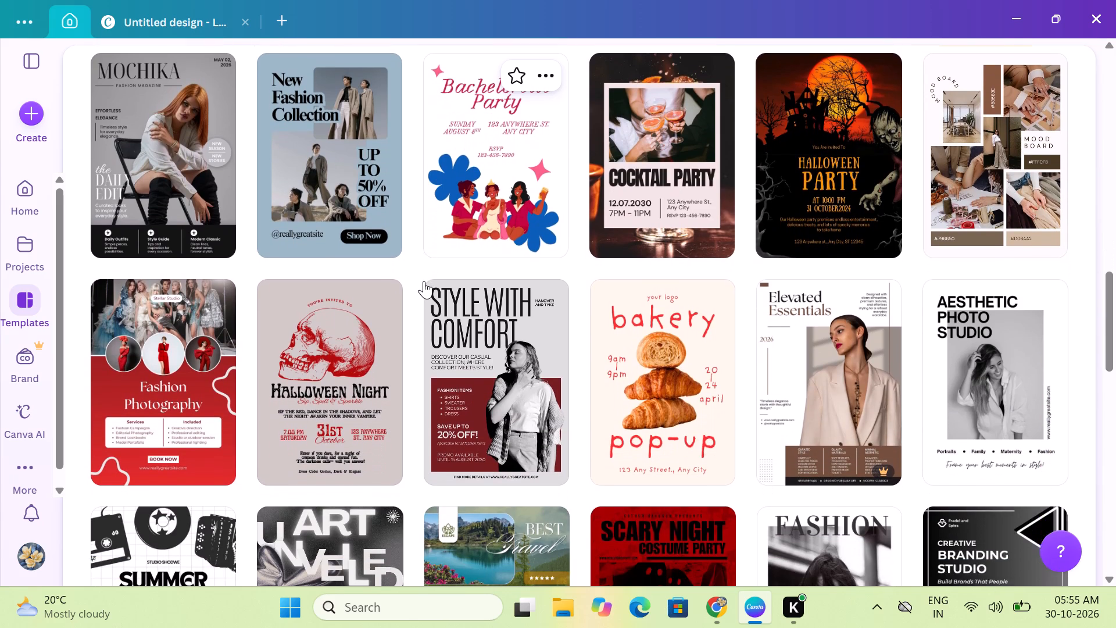
pyautogui.scroll(-3, 424, 281)
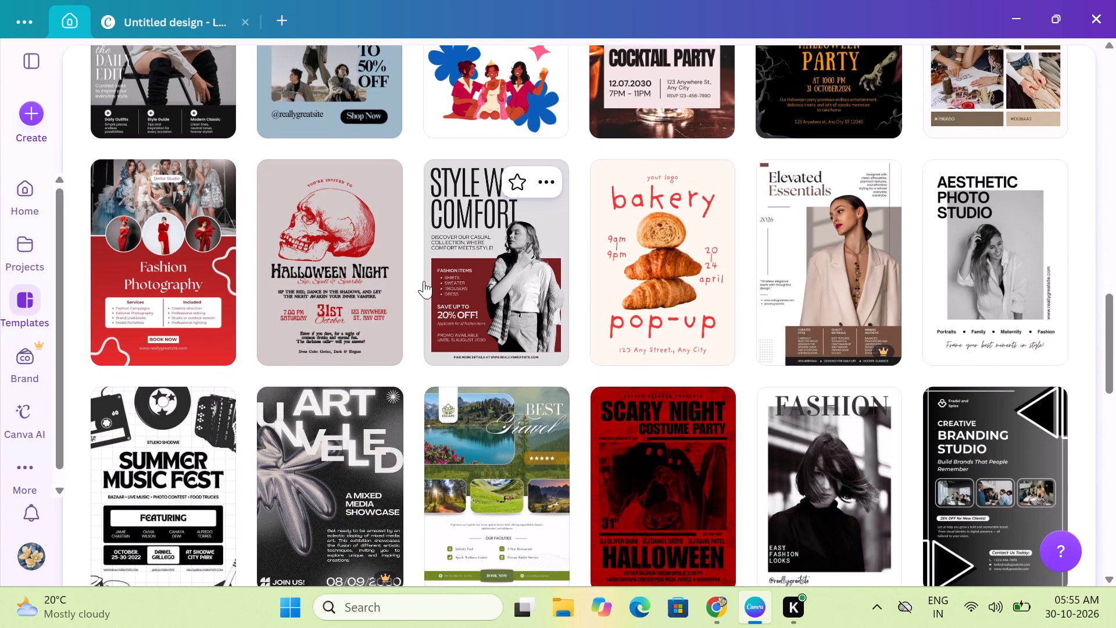
pyautogui.scroll(-2, 424, 281)
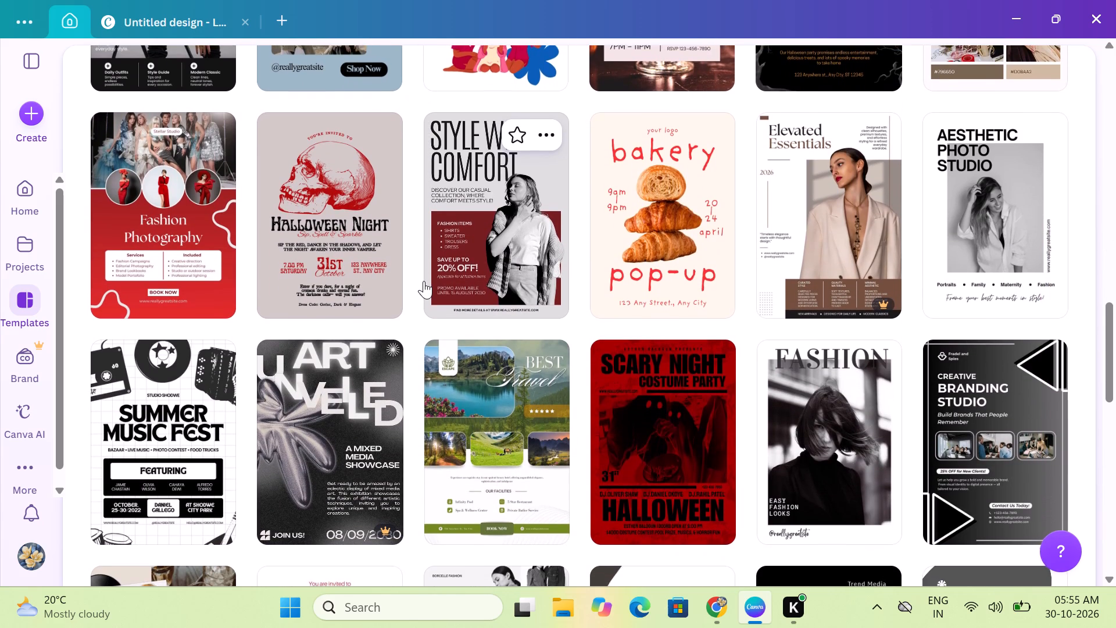
pyautogui.scroll(-2, 424, 281)
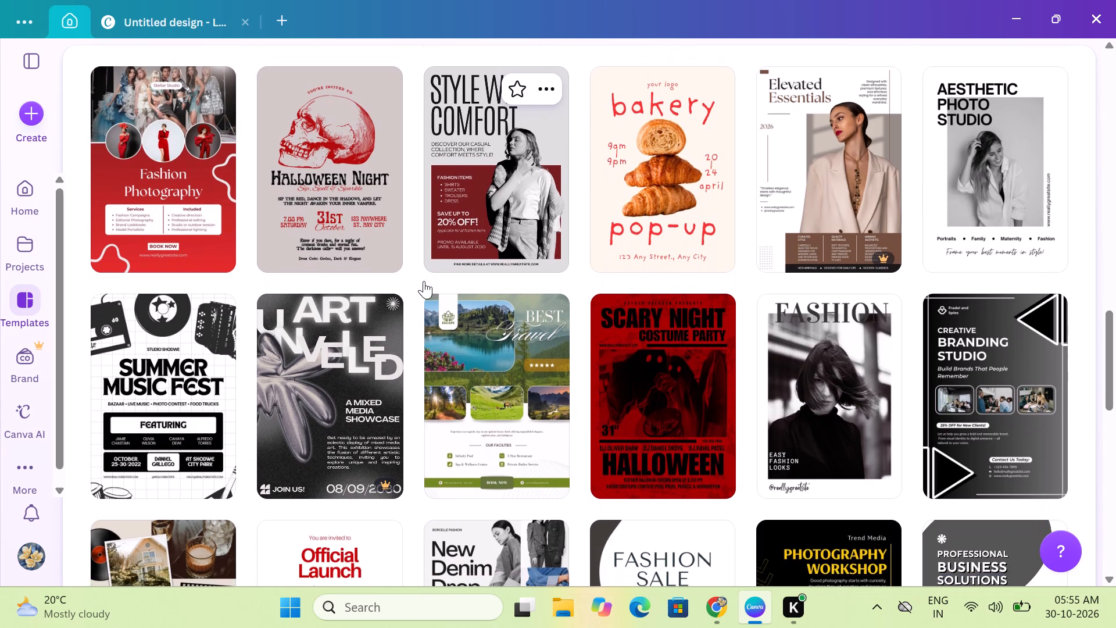
pyautogui.scroll(-1, 424, 281)
pyautogui.scroll(-2, 653, 290)
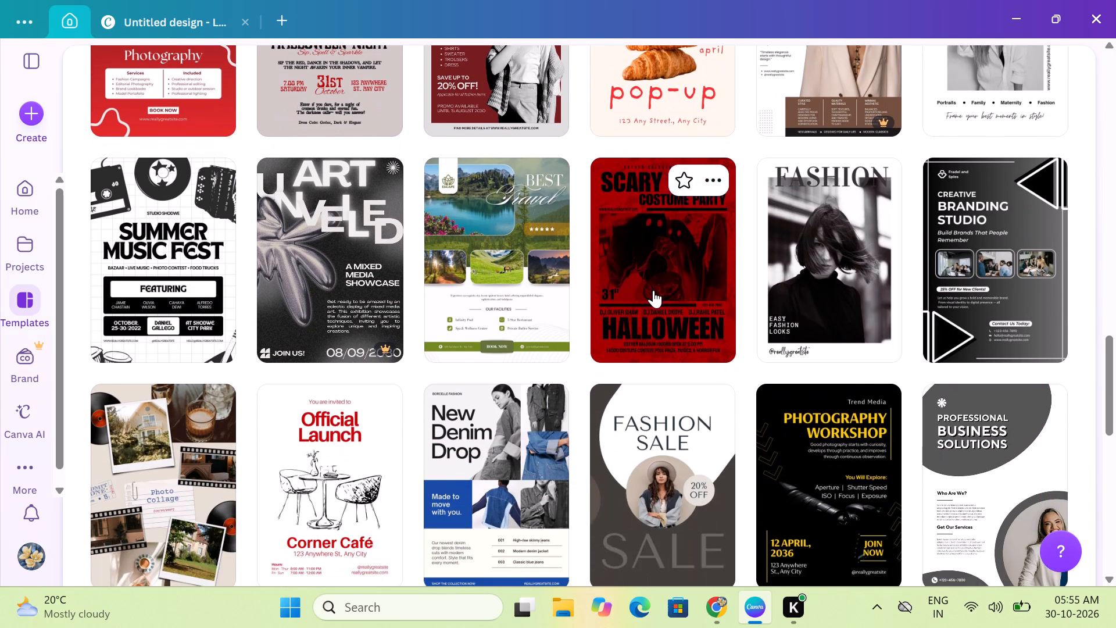
pyautogui.scroll(-4, 653, 290)
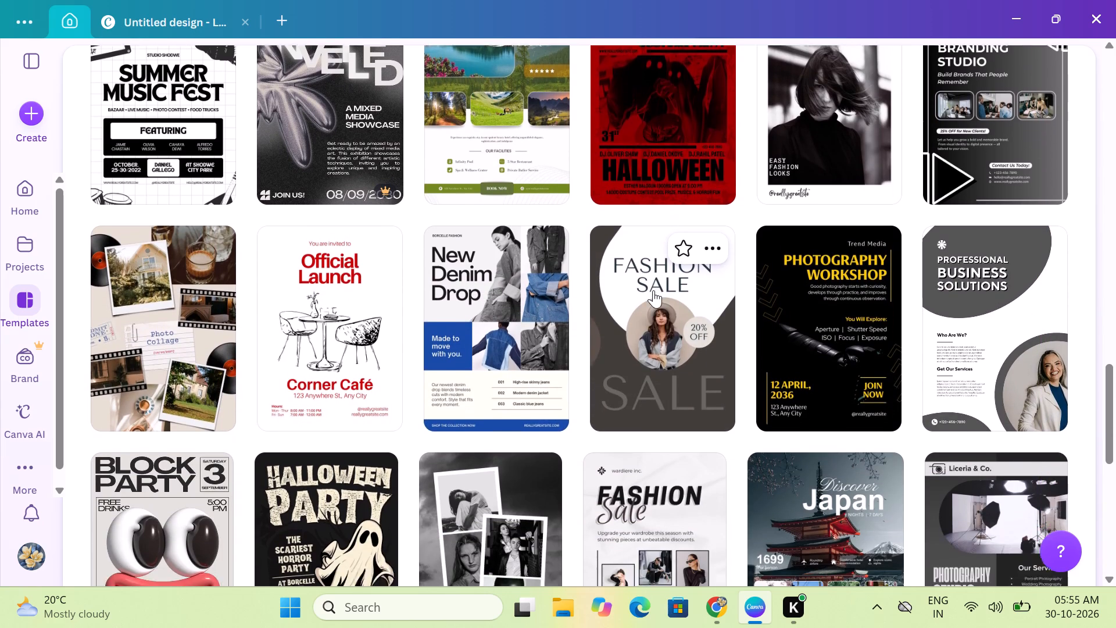
pyautogui.scroll(-2, 653, 290)
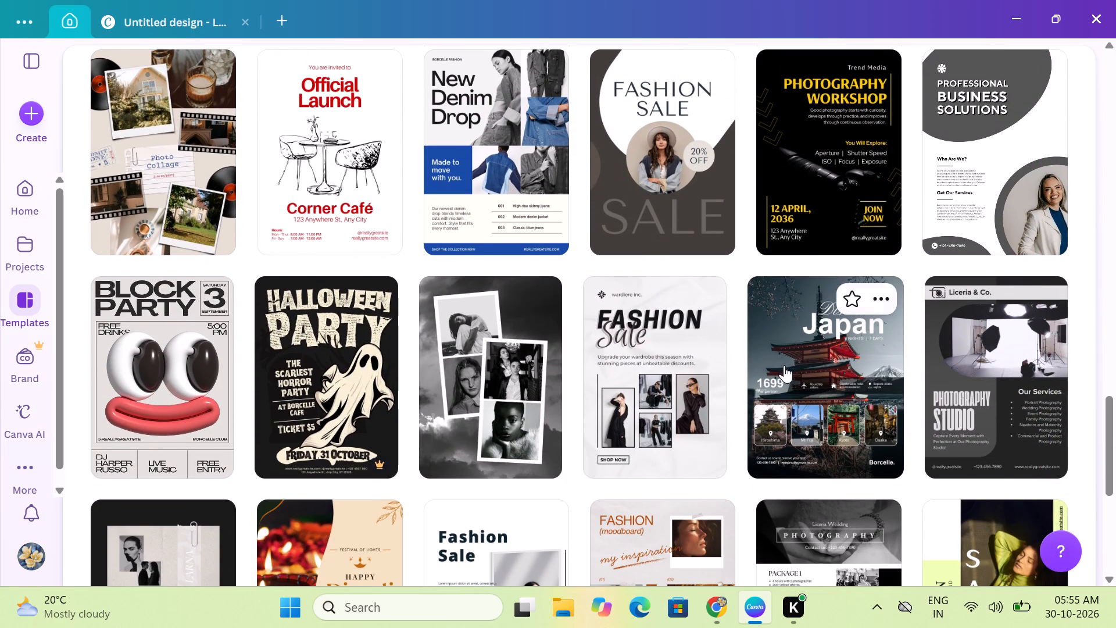
# Open the Red Black and White Traditional Japan Travel Promotion Flyer template as a new editable design.
pyautogui.click(788, 363)
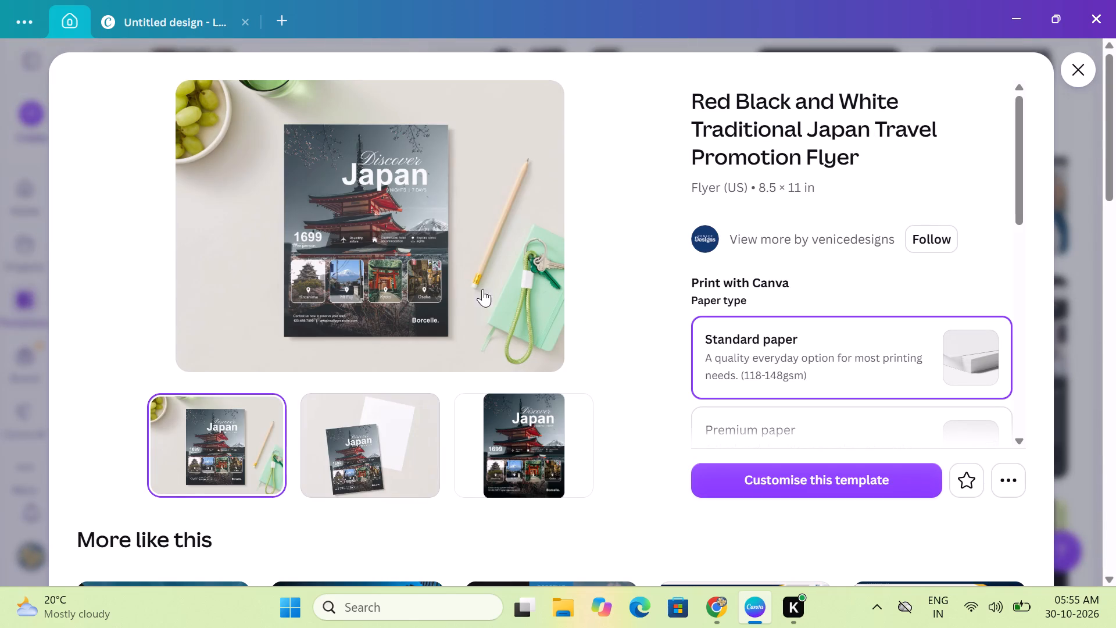
pyautogui.click(431, 280)
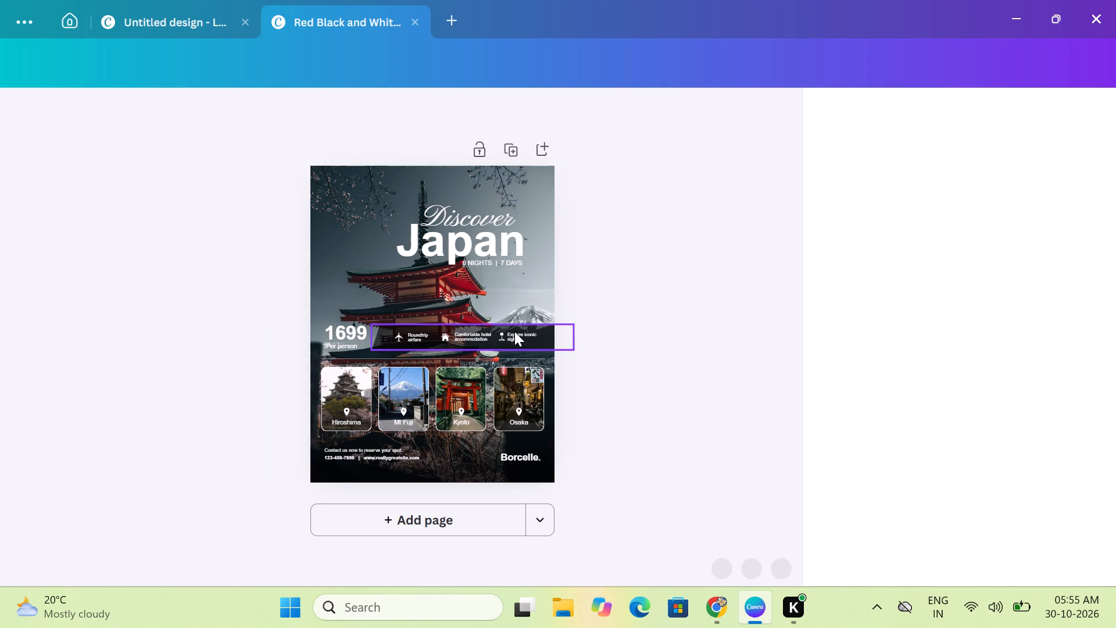
# Add a blank second page to the flyer design.
pyautogui.scroll(-1, 583, 361)
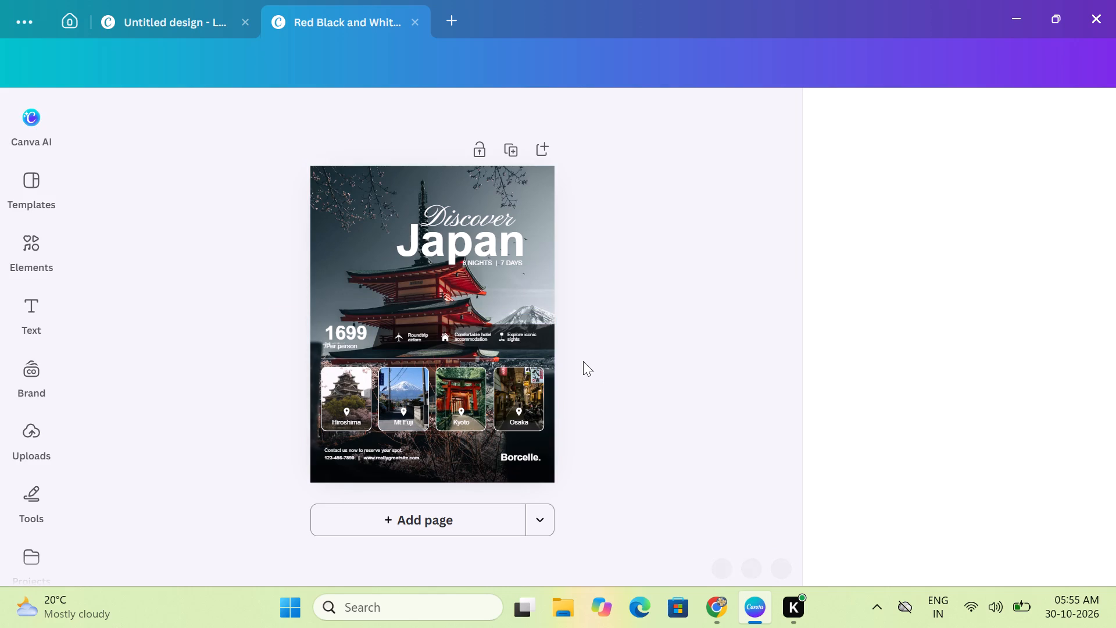
pyautogui.click(437, 510)
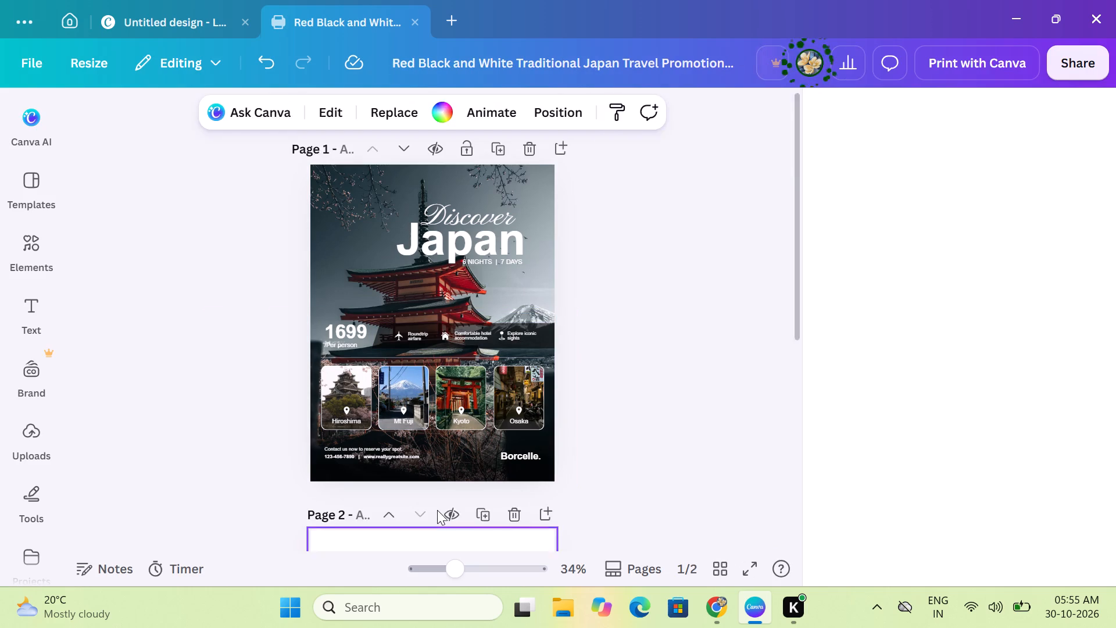
# Continue the flyer print order to its self-check page, and close the print ordering pane.
pyautogui.scroll(4, 512, 318)
pyautogui.click(428, 297)
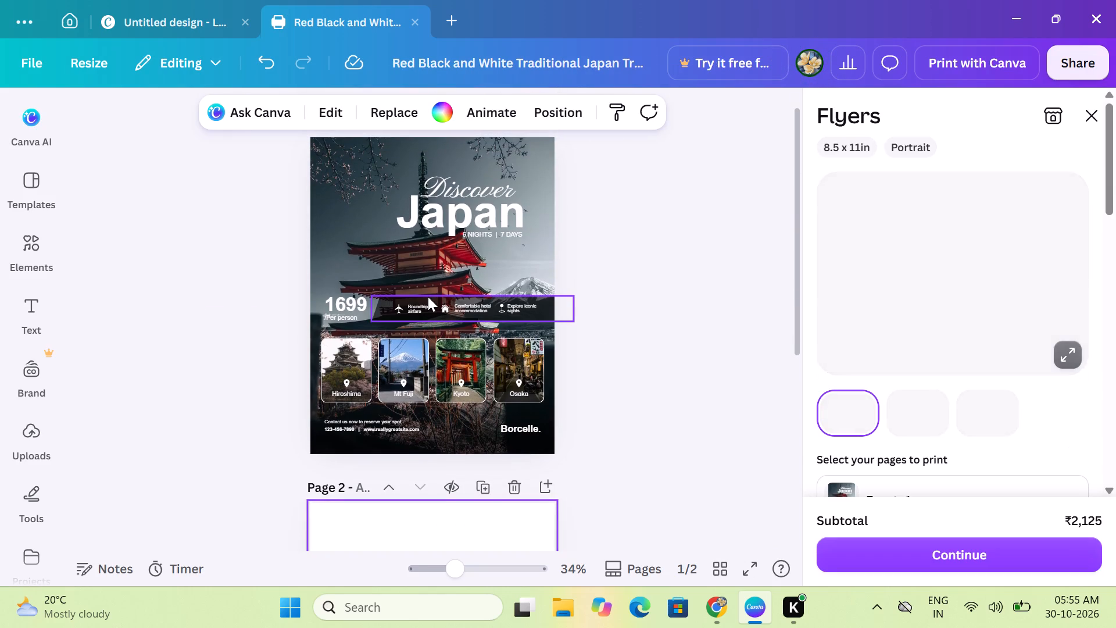
pyautogui.click(370, 235)
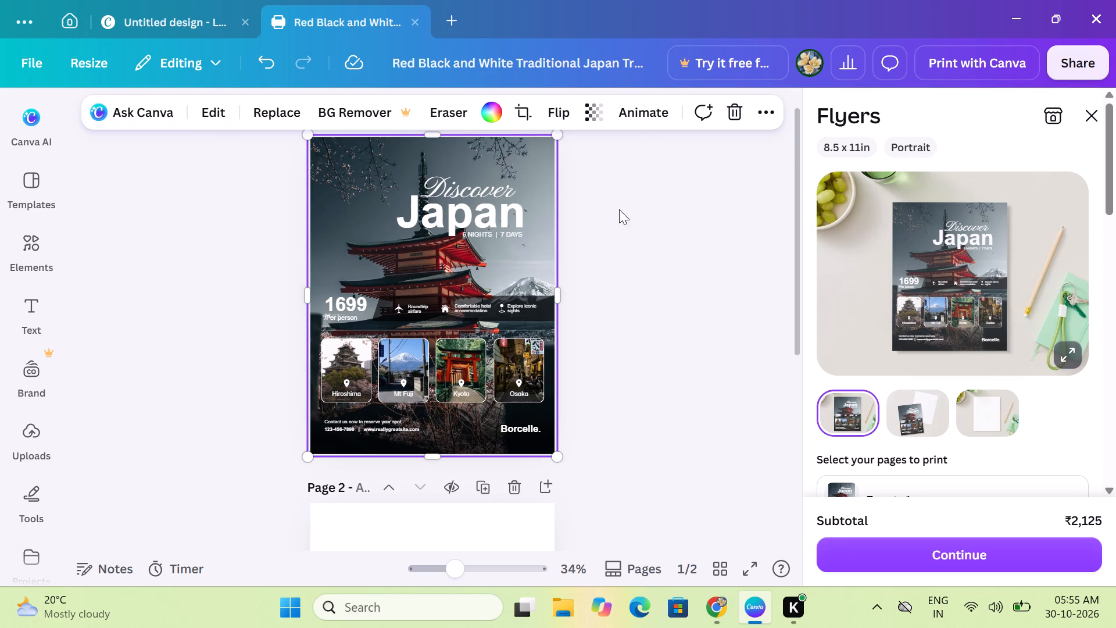
pyautogui.click(935, 554)
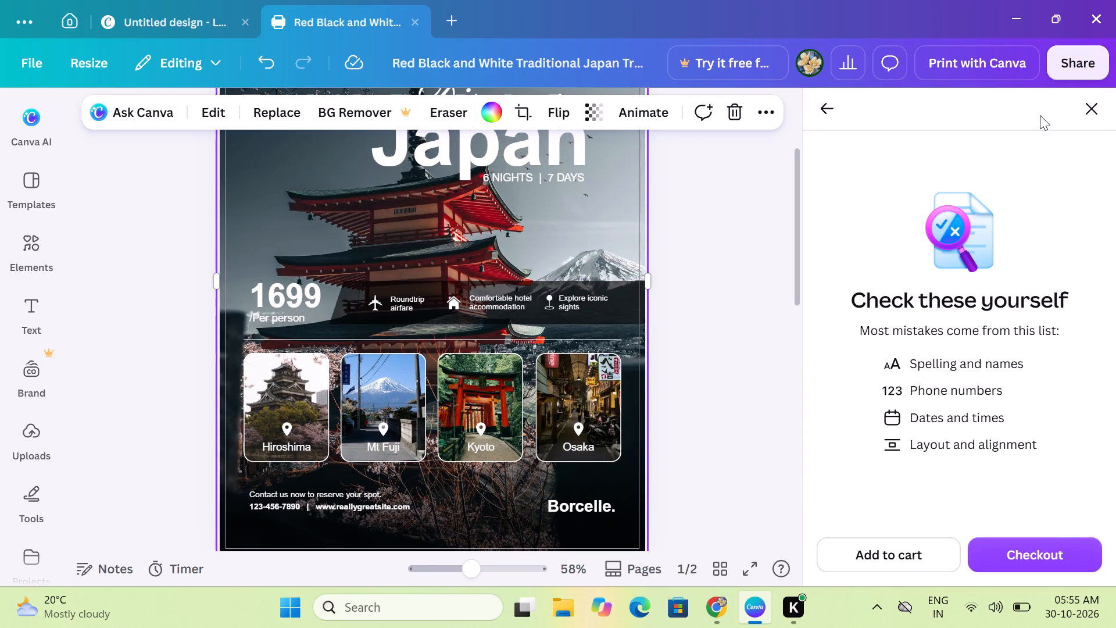
pyautogui.click(1086, 103)
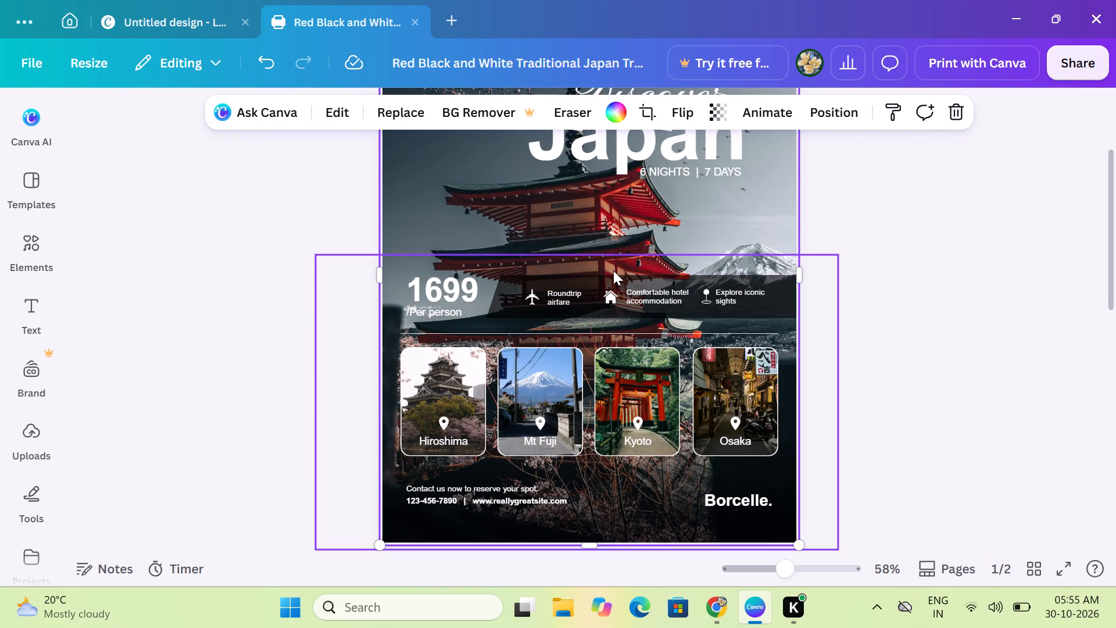
# Search the stock photos for "hawa mahal" as a replacement for the Hiroshima card's photo.
pyautogui.scroll(-2, 613, 270)
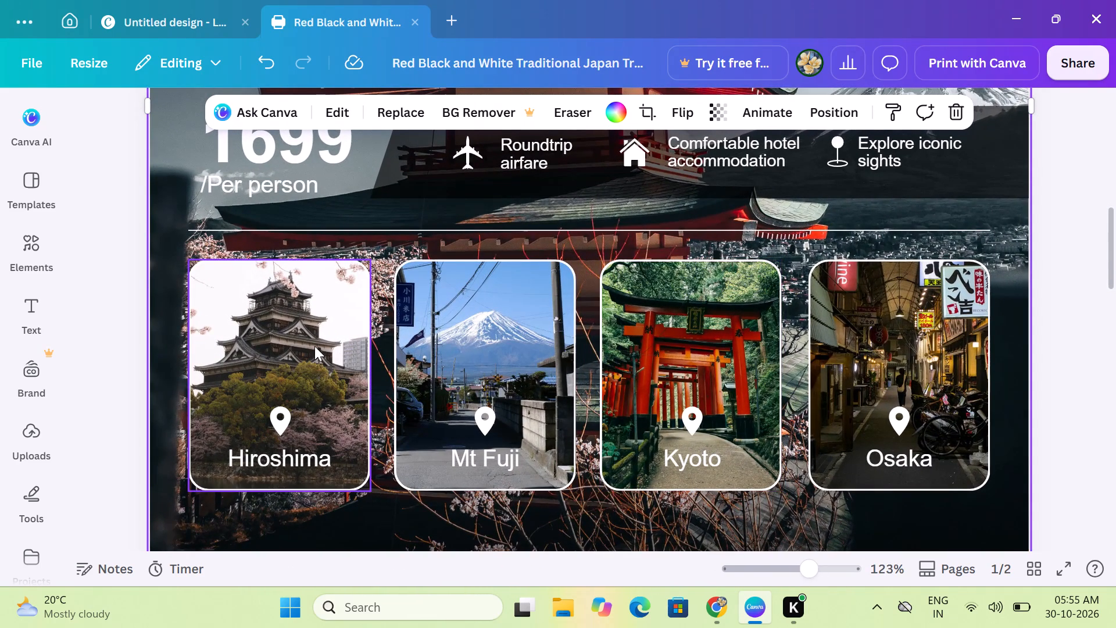
pyautogui.click(314, 346)
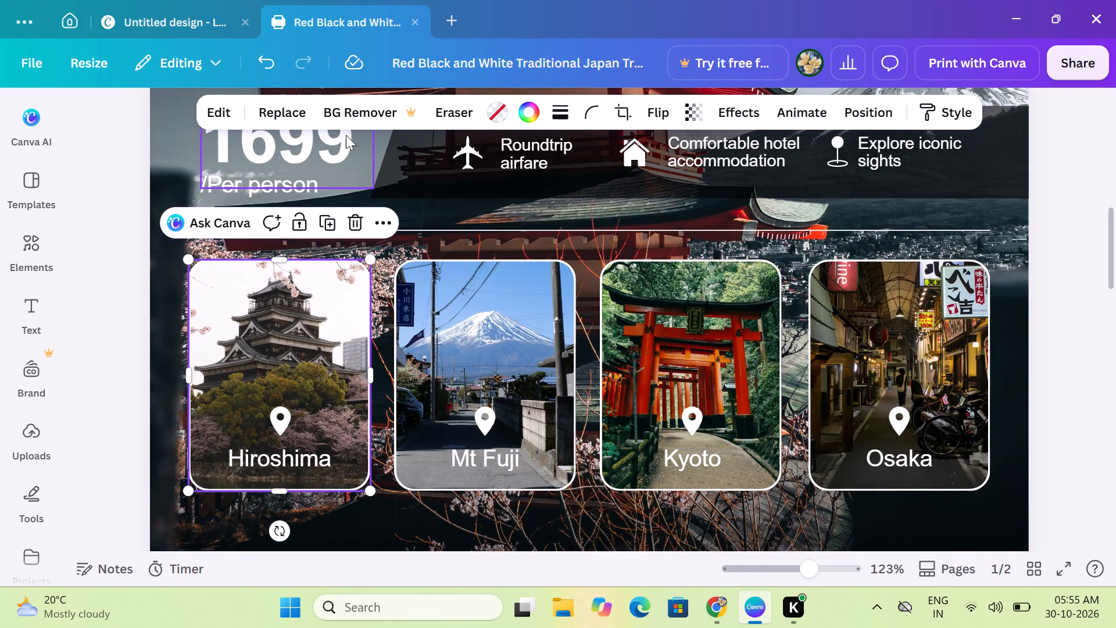
pyautogui.click(280, 109)
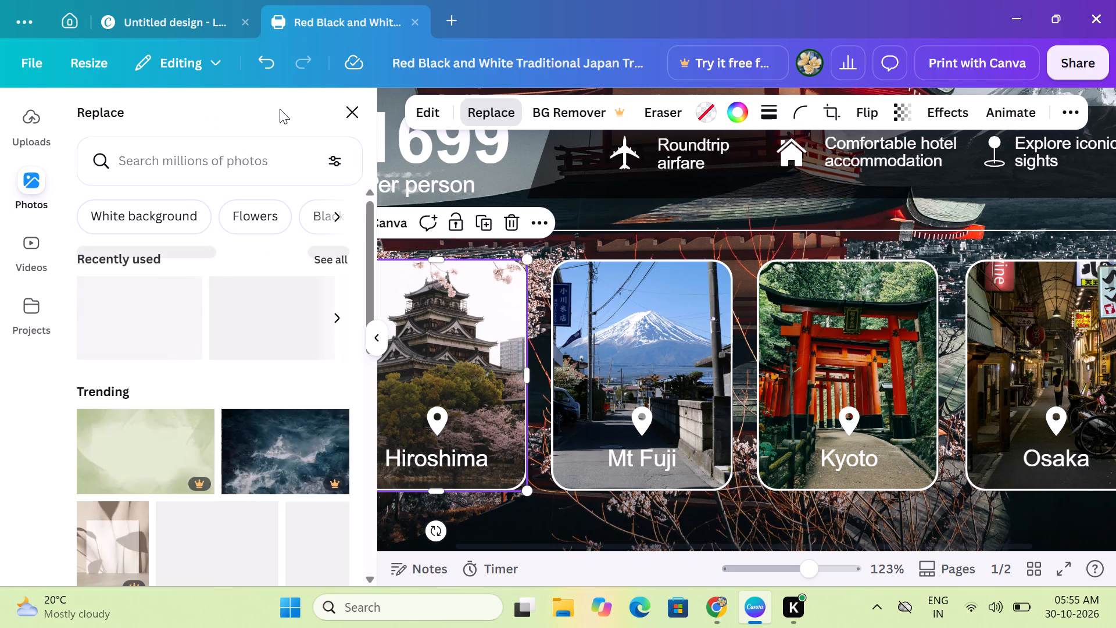
pyautogui.click(192, 159)
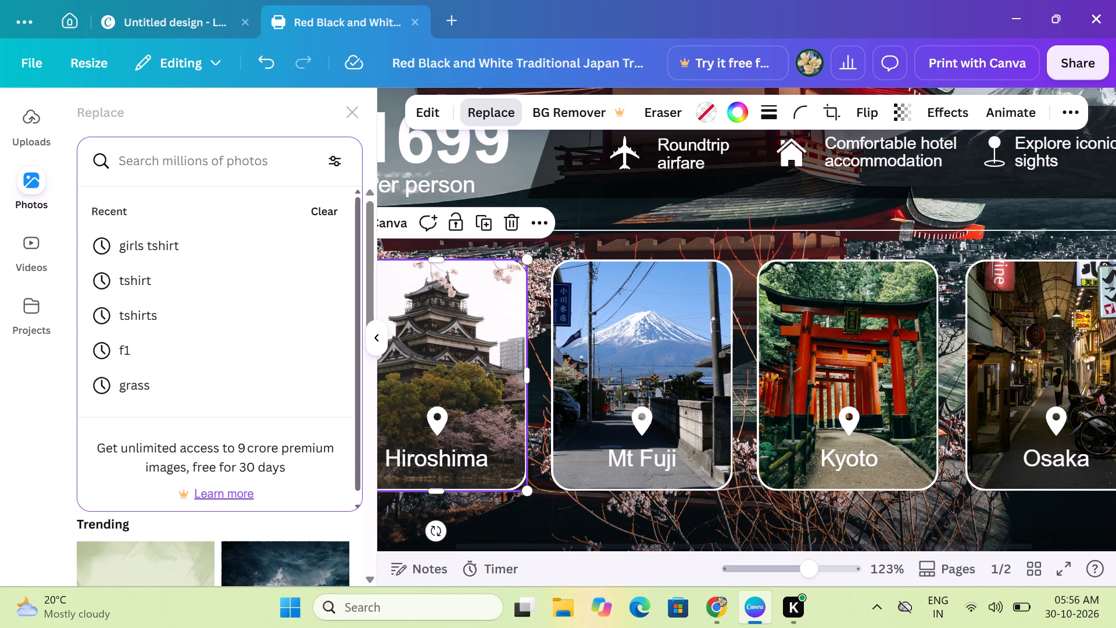
pyautogui.press('w')
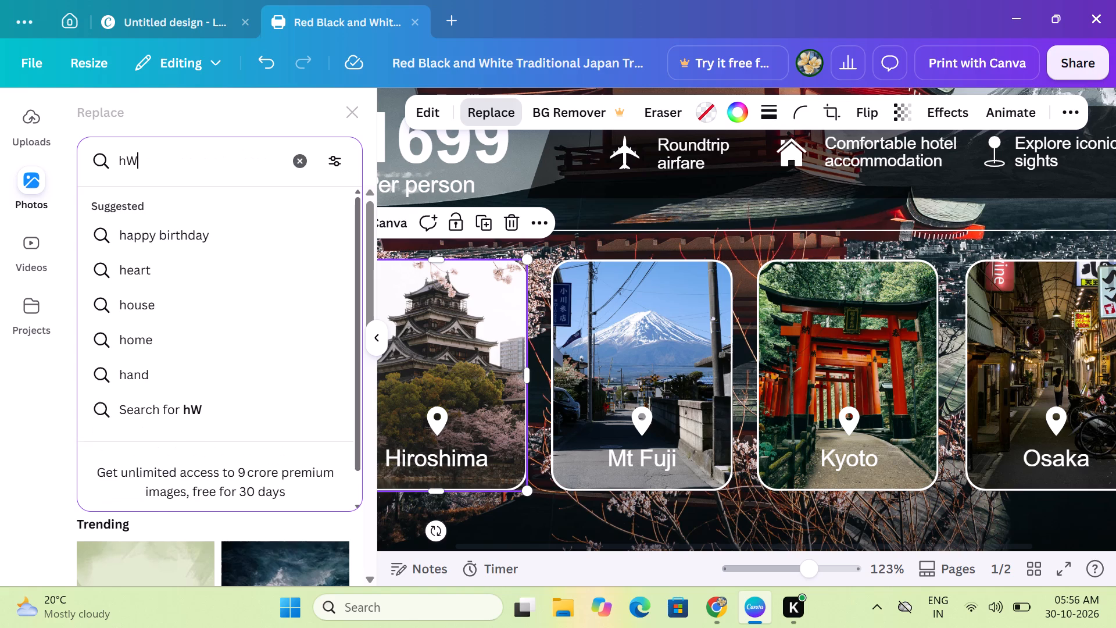
pyautogui.press('BackSpace')
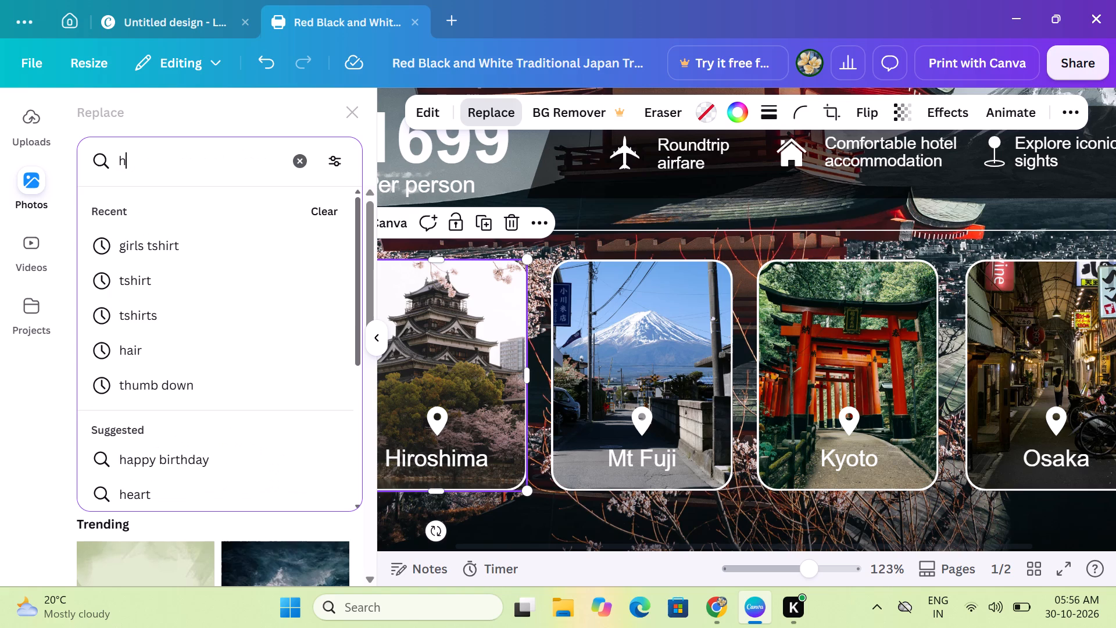
pyautogui.press('a')
pyautogui.write('wa')
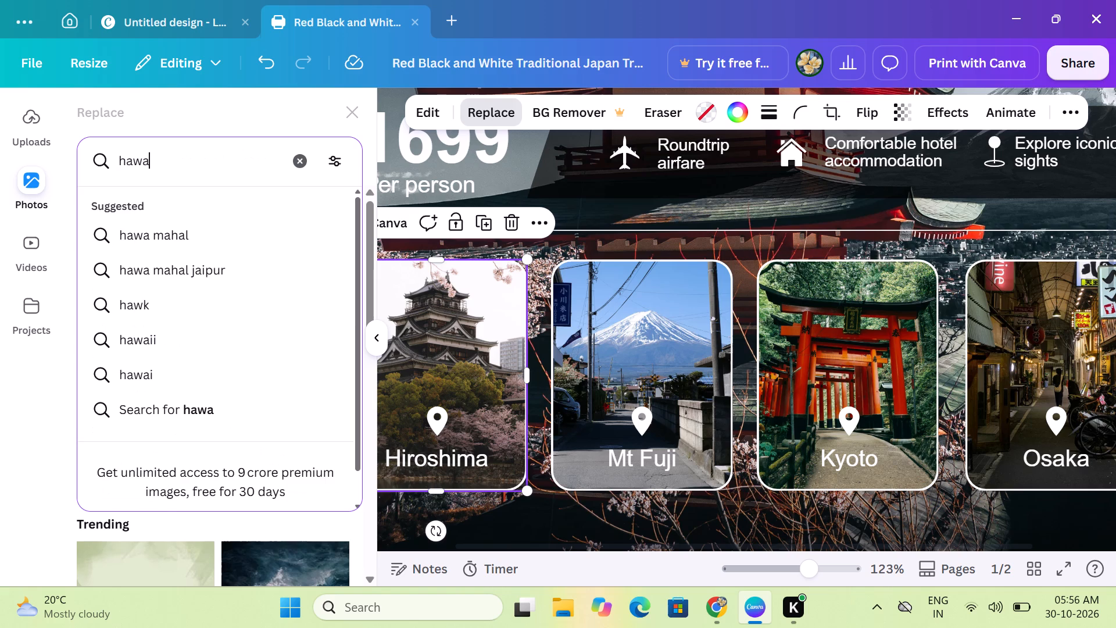
pyautogui.press('space')
pyautogui.write('maha')
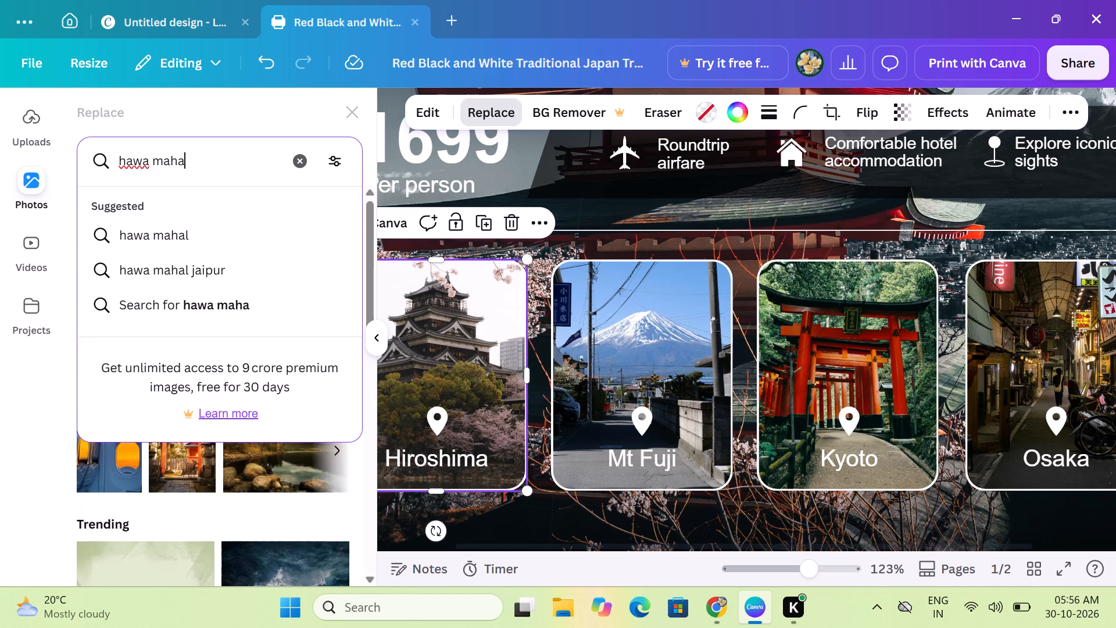
pyautogui.press('l')
pyautogui.press('Return')
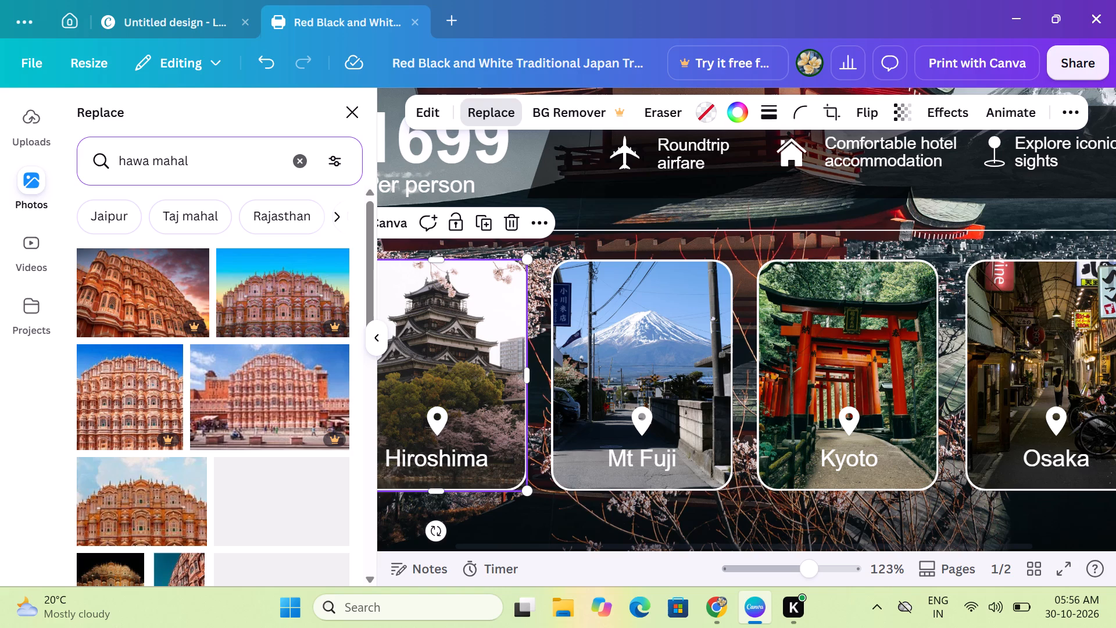
# Browse the hawa mahal photo results for a suitable replacement image, checking the details of one Hawa Mahal Palace photo.
pyautogui.scroll(-1, 194, 351)
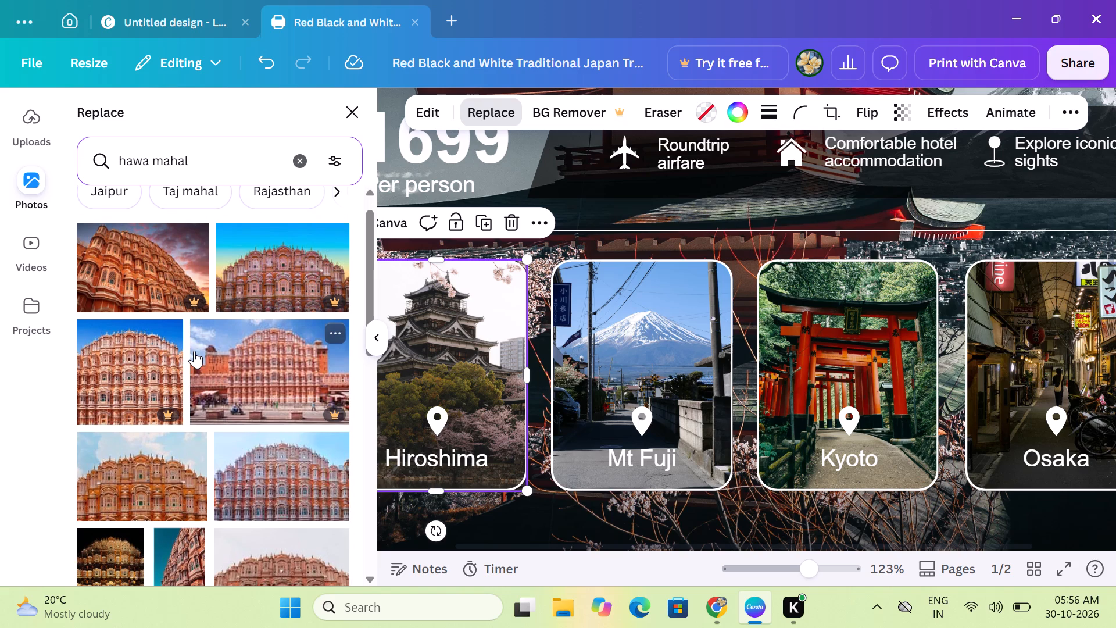
pyautogui.scroll(-3, 194, 351)
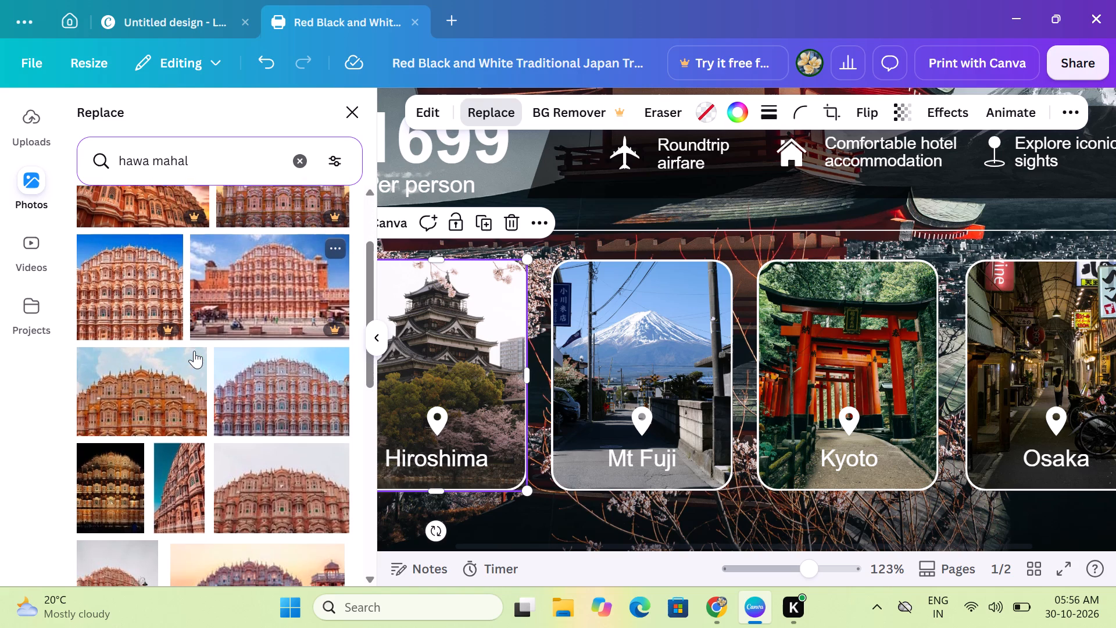
pyautogui.scroll(-3, 194, 351)
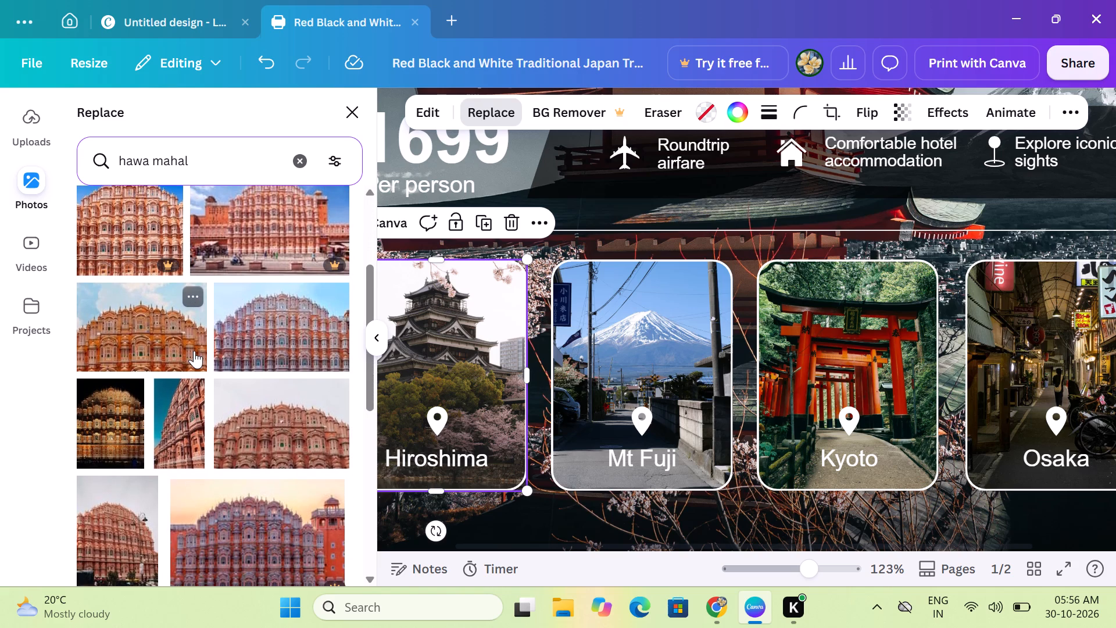
pyautogui.scroll(-2, 194, 351)
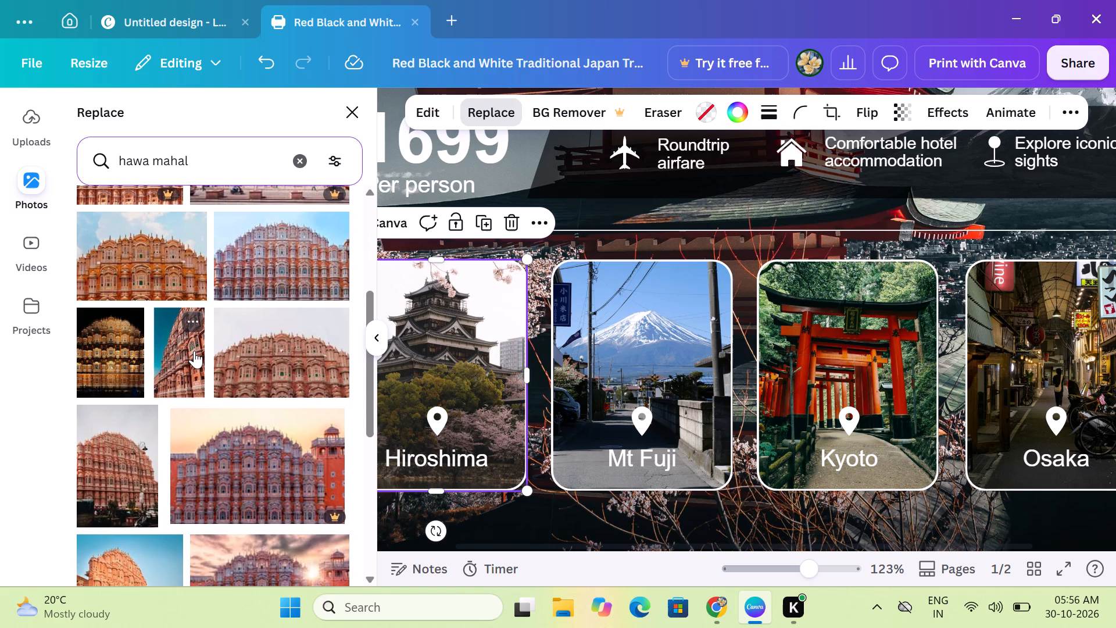
pyautogui.scroll(-1, 194, 351)
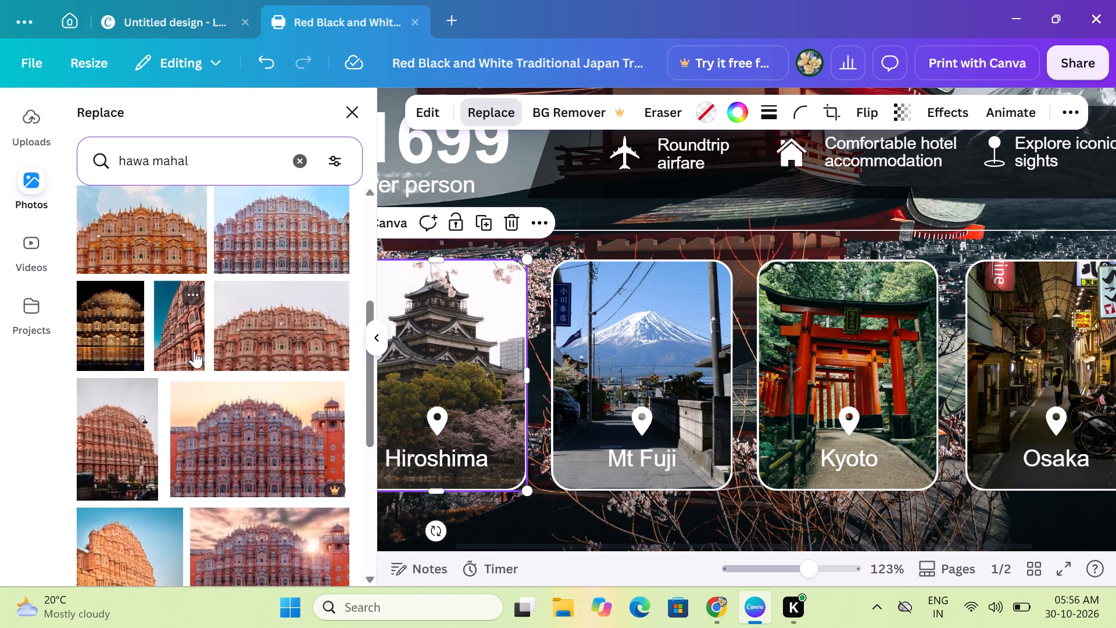
pyautogui.scroll(-2, 194, 351)
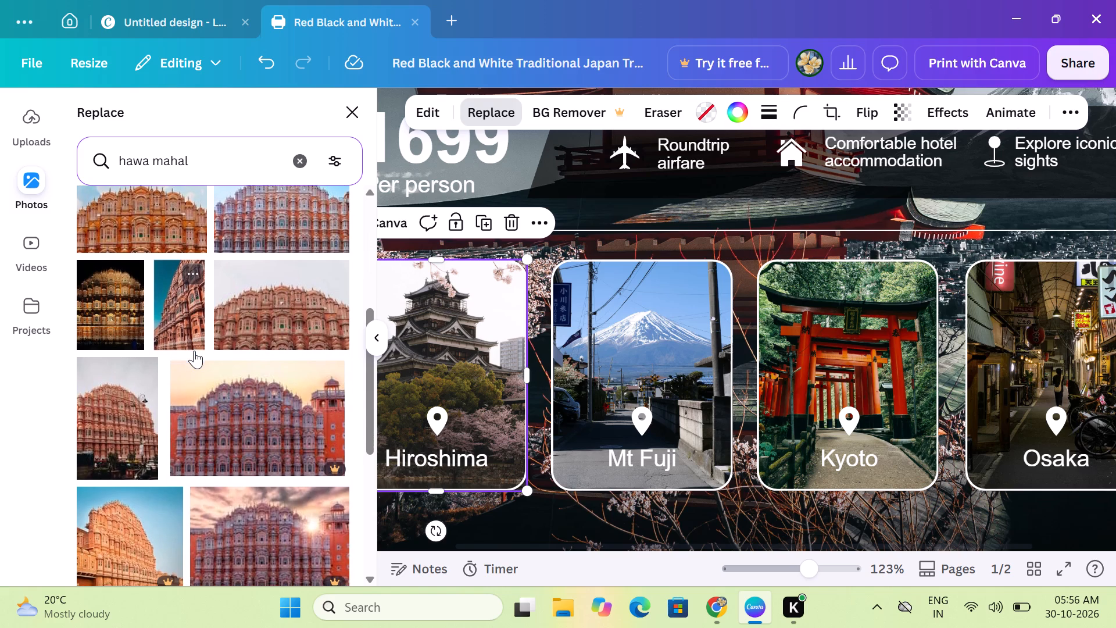
pyautogui.scroll(-1, 194, 351)
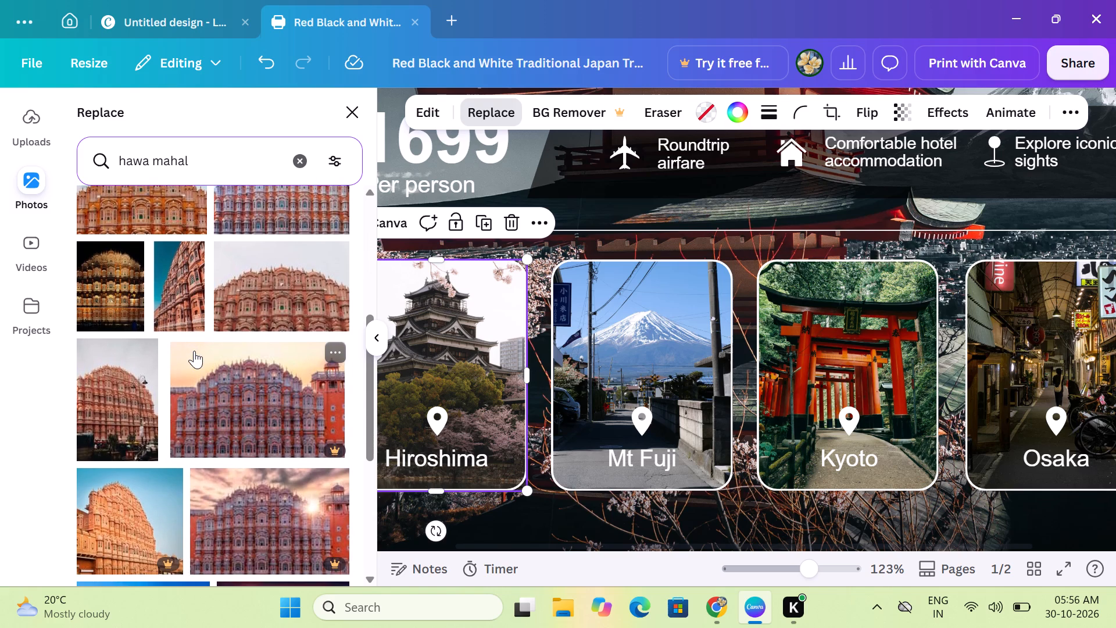
pyautogui.scroll(-3, 194, 351)
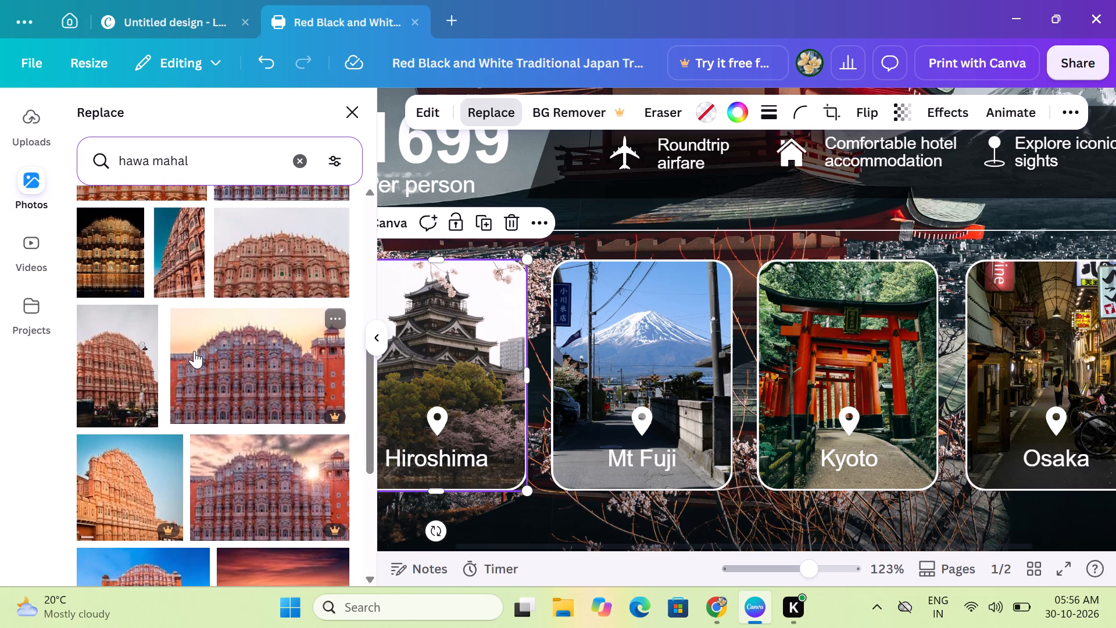
pyautogui.scroll(-2, 194, 351)
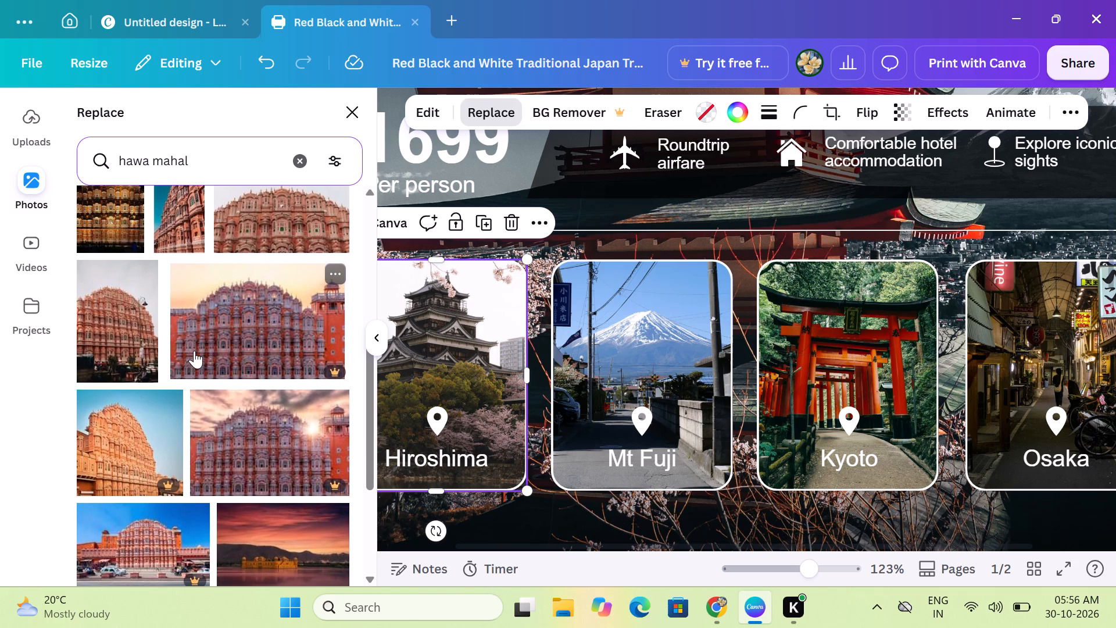
pyautogui.scroll(-3, 194, 351)
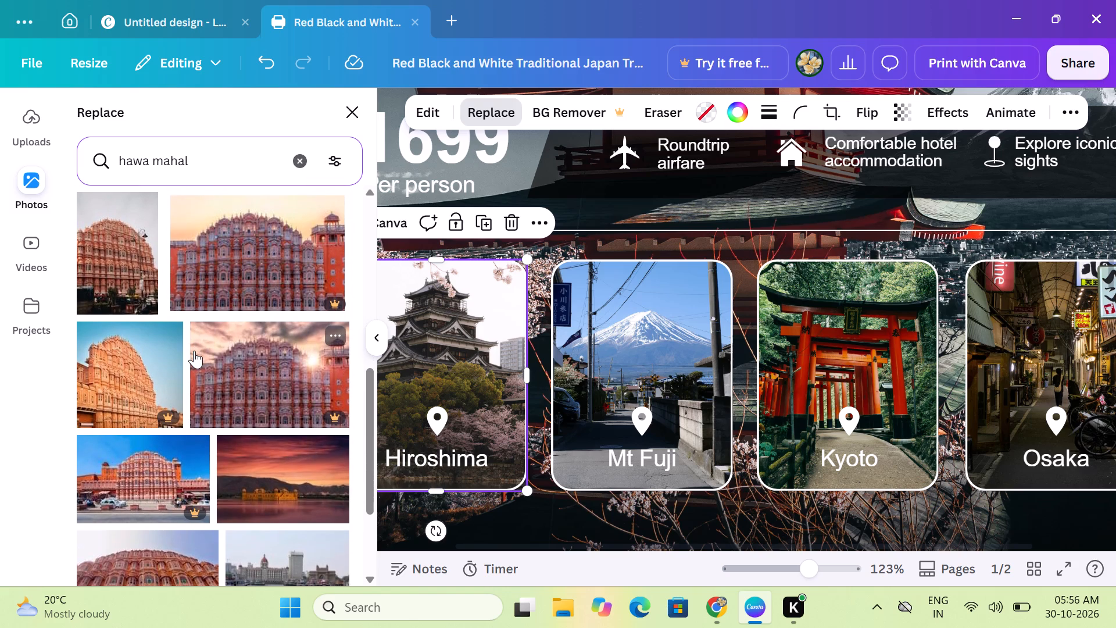
pyautogui.scroll(-3, 194, 351)
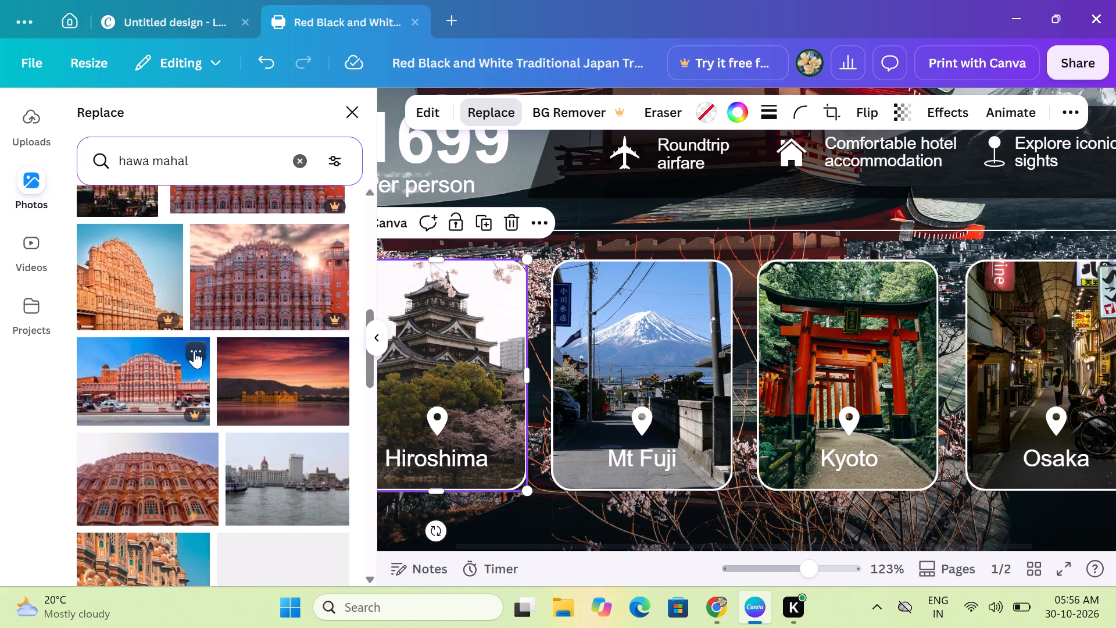
pyautogui.scroll(-3, 194, 351)
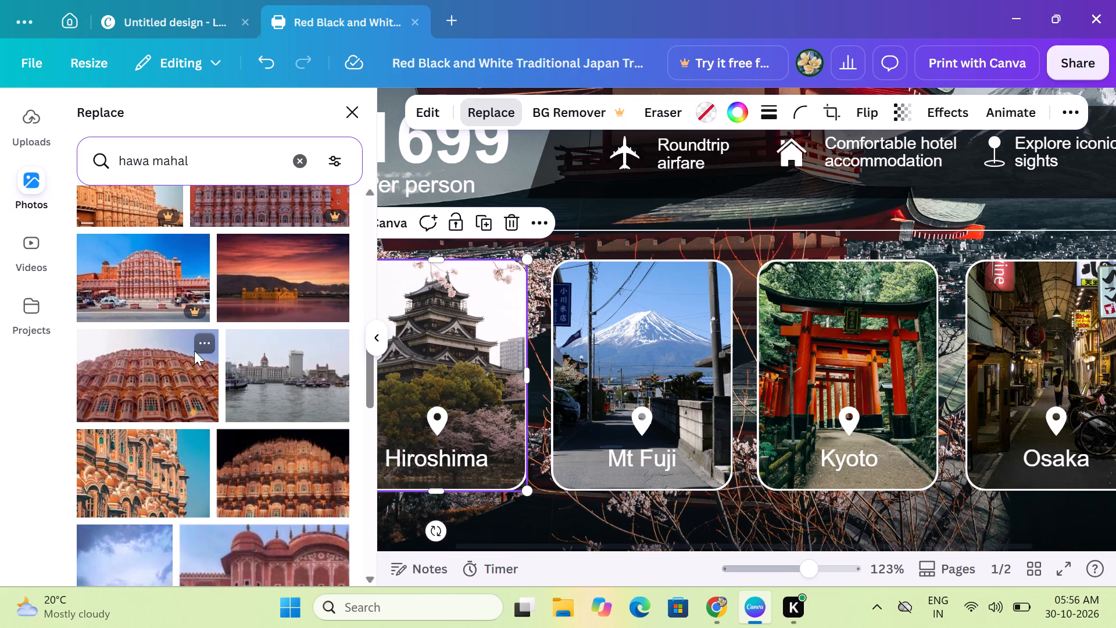
pyautogui.scroll(-3, 194, 351)
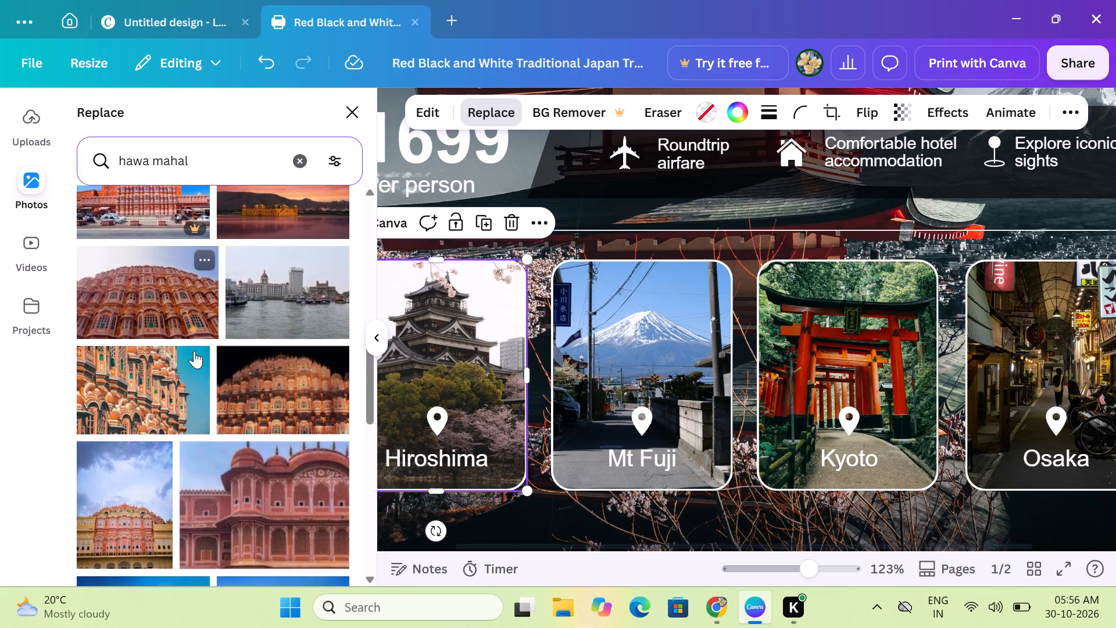
pyautogui.scroll(-2, 194, 351)
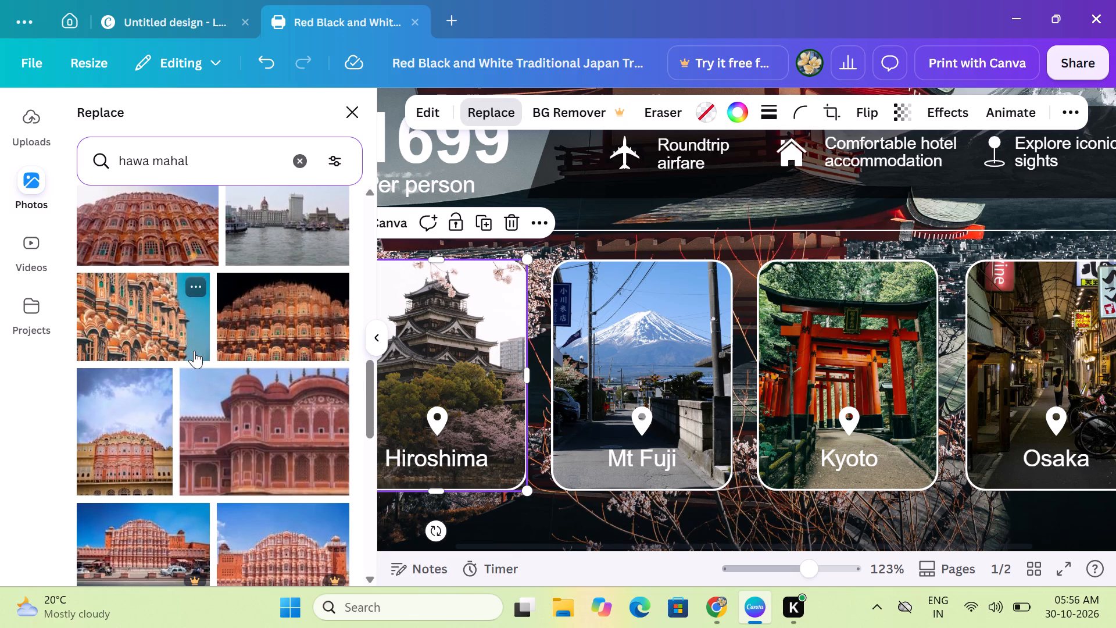
pyautogui.scroll(-2, 194, 351)
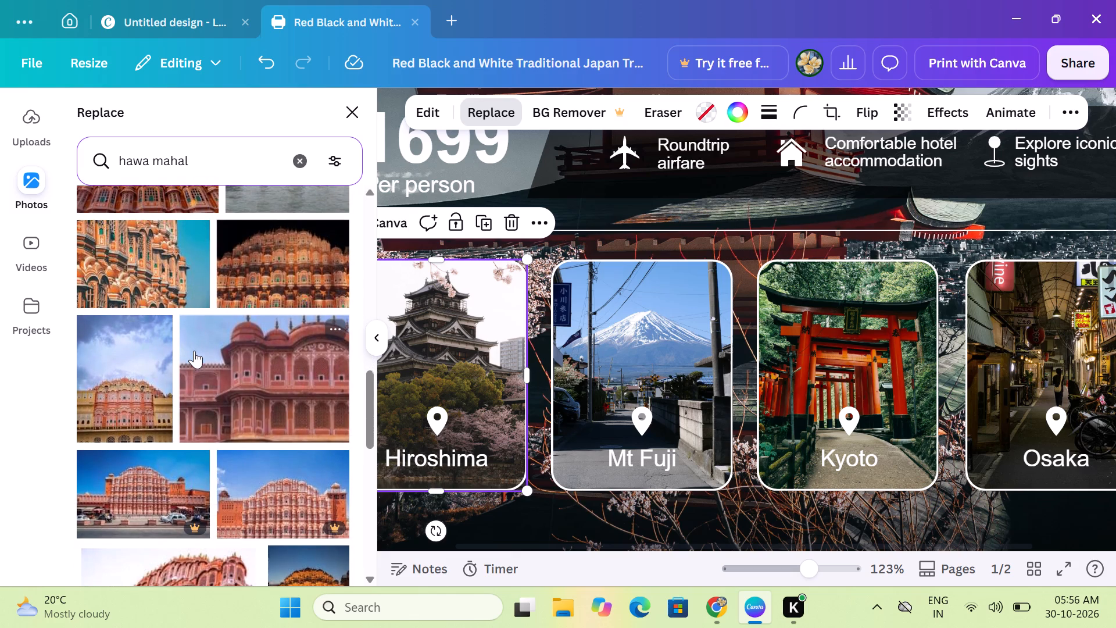
pyautogui.scroll(-3, 194, 351)
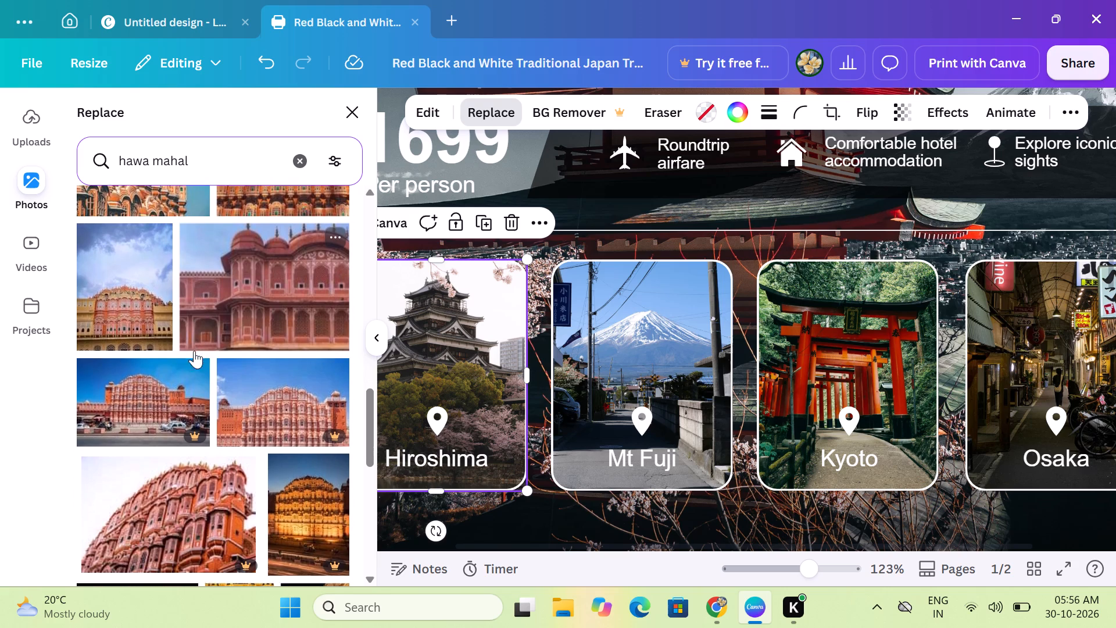
pyautogui.scroll(-3, 194, 351)
pyautogui.scroll(1, 194, 351)
pyautogui.click(198, 369)
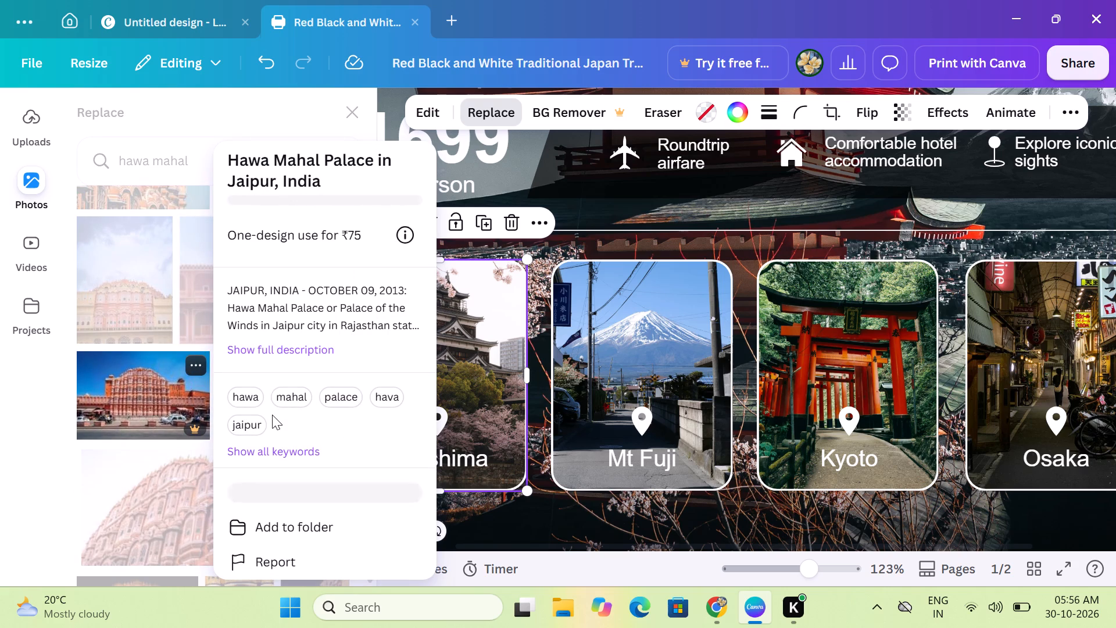
pyautogui.click(63, 373)
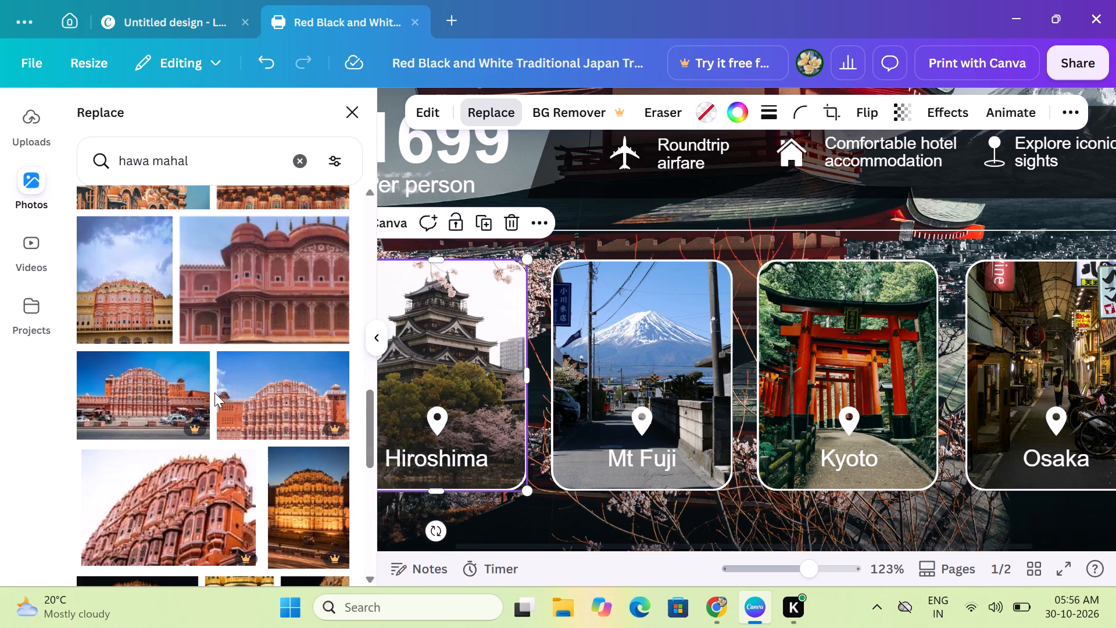
pyautogui.scroll(-4, 214, 392)
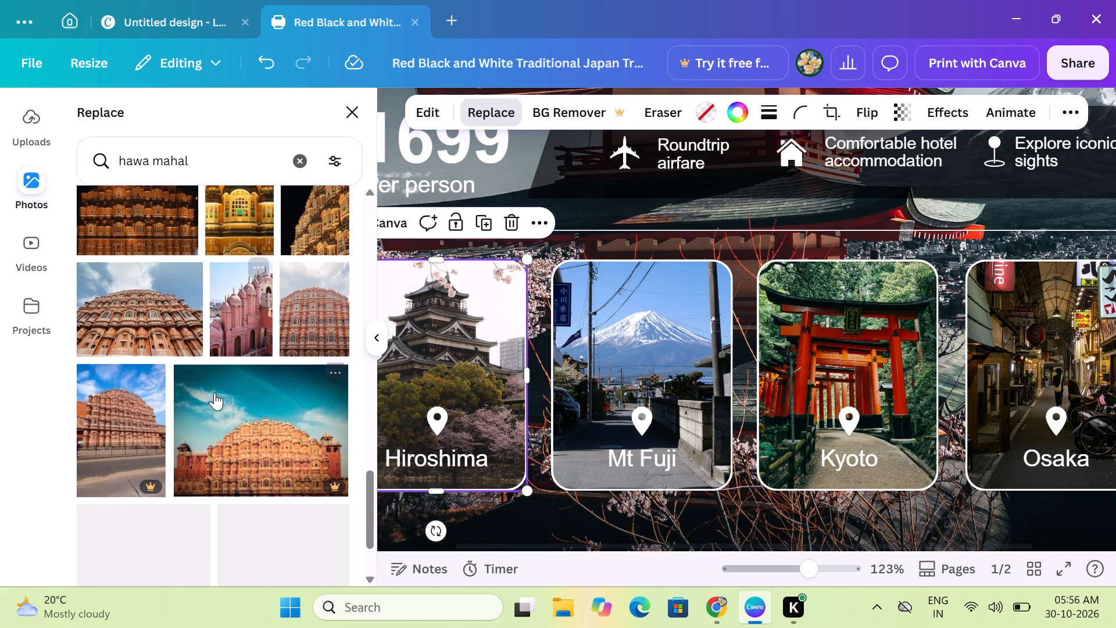
pyautogui.scroll(-2, 214, 392)
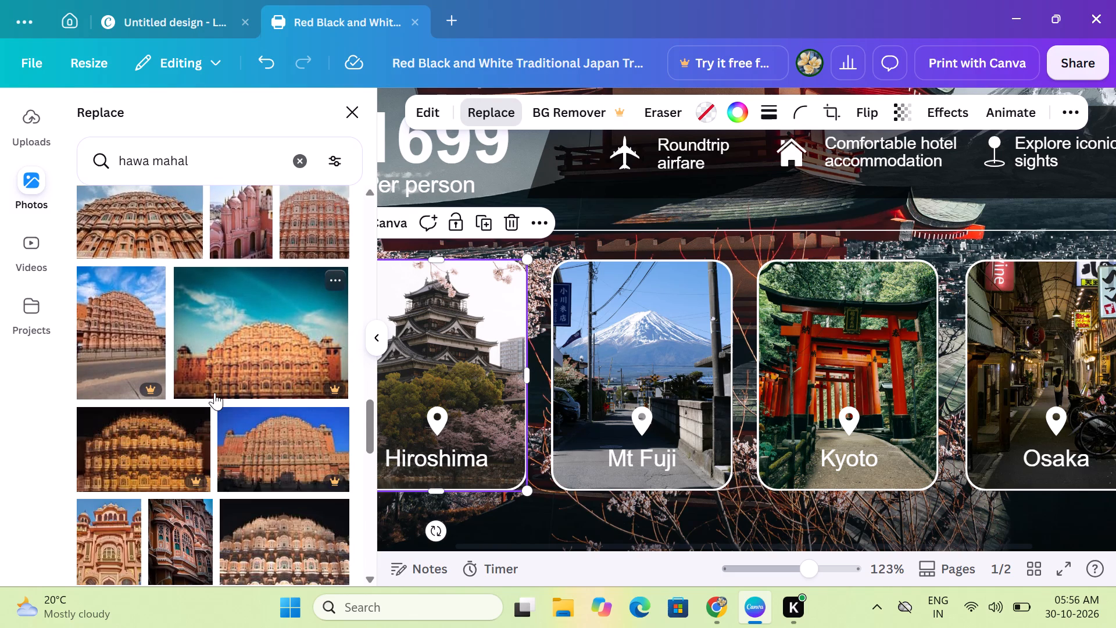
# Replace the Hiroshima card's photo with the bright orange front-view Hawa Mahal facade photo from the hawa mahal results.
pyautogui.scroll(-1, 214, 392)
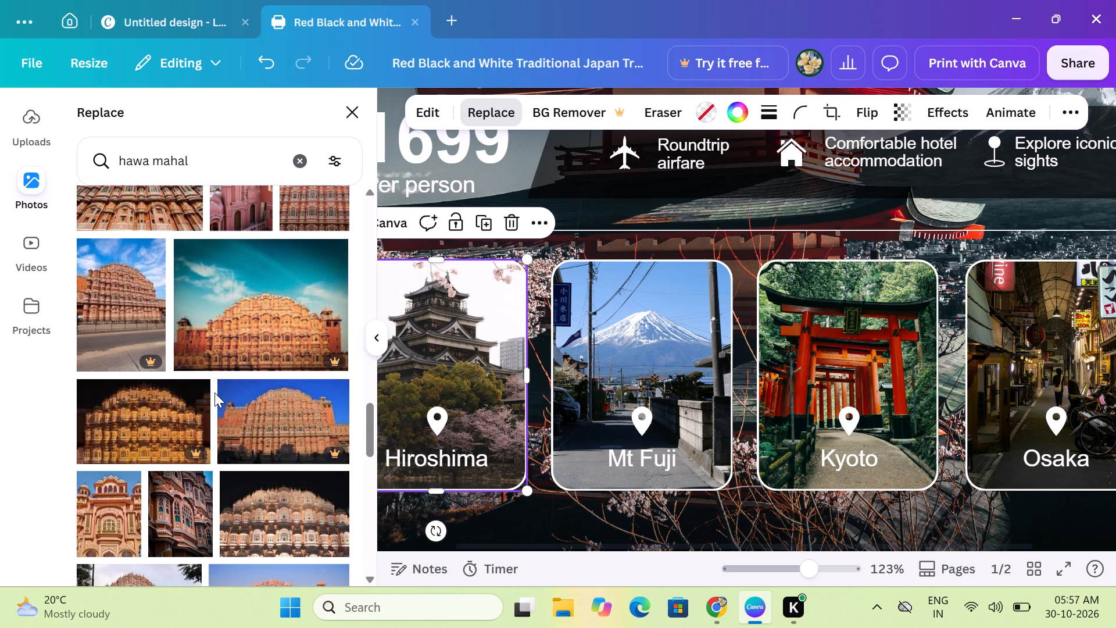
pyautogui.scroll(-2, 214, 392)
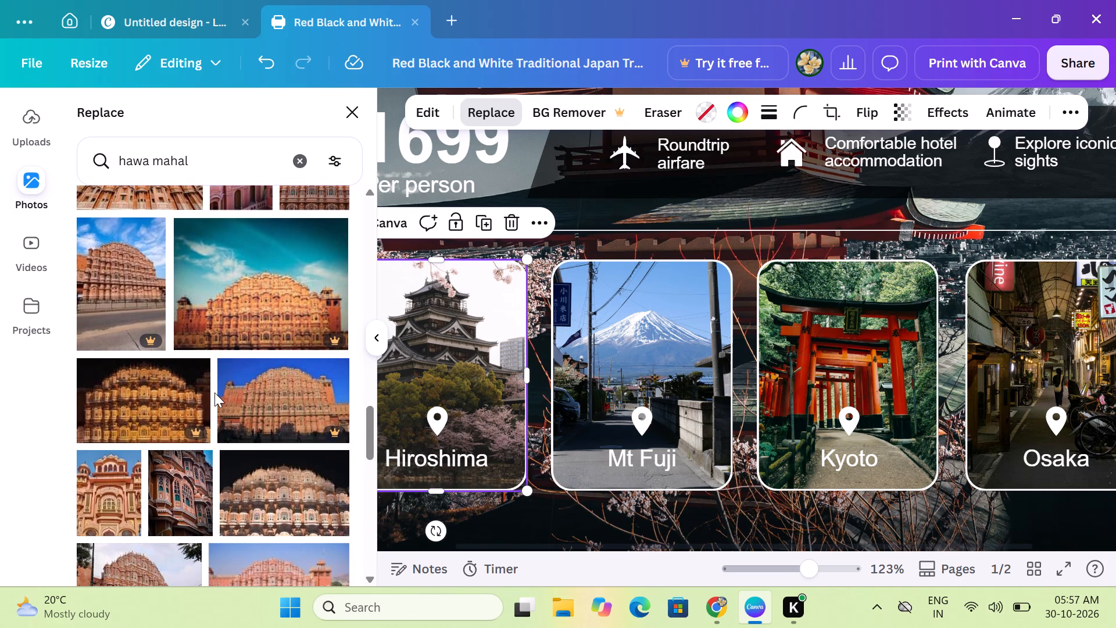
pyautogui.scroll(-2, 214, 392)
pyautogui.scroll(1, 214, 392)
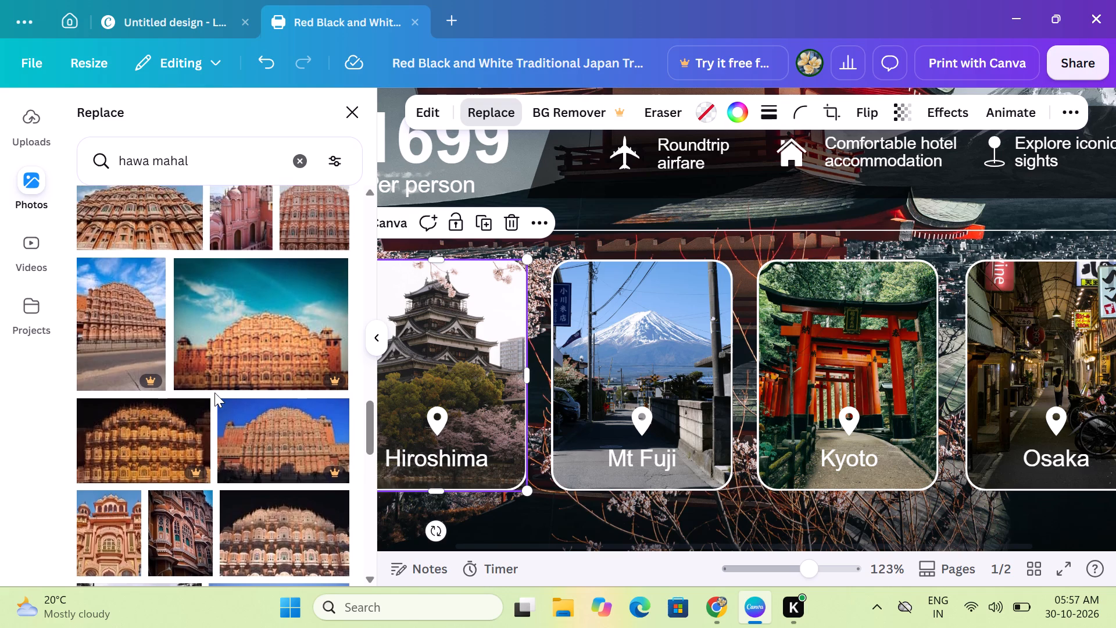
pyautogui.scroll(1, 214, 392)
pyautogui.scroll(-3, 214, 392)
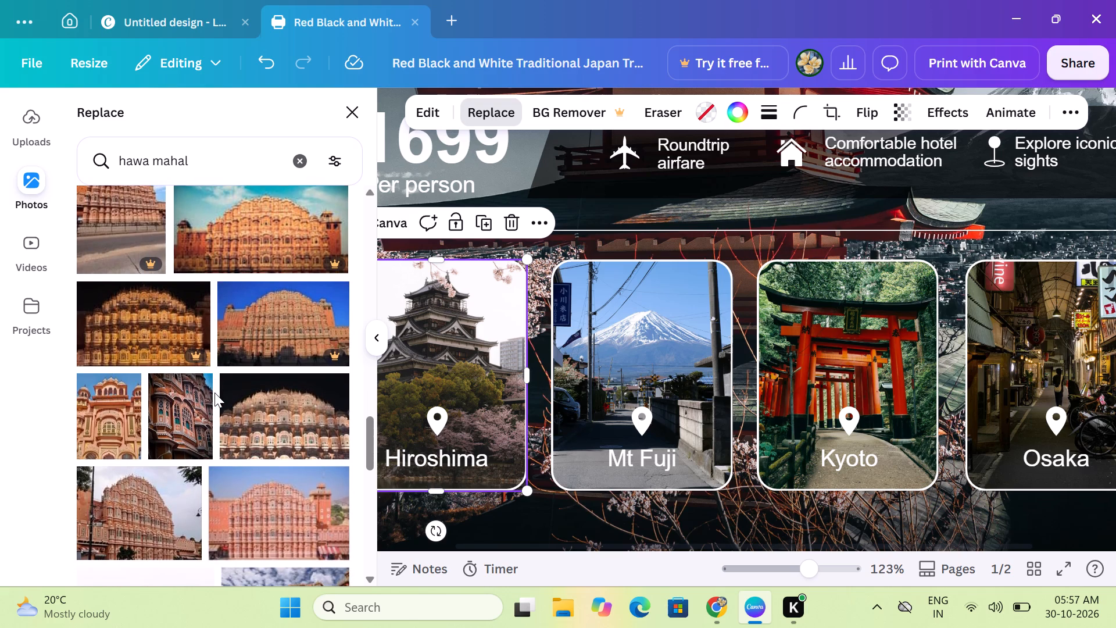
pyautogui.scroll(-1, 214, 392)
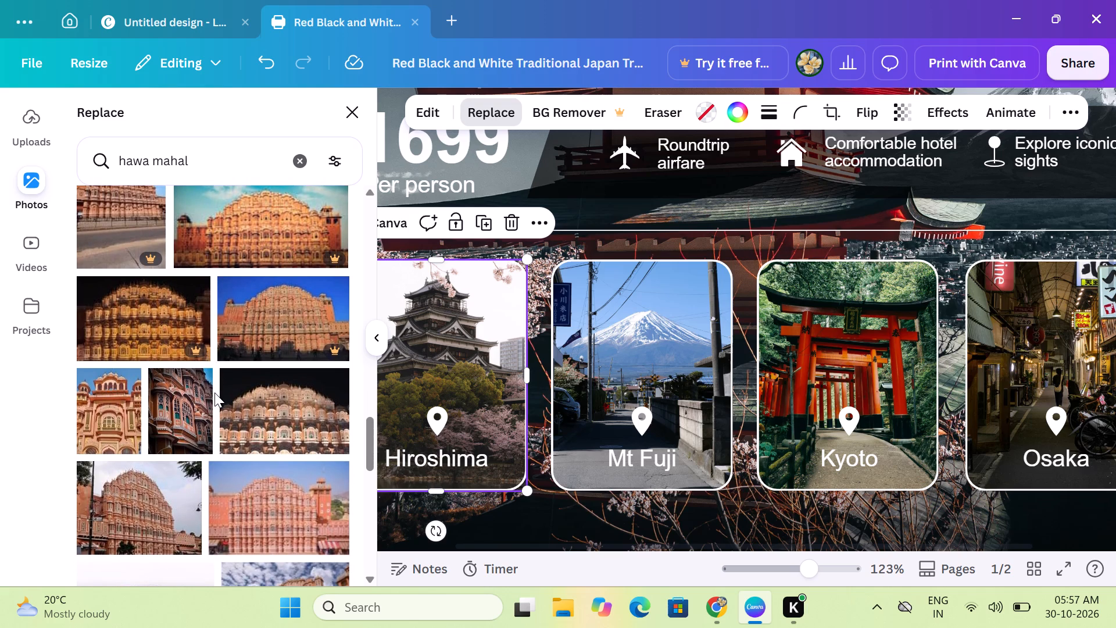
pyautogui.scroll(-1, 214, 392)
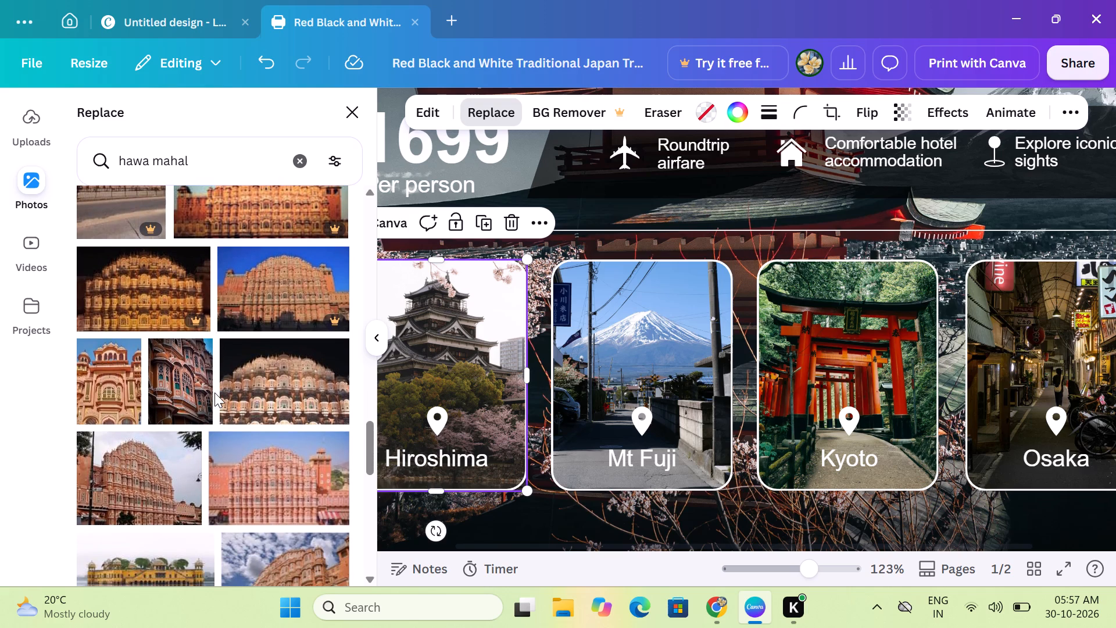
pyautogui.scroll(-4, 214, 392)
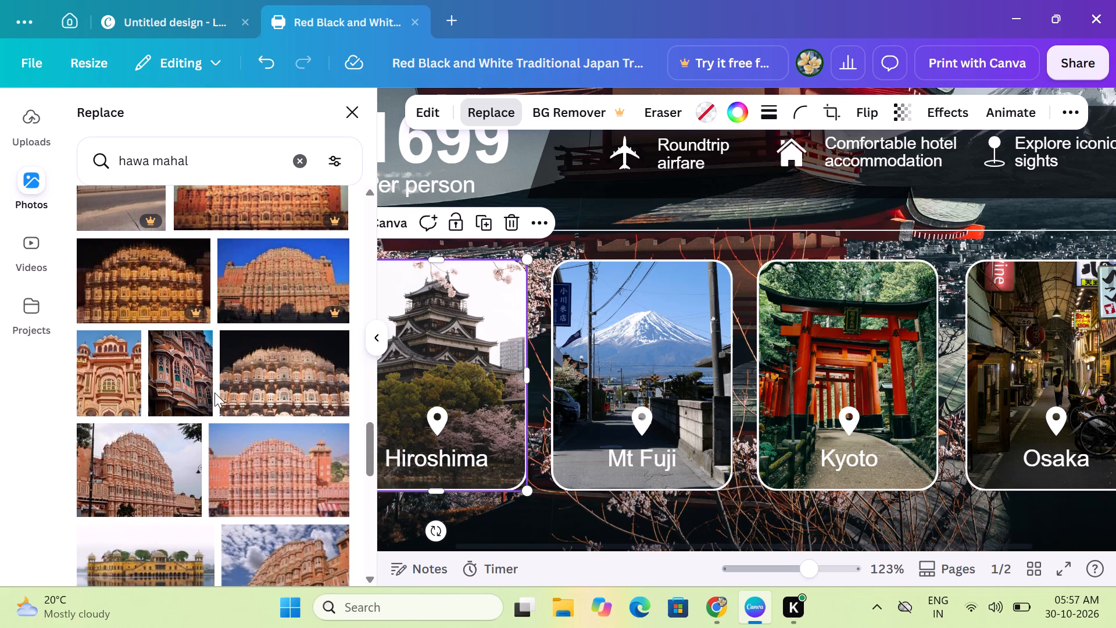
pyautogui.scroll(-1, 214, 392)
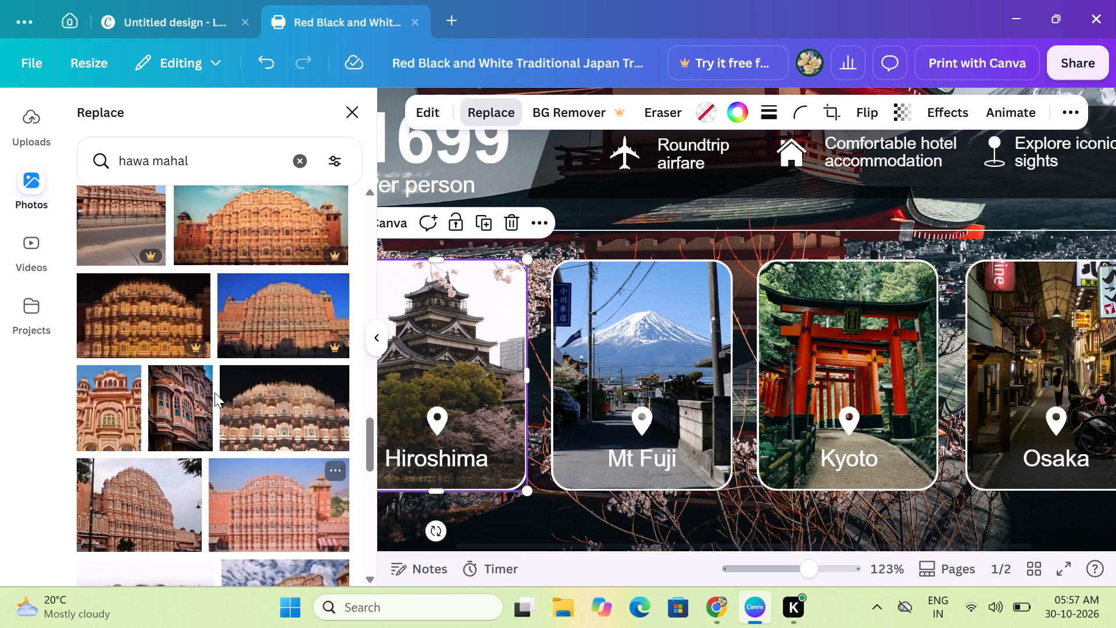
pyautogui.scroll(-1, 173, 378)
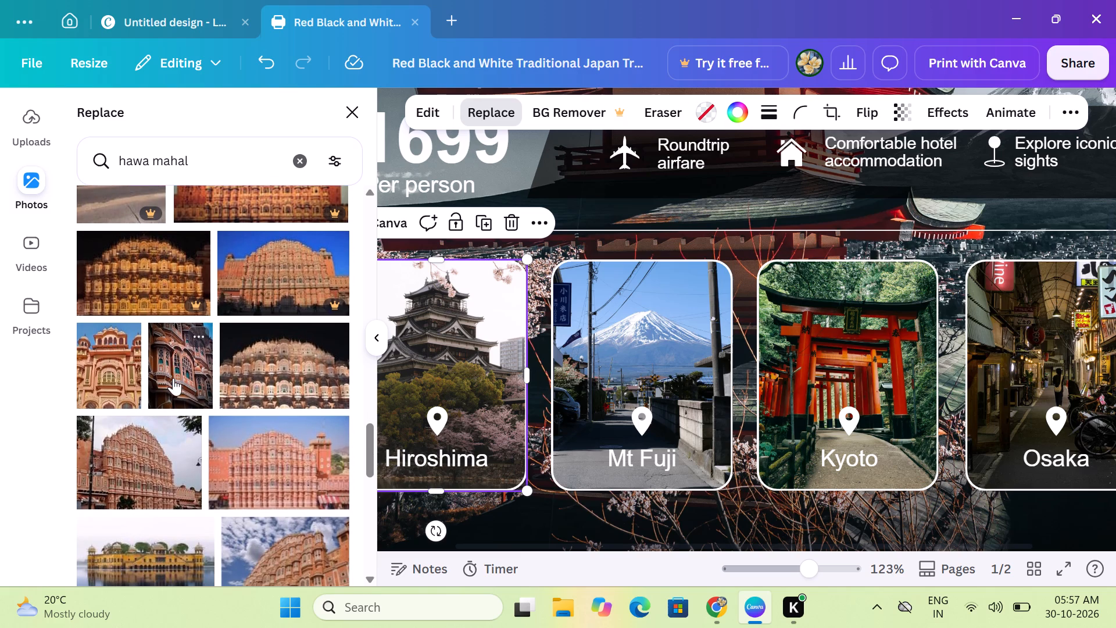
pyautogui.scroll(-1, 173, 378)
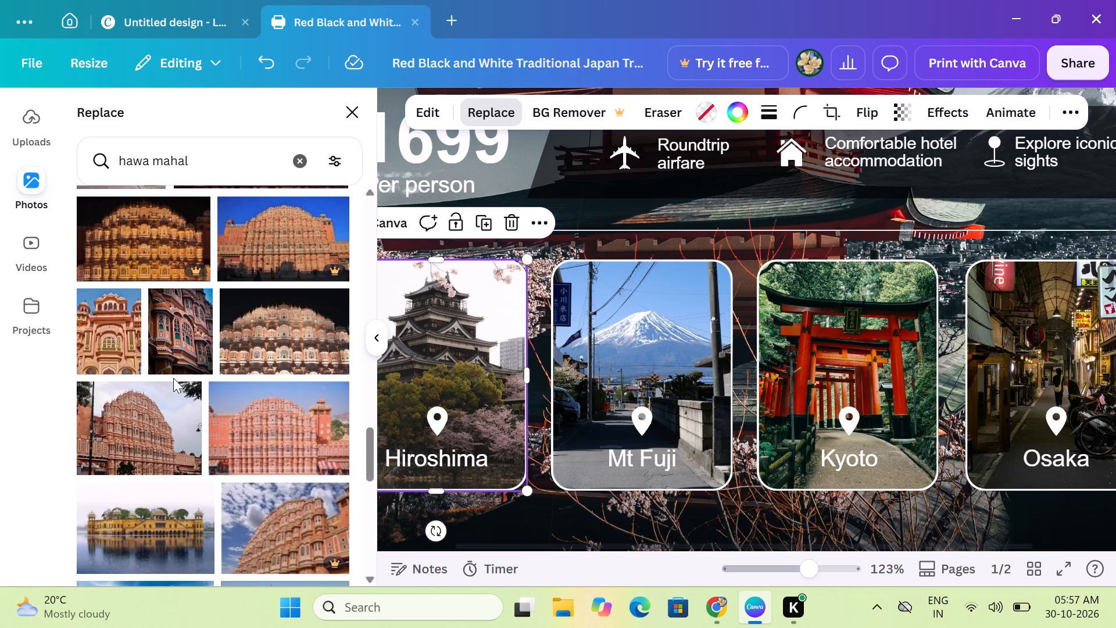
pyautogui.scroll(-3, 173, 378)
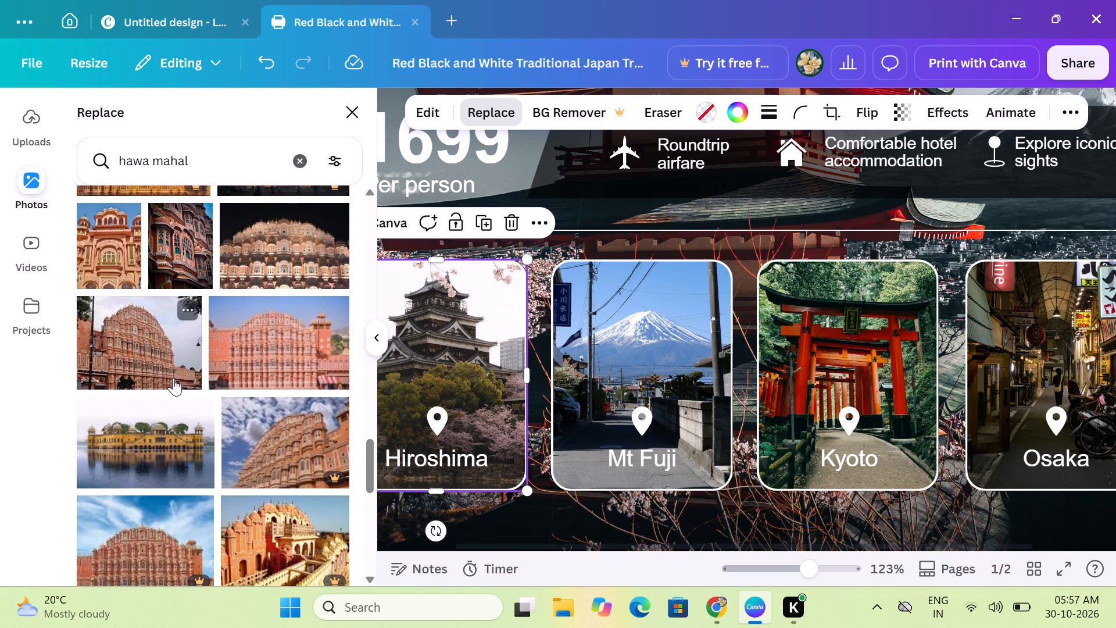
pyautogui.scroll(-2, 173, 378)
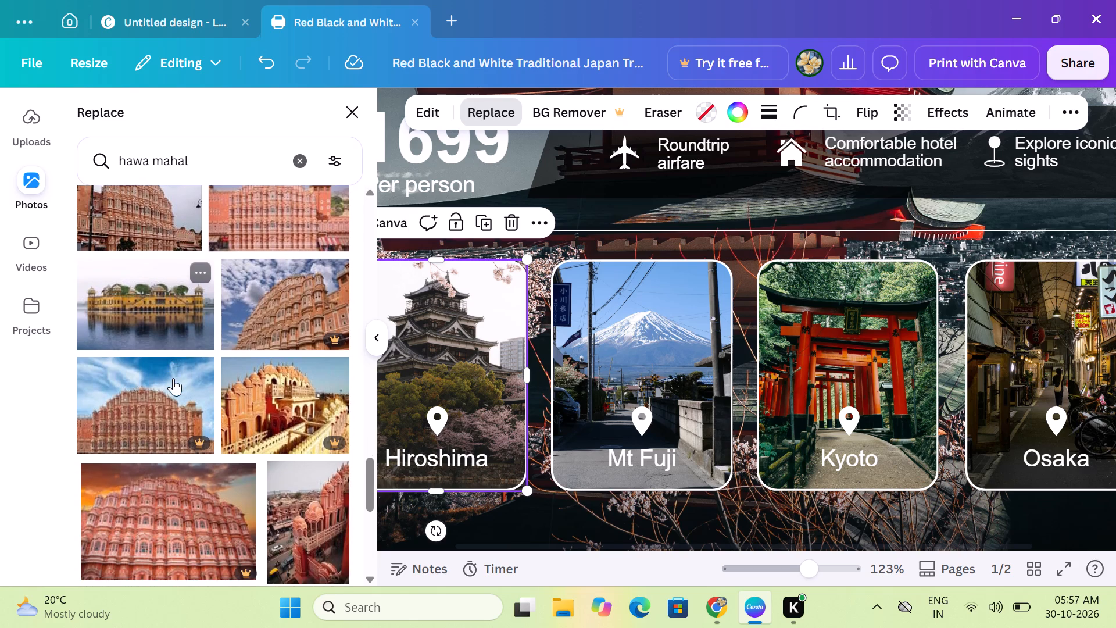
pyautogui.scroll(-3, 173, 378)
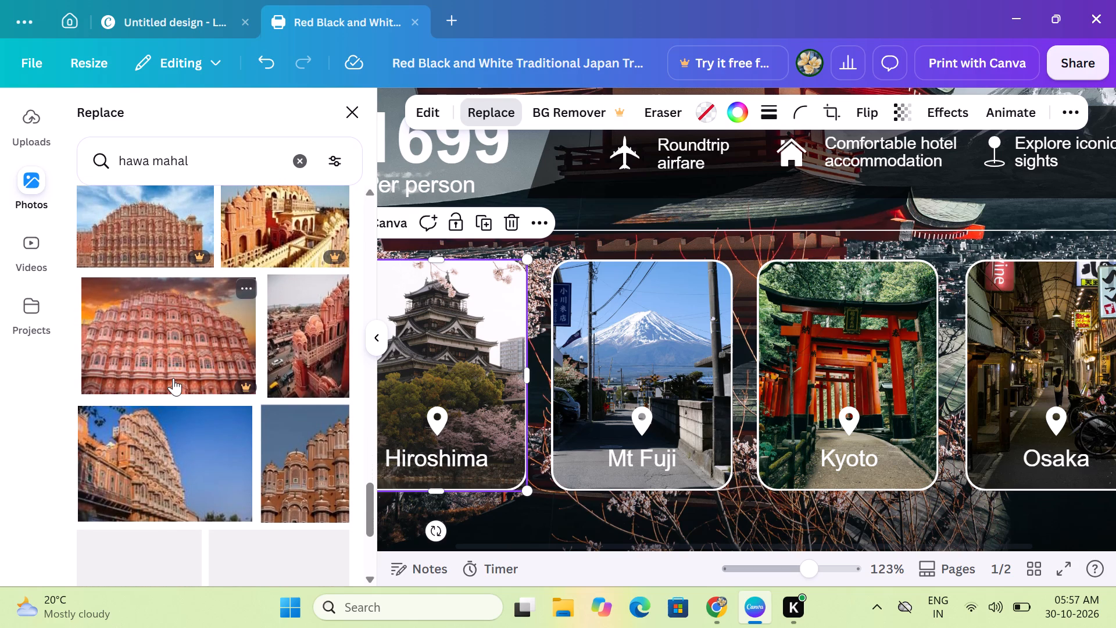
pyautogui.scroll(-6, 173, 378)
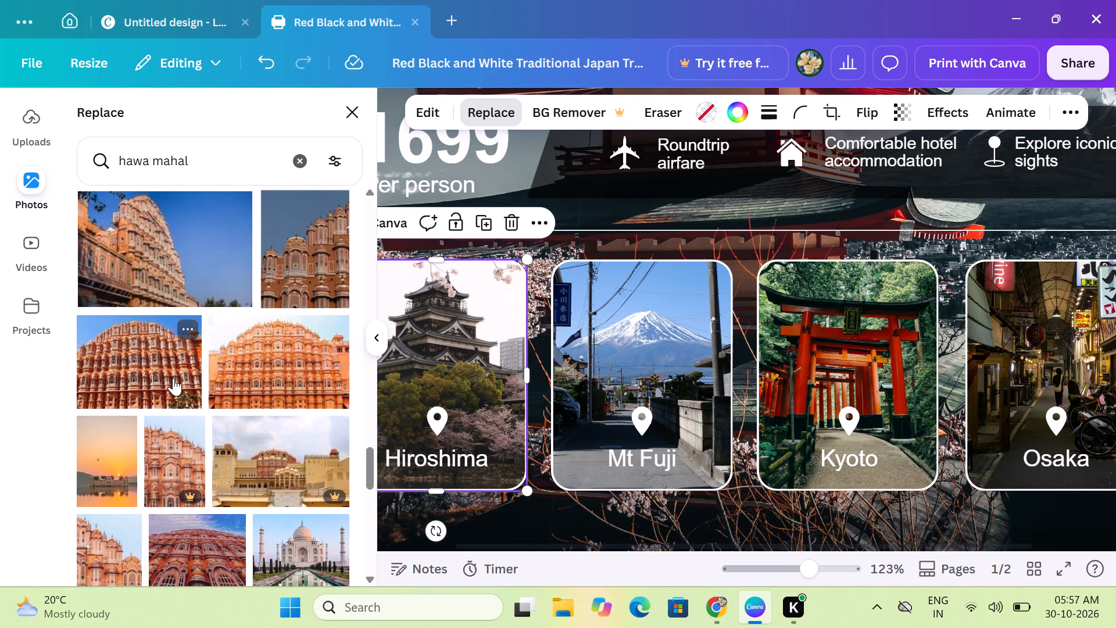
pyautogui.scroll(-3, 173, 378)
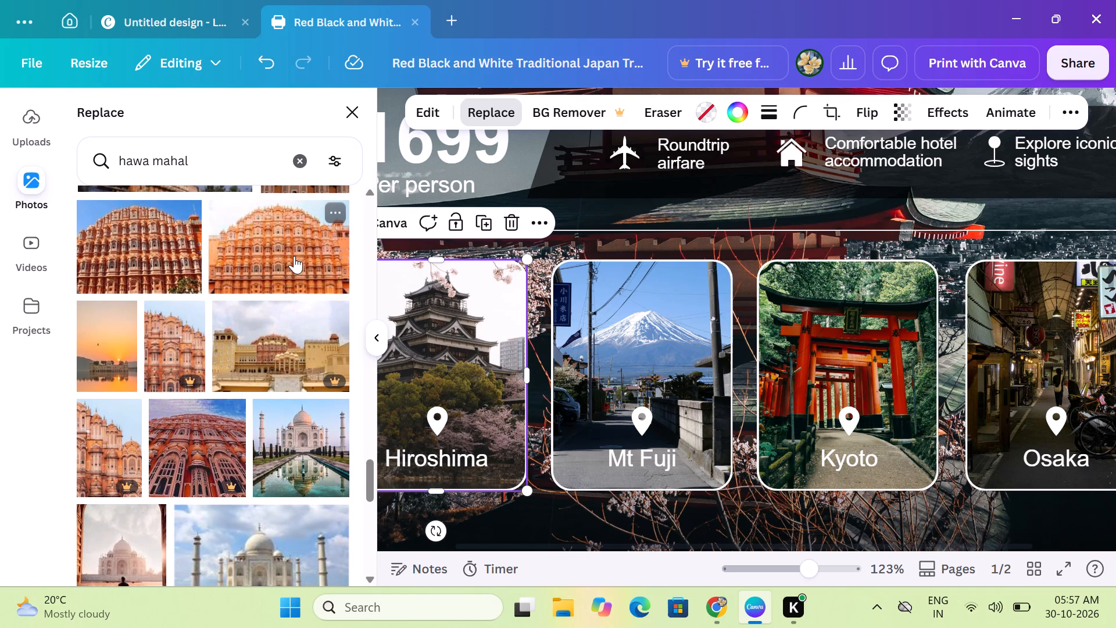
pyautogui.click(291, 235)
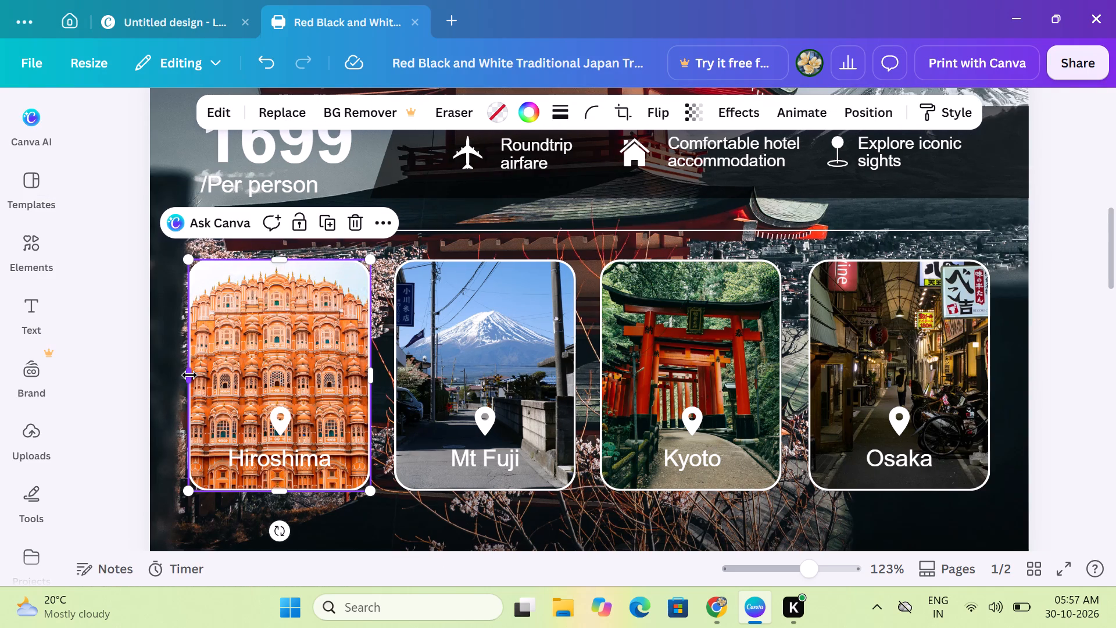
# Resize the Hiroshima card's photo to about 2 wide by 2.2 high, extending its outer side toward the page's left edge.
pyautogui.moveTo(189, 375); pyautogui.dragTo(173, 377)
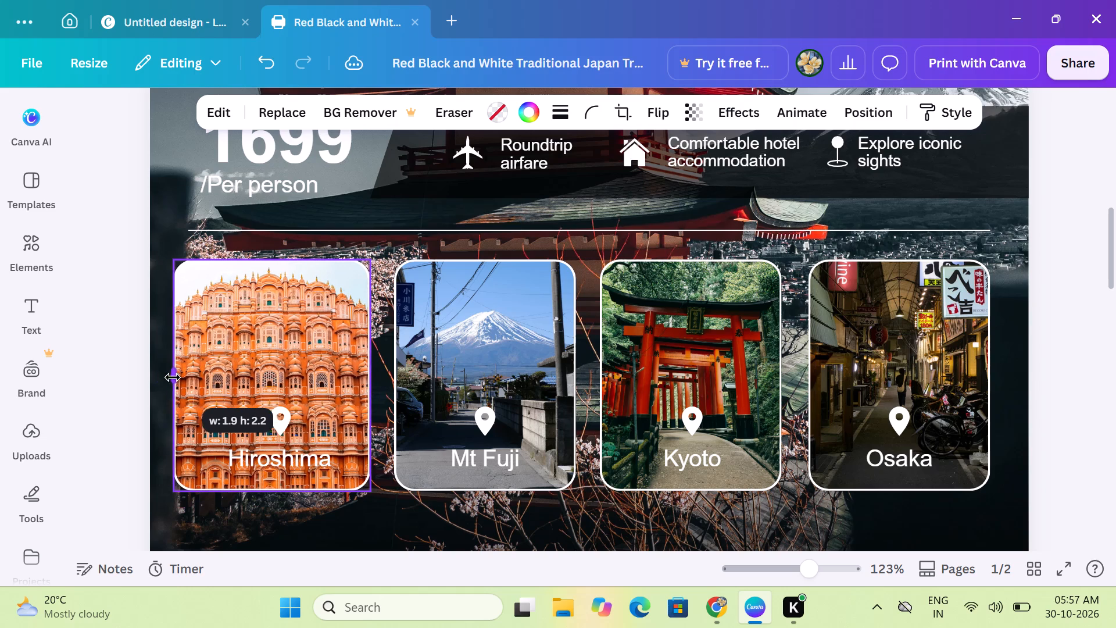
pyautogui.moveTo(173, 377); pyautogui.dragTo(169, 377)
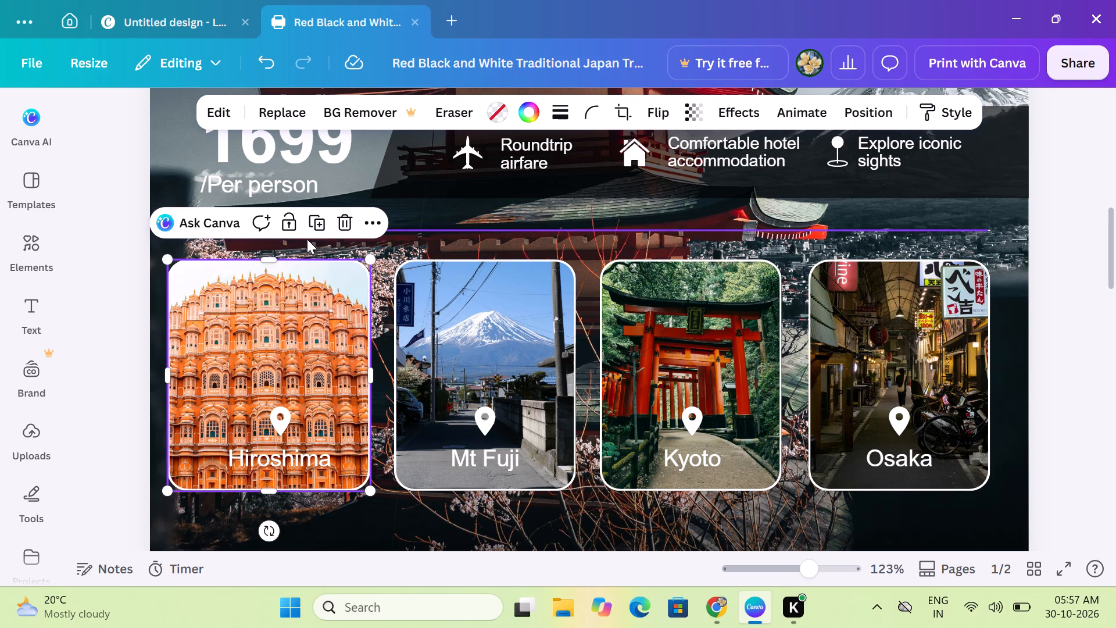
pyautogui.moveTo(274, 256); pyautogui.dragTo(267, 306)
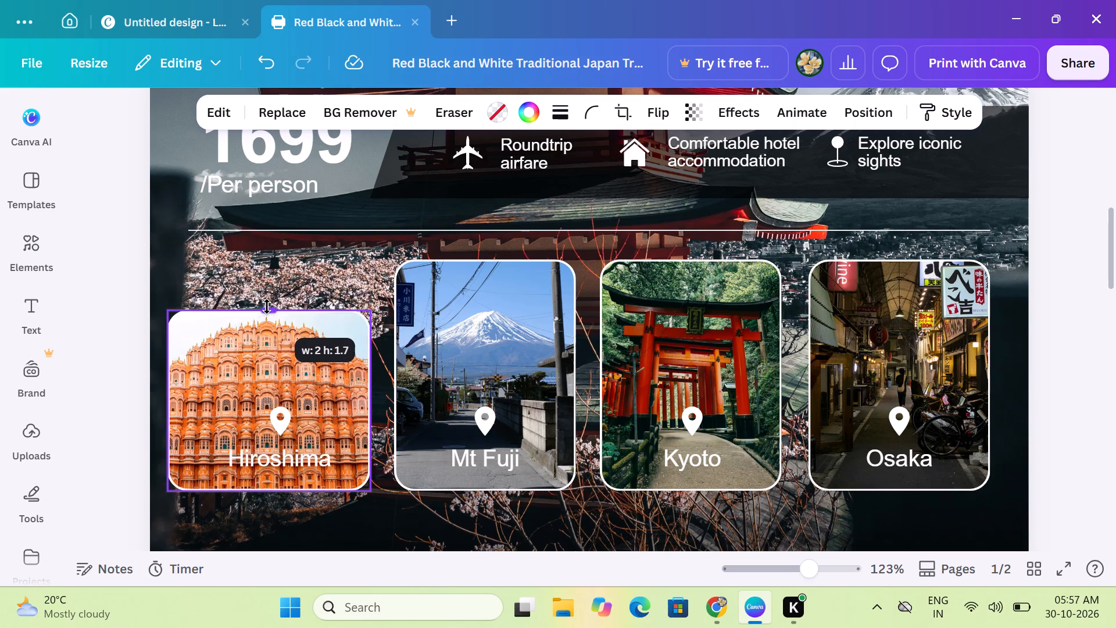
pyautogui.moveTo(267, 306); pyautogui.dragTo(282, 269)
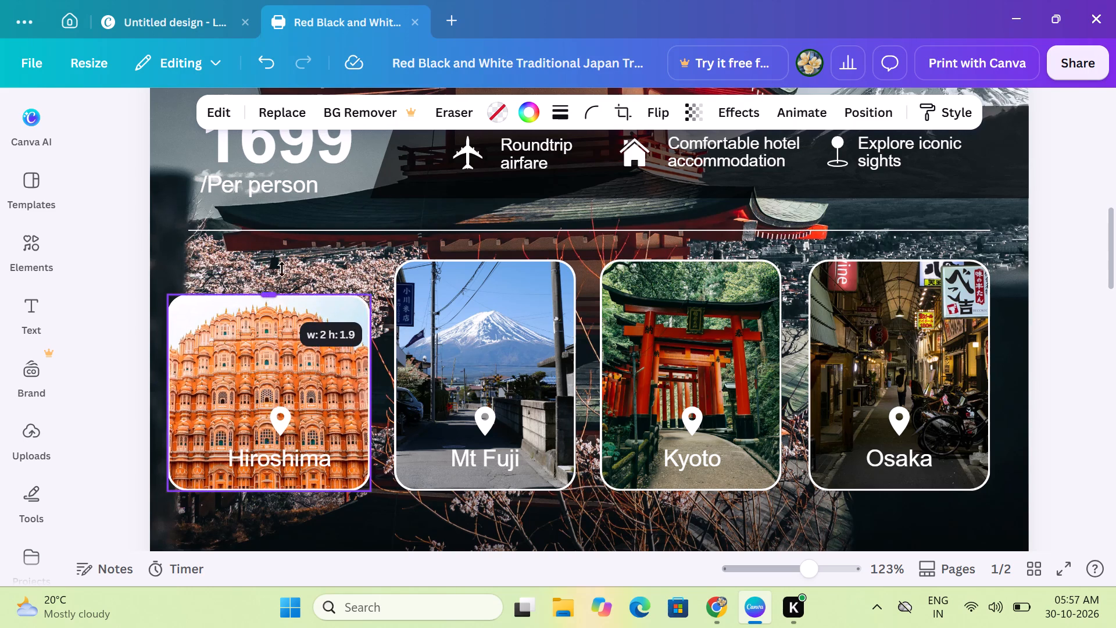
pyautogui.moveTo(282, 269); pyautogui.dragTo(279, 279)
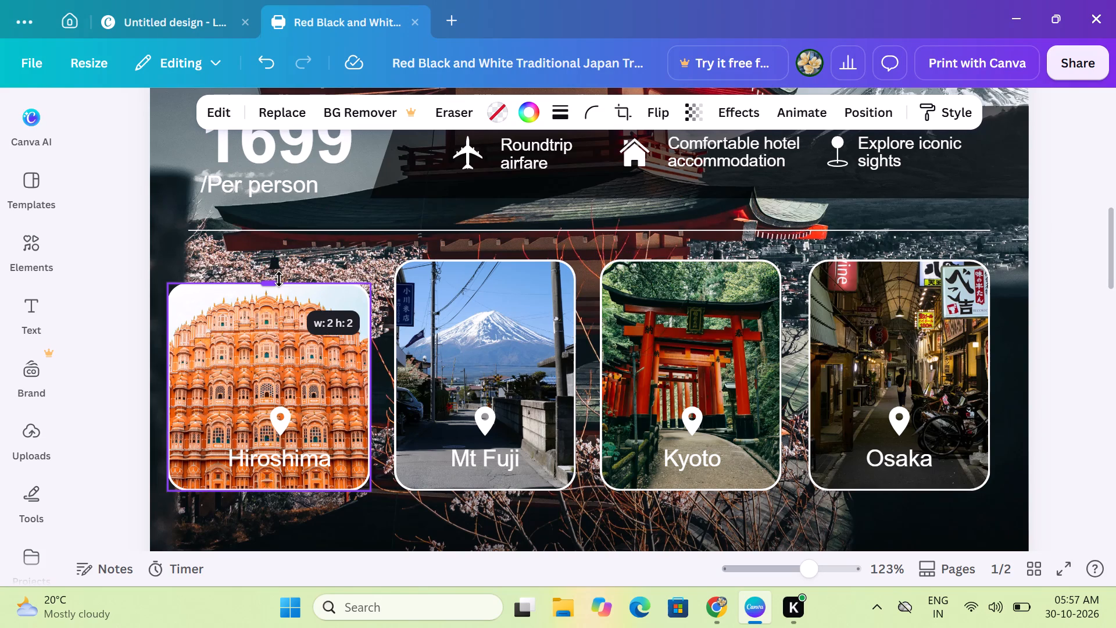
pyautogui.moveTo(279, 279); pyautogui.dragTo(278, 279)
pyautogui.moveTo(274, 279); pyautogui.dragTo(281, 259)
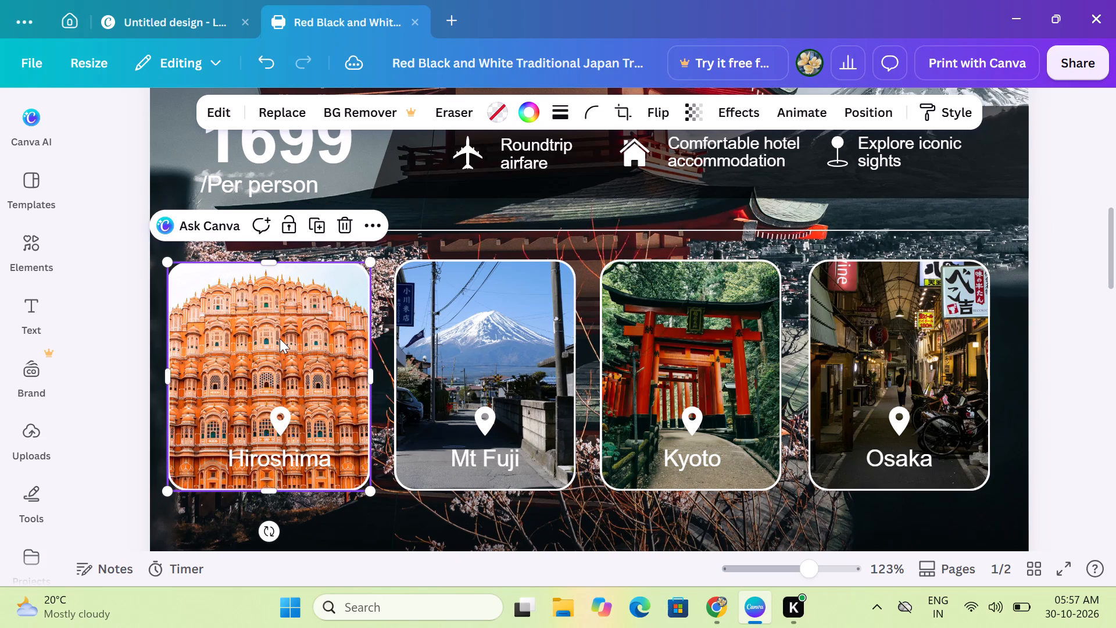
pyautogui.click(280, 338)
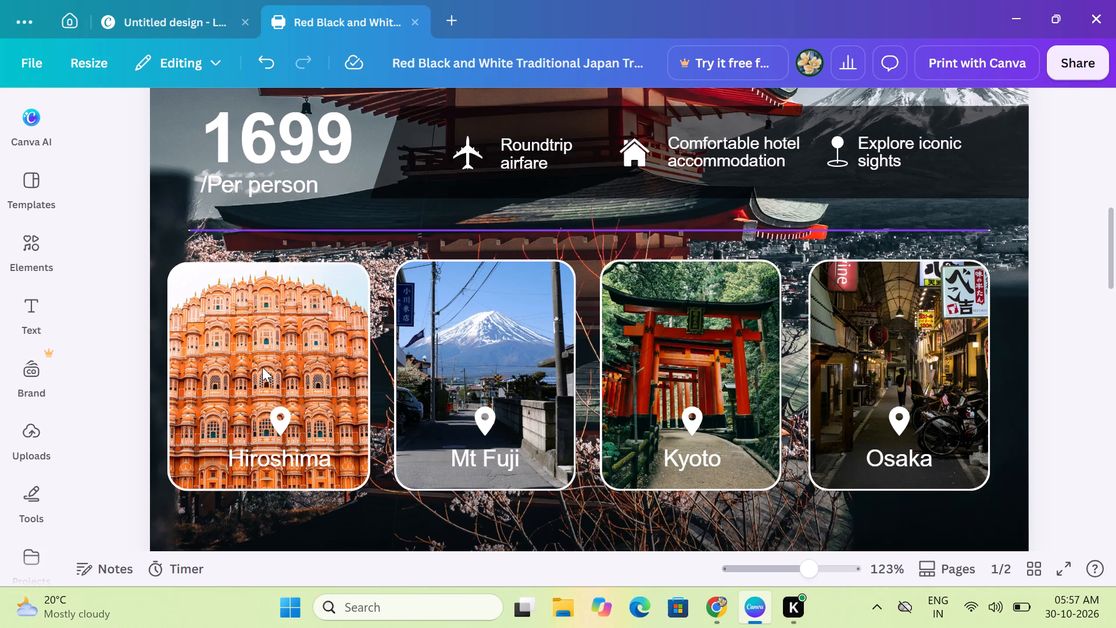
# Replace the Hiroshima card's photo with the angled night shot of the golden-lit Hawa Mahal against a black sky.
pyautogui.click(262, 367)
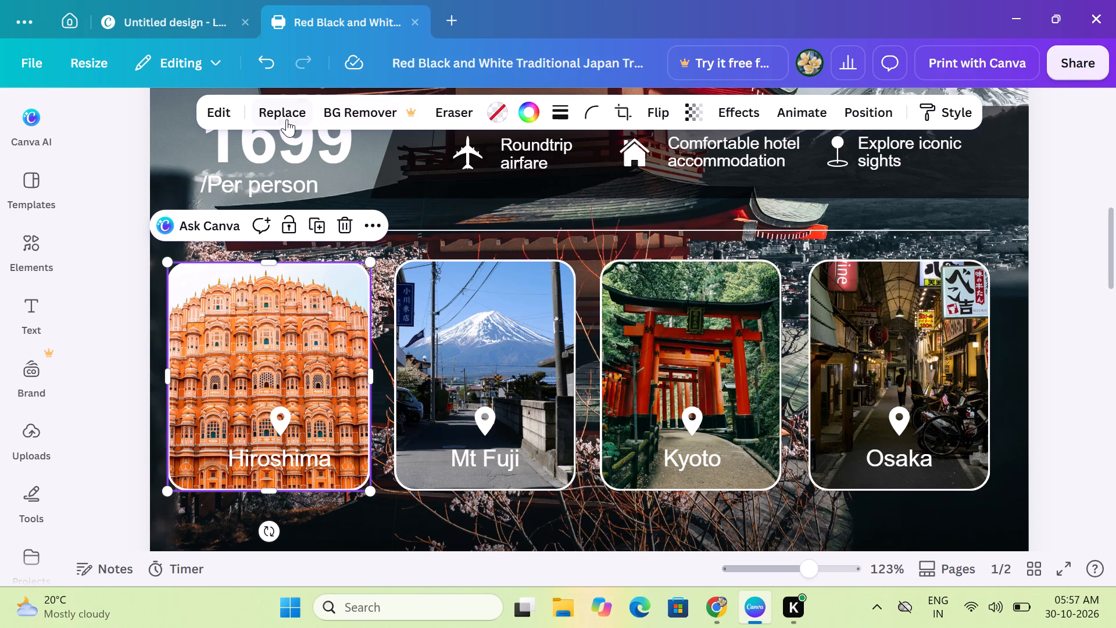
pyautogui.rightClick(287, 119)
pyautogui.click(287, 119)
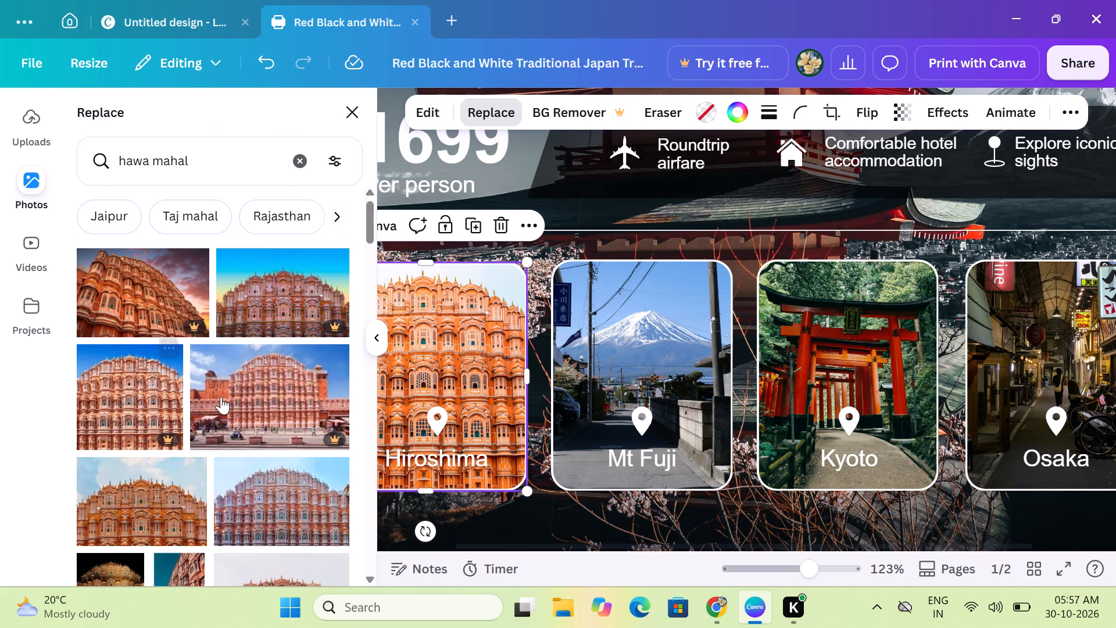
pyautogui.scroll(-3, 243, 397)
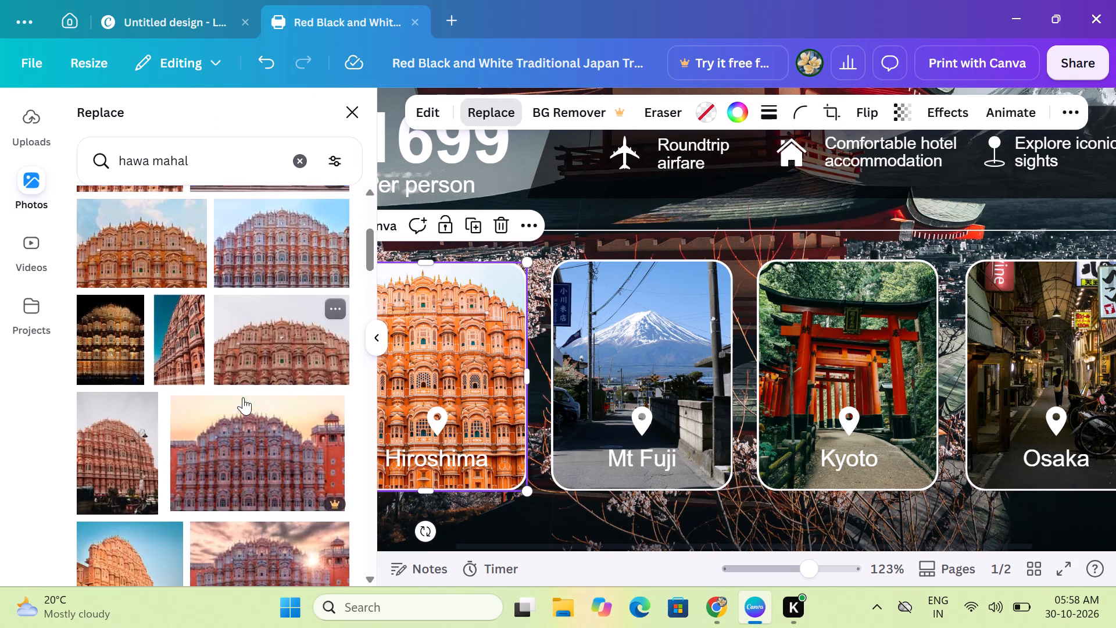
pyautogui.scroll(-4, 243, 397)
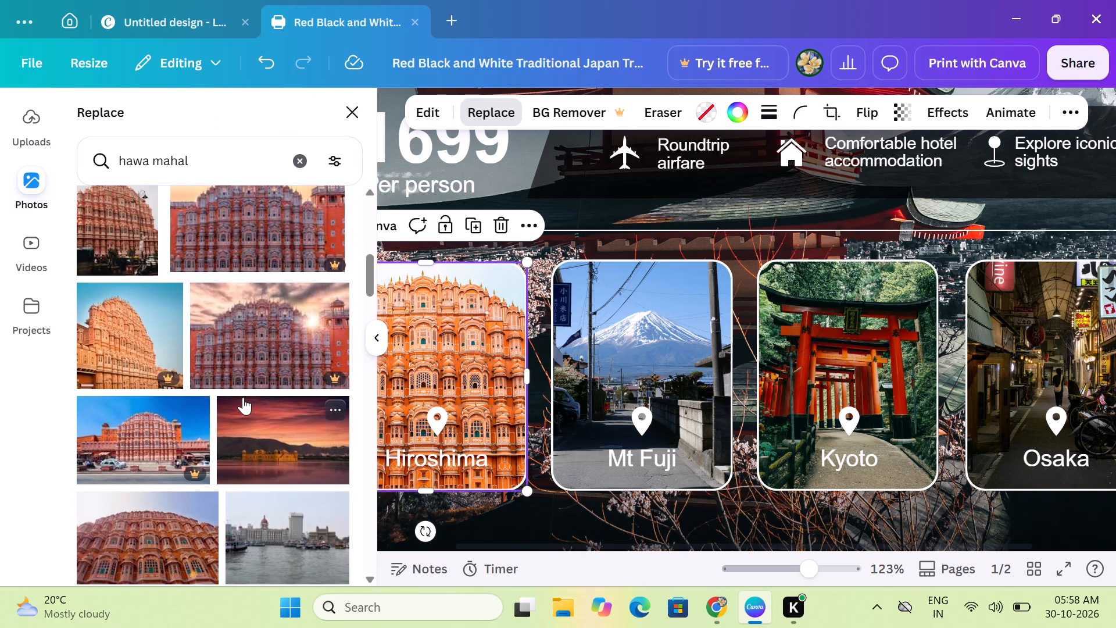
pyautogui.scroll(-2, 243, 397)
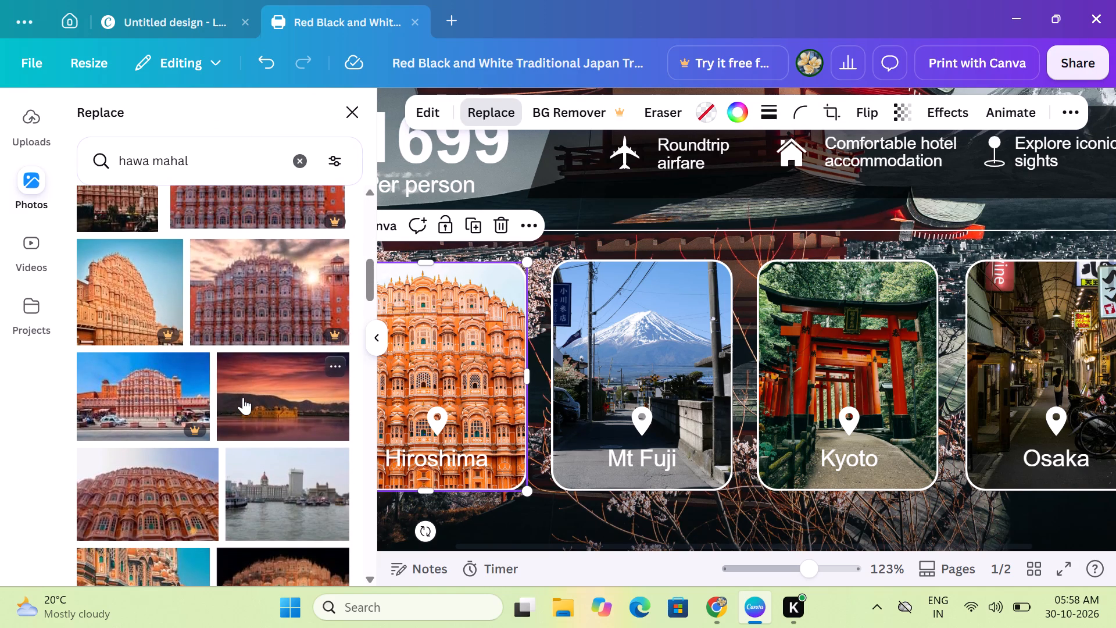
pyautogui.scroll(-2, 243, 397)
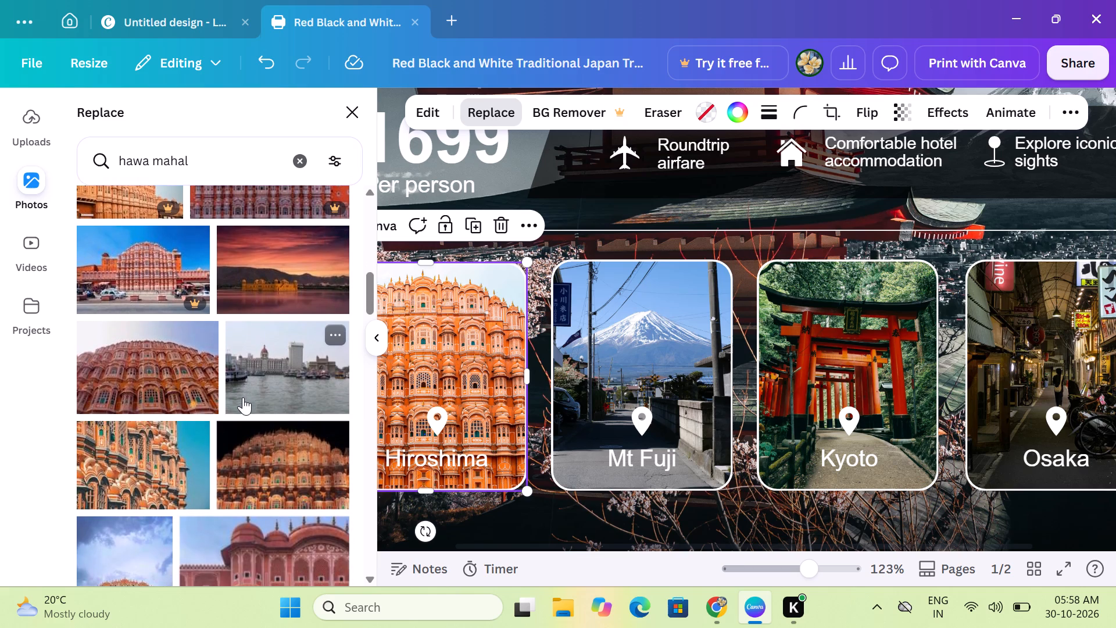
pyautogui.scroll(-3, 243, 397)
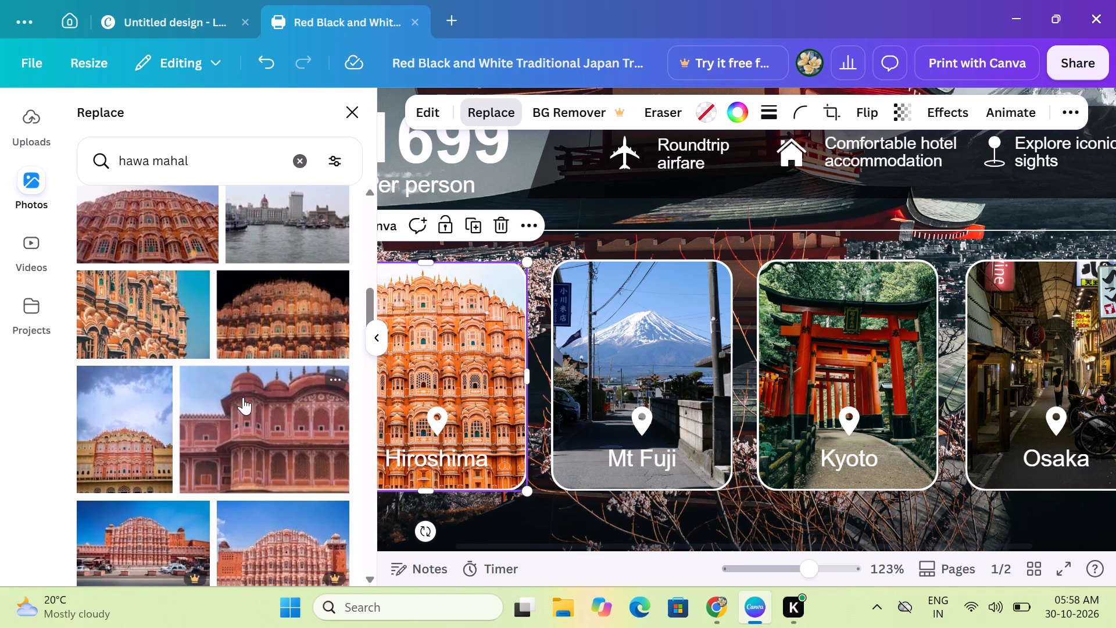
pyautogui.scroll(-4, 243, 397)
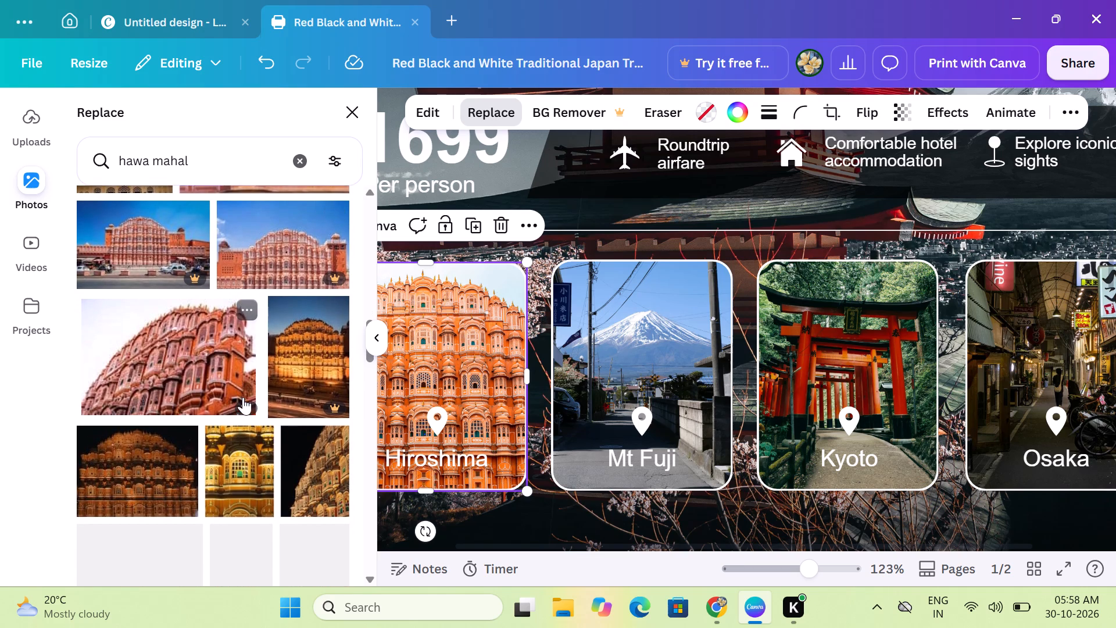
pyautogui.scroll(-2, 243, 397)
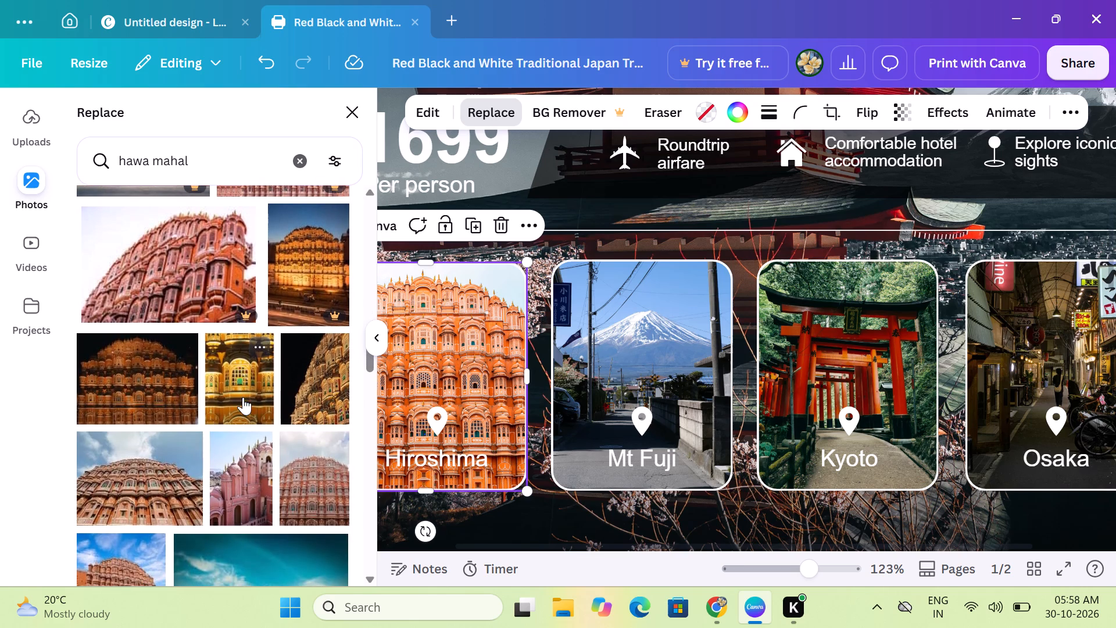
pyautogui.click(323, 370)
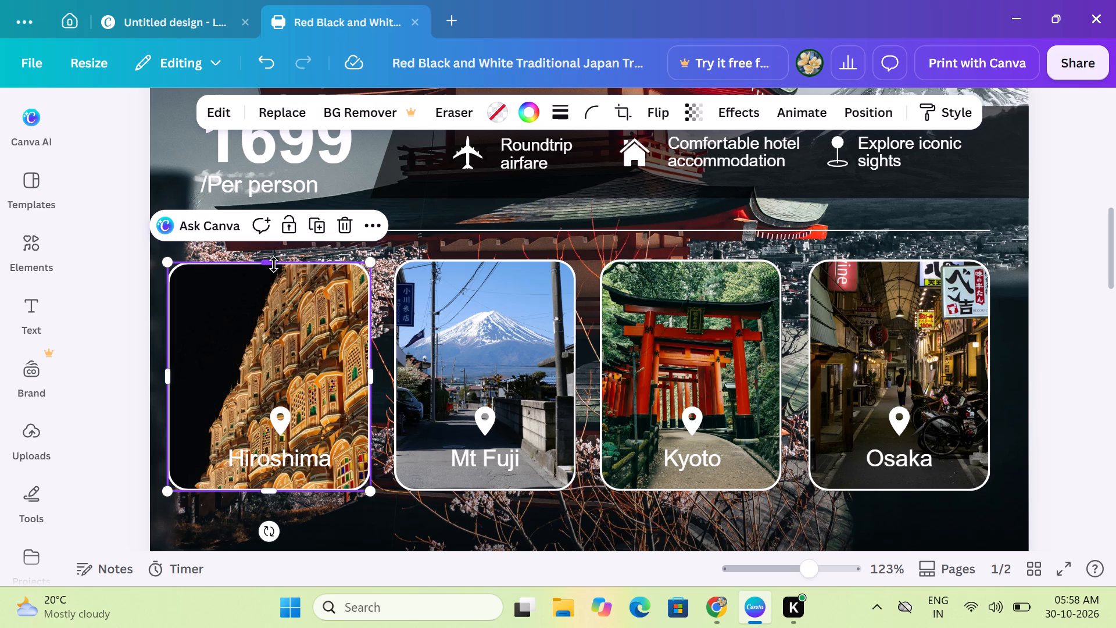
# Adjust the Hiroshima card photo's height to about 2.2, aligning its top edge with the neighbouring destination cards.
pyautogui.moveTo(274, 265); pyautogui.dragTo(262, 279)
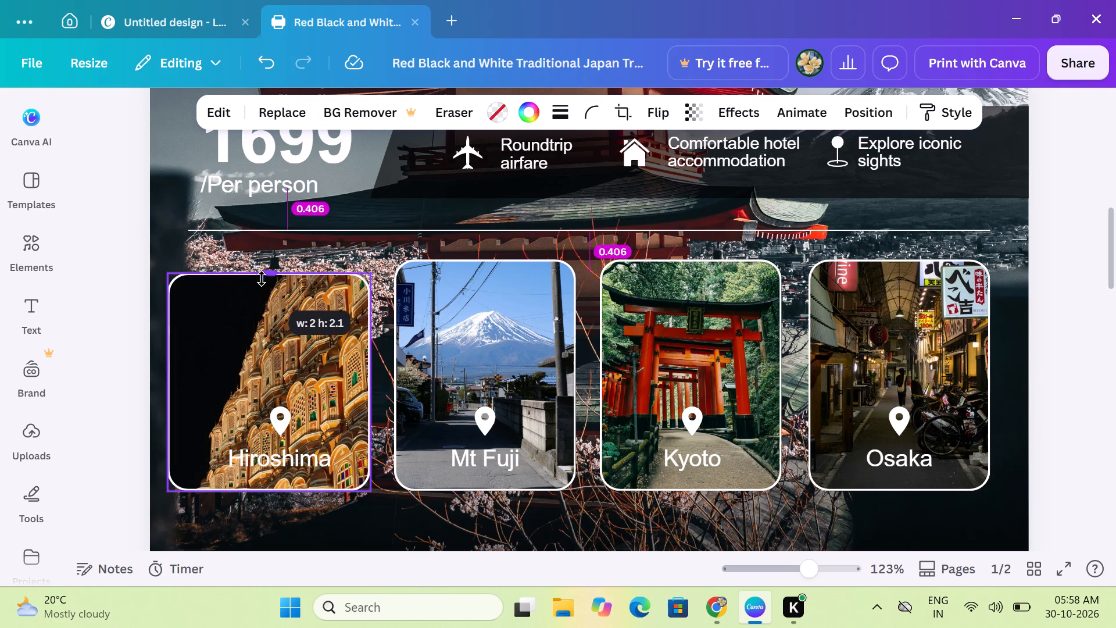
pyautogui.moveTo(262, 279); pyautogui.dragTo(267, 260)
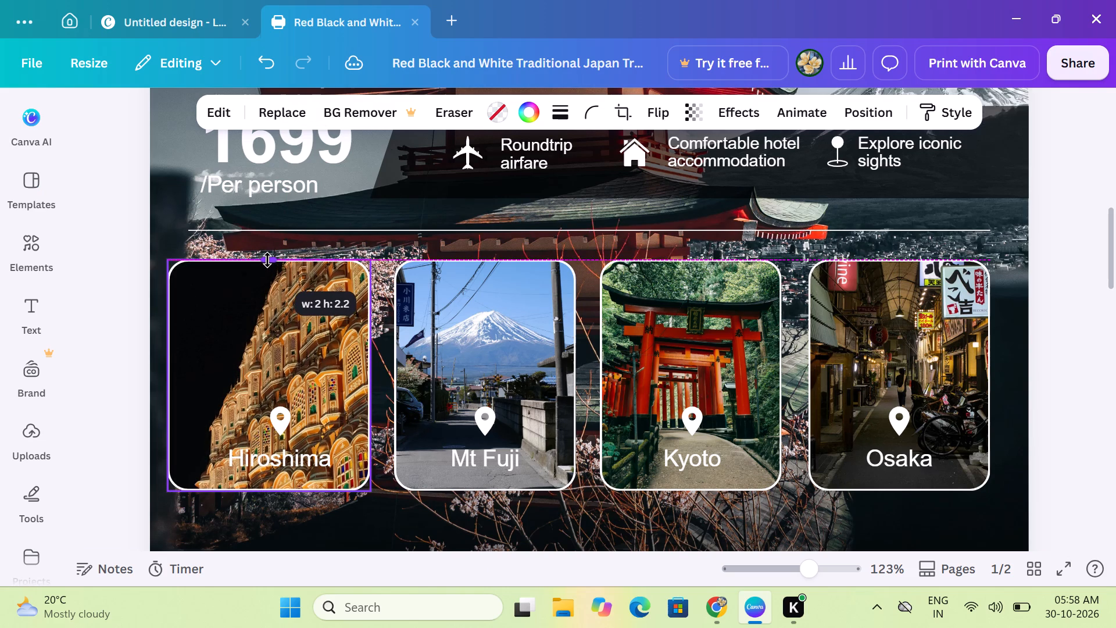
# Finish adjusting the Hiroshima card photo's height to about 2.2, level with the tops of the neighbouring destination cards.
pyautogui.moveTo(267, 260); pyautogui.dragTo(267, 261)
pyautogui.click(245, 345)
pyautogui.moveTo(245, 345); pyautogui.dragTo(253, 410)
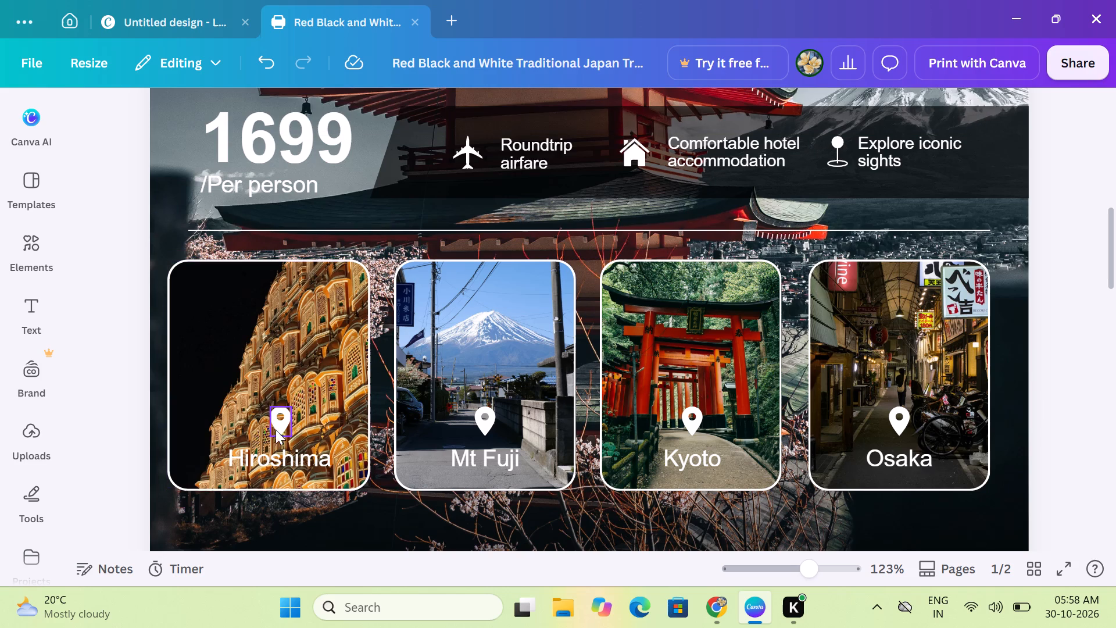
# Change the first destination card's label from Hiroshima to Hawa Mahal.
pyautogui.click(282, 453)
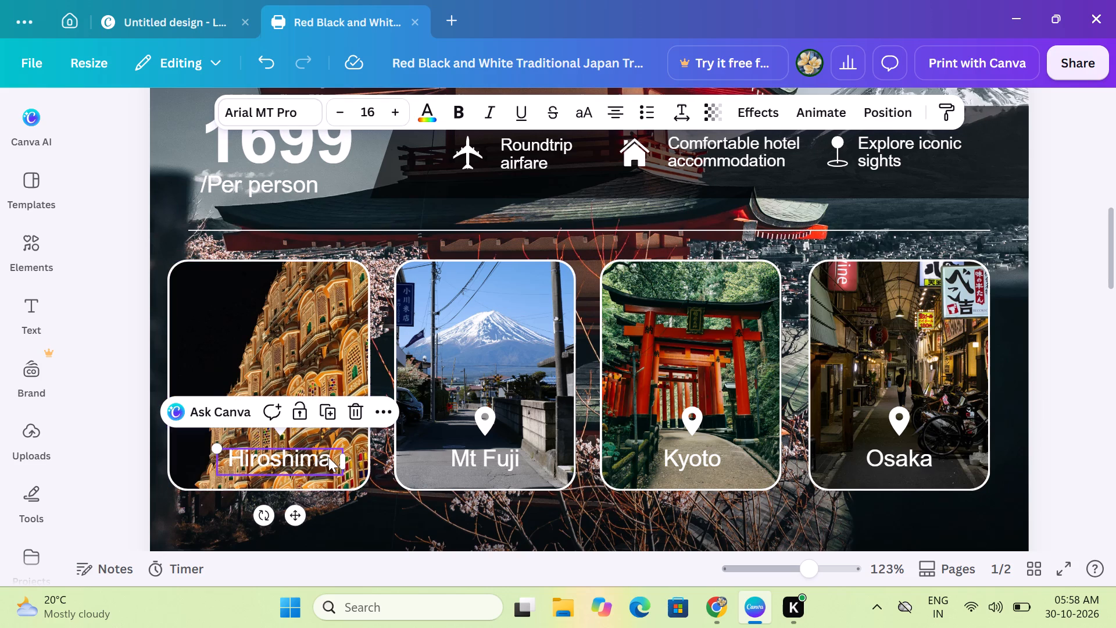
pyautogui.click(320, 455)
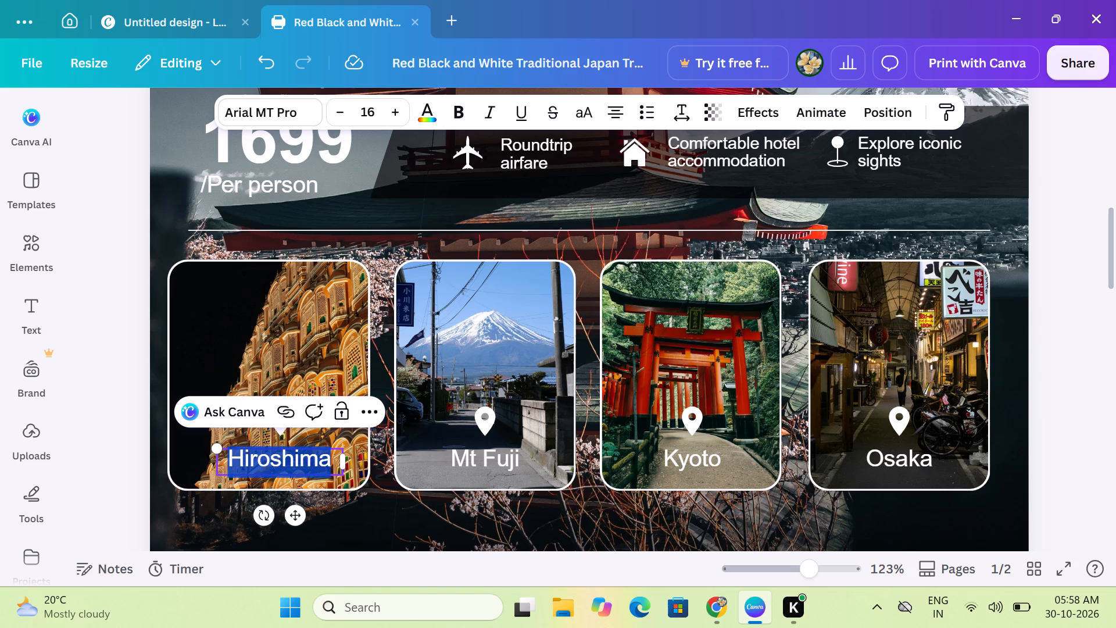
pyautogui.click(330, 458)
pyautogui.press('BackSpace')
pyautogui.press('BackSpace')
pyautogui.press('BackSpace')
pyautogui.press('BackSpace')
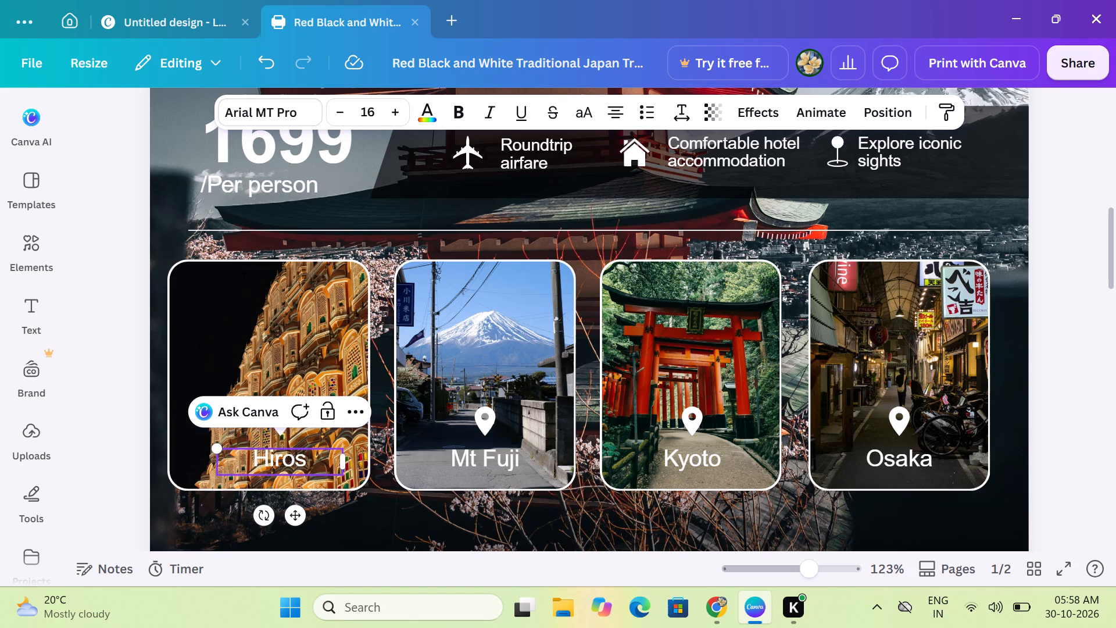
pyautogui.press('BackSpace')
pyautogui.press('BackSpace')
pyautogui.press('BackSpace')
pyautogui.press('BackSpace')
pyautogui.write('awa')
pyautogui.press('space')
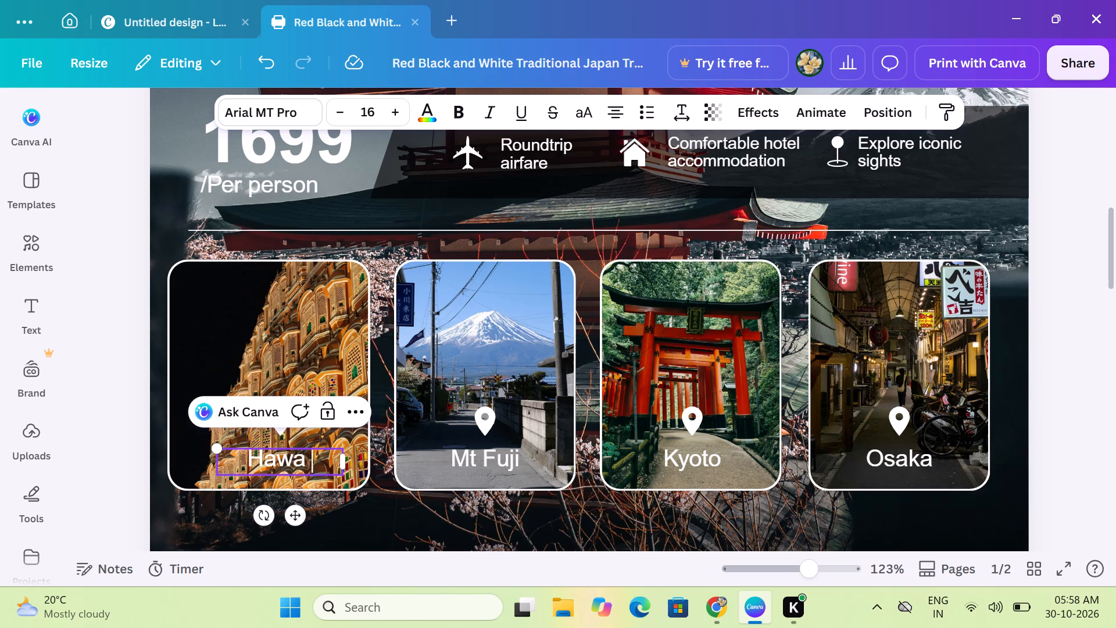
pyautogui.write('ahal')
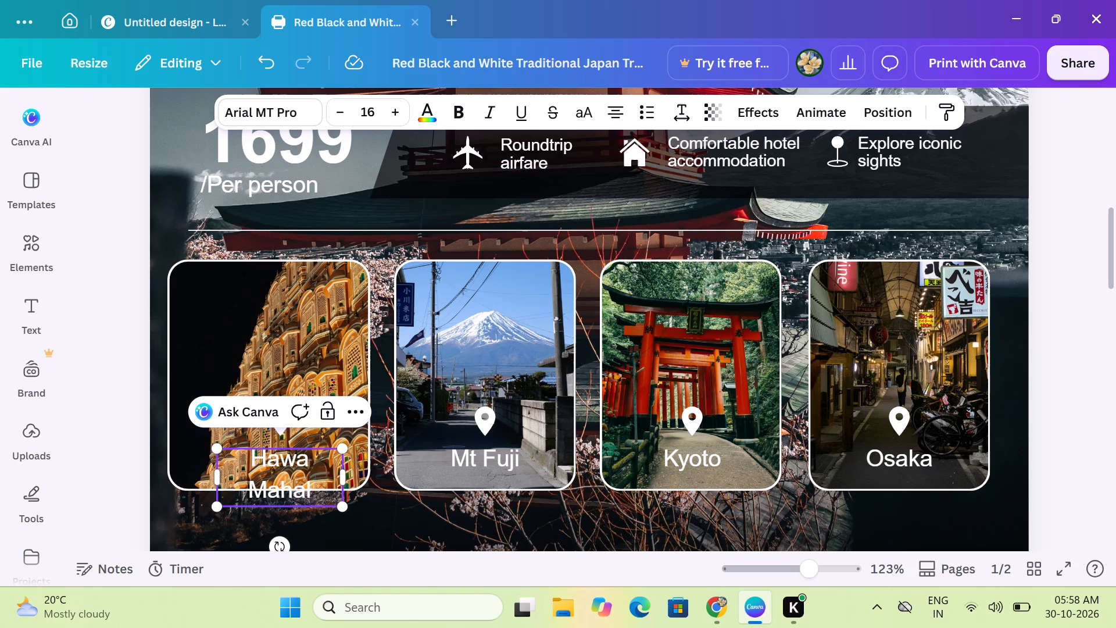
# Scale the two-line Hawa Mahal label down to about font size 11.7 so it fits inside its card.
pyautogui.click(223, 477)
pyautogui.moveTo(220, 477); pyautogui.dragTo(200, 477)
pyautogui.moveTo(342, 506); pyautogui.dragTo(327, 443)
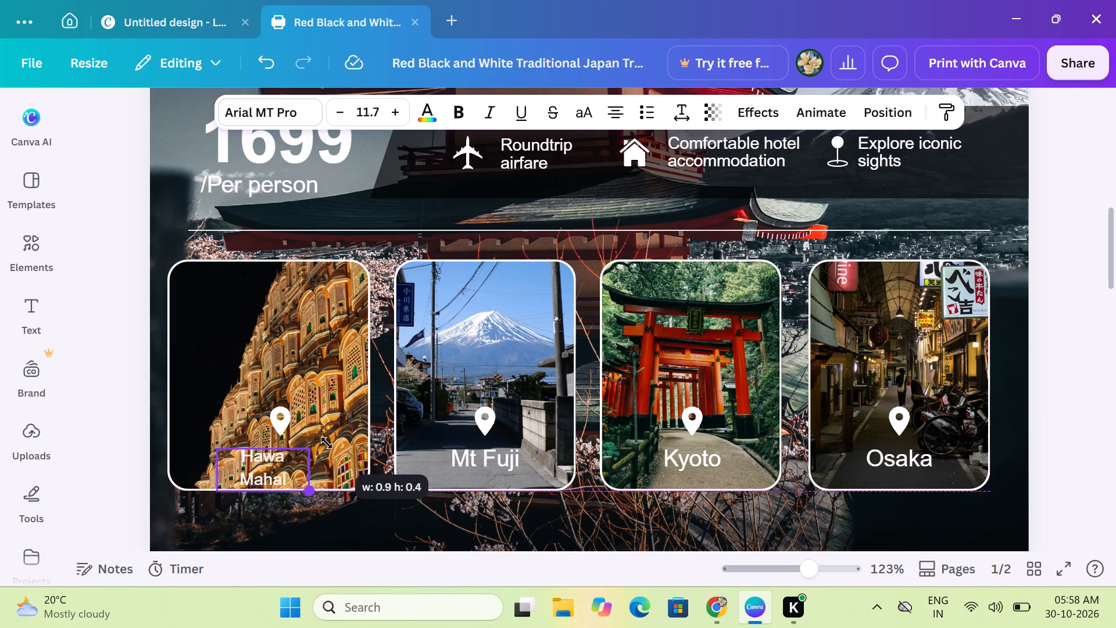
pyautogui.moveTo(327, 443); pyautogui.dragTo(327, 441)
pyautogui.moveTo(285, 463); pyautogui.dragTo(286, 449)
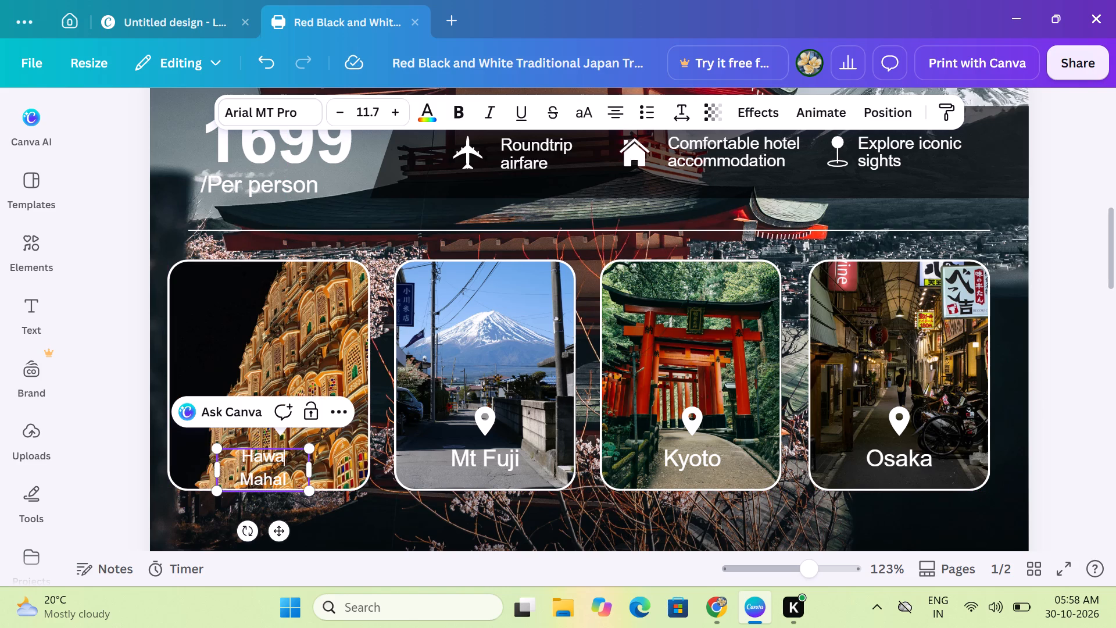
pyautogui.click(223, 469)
# Scale the Hawa Mahal label up to about font size 15.6.
pyautogui.moveTo(288, 471); pyautogui.dragTo(301, 448)
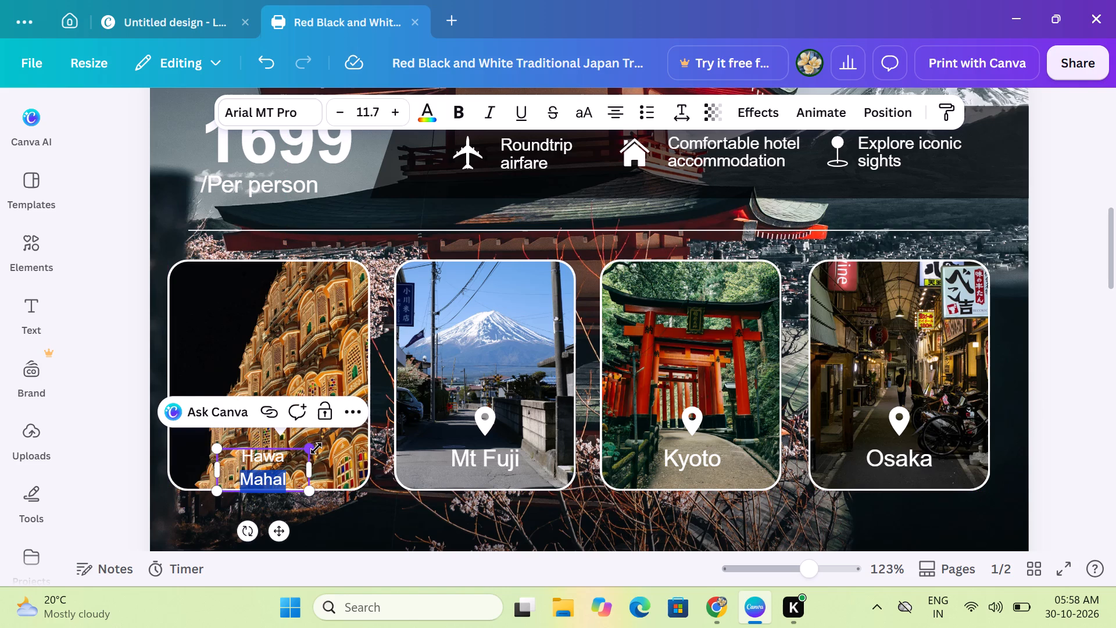
pyautogui.moveTo(311, 442); pyautogui.dragTo(321, 419)
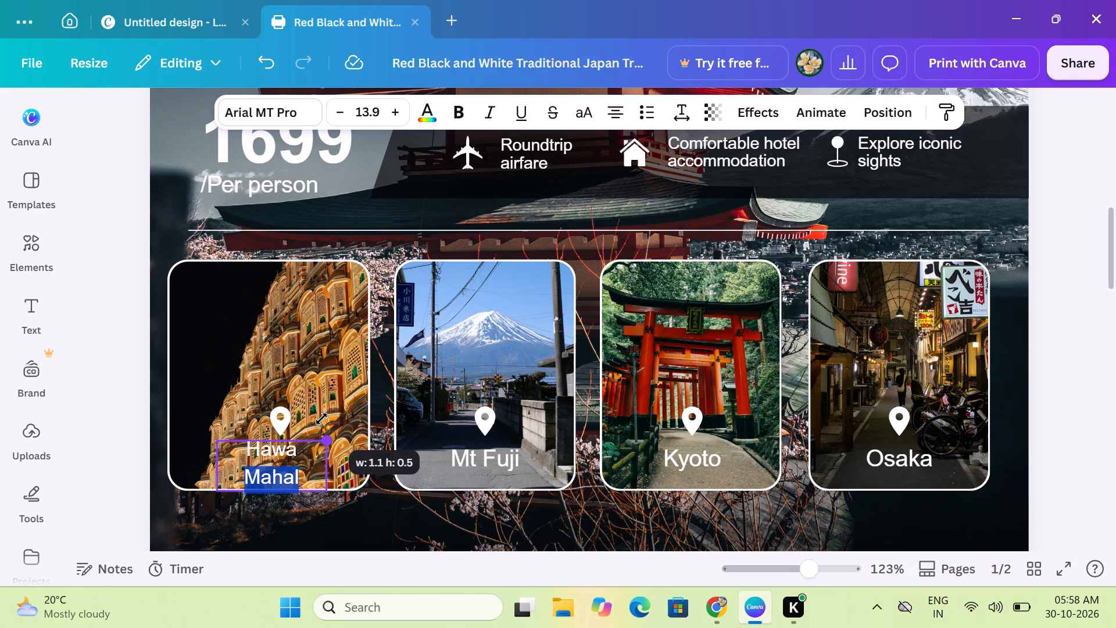
pyautogui.moveTo(321, 419); pyautogui.dragTo(337, 402)
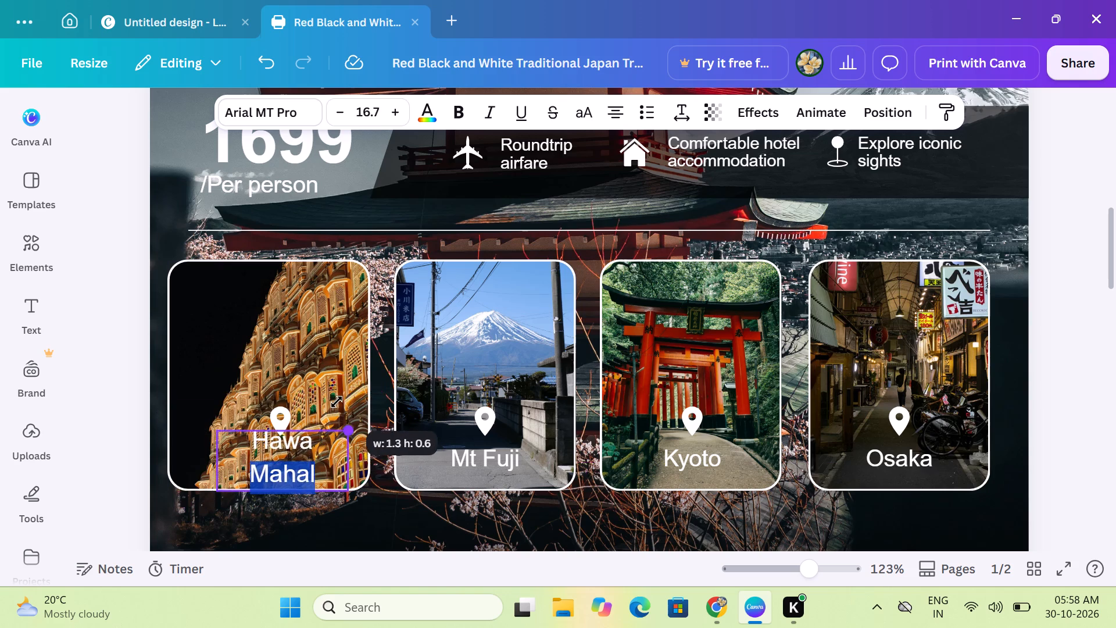
pyautogui.moveTo(337, 402); pyautogui.dragTo(331, 406)
# Widen the Hawa Mahal label's text box to about 1.3 so the name fits on one line.
pyautogui.click(308, 461)
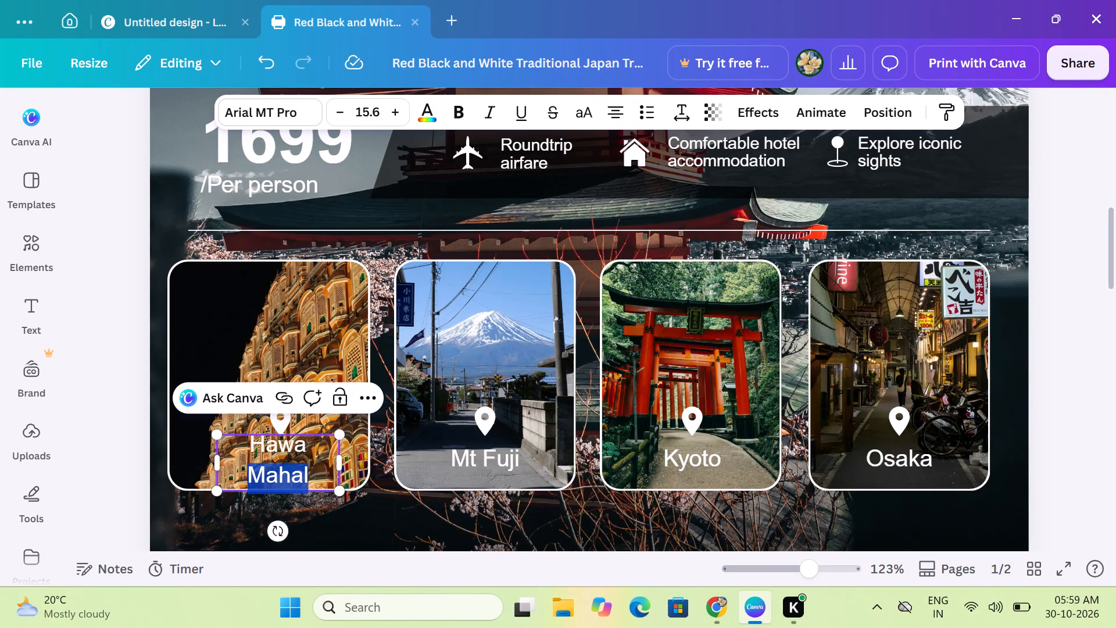
pyautogui.moveTo(316, 459); pyautogui.dragTo(319, 441)
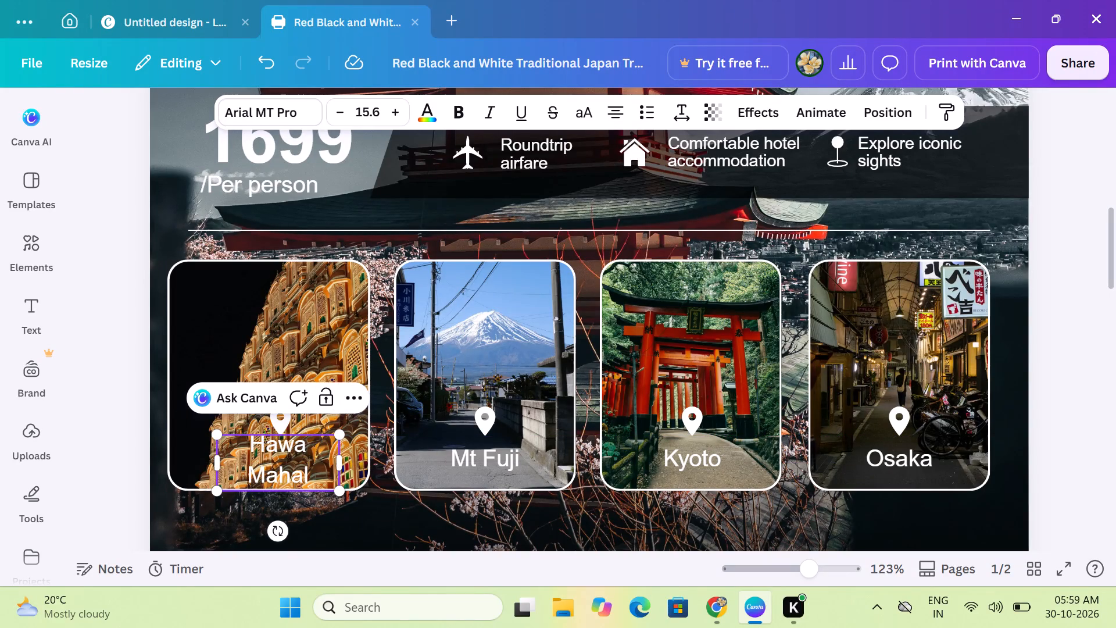
pyautogui.click(310, 457)
pyautogui.moveTo(341, 469); pyautogui.dragTo(355, 467)
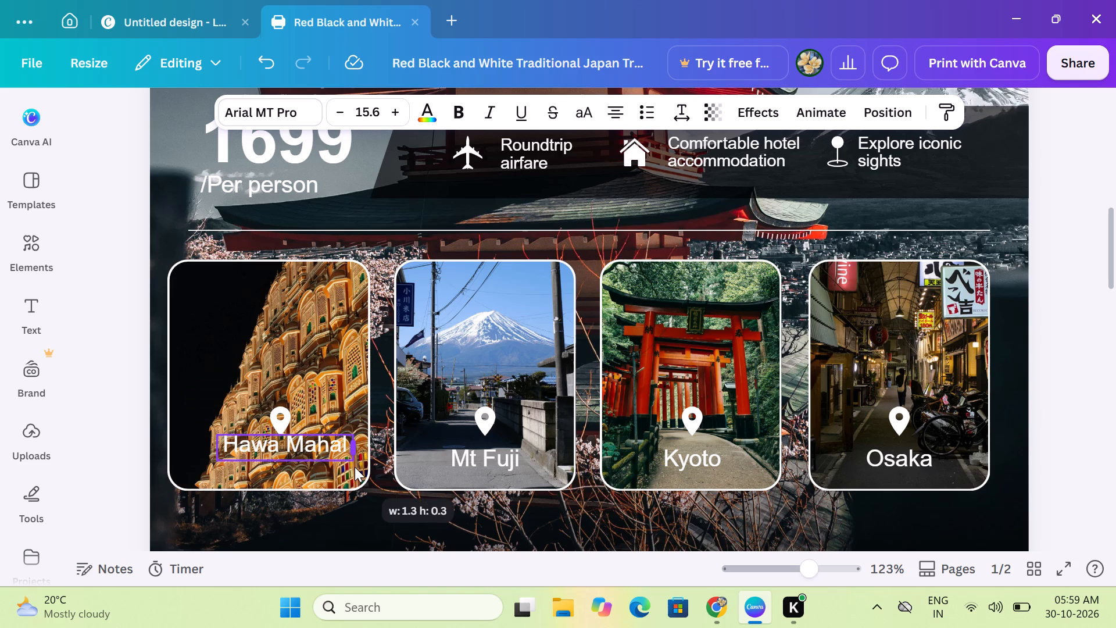
pyautogui.moveTo(355, 467); pyautogui.dragTo(351, 466)
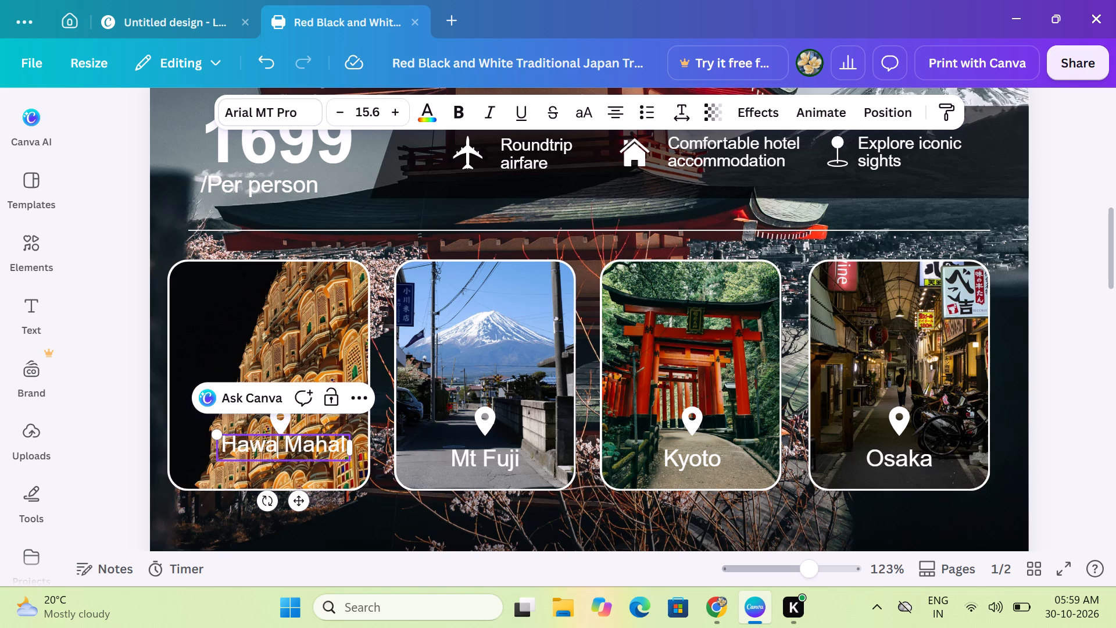
# Move the Hawa Mahal label down below its location pin, level with the Mt Fuji, Kyoto and Osaka labels.
pyautogui.moveTo(325, 450); pyautogui.dragTo(325, 461)
pyautogui.moveTo(326, 462); pyautogui.dragTo(319, 480)
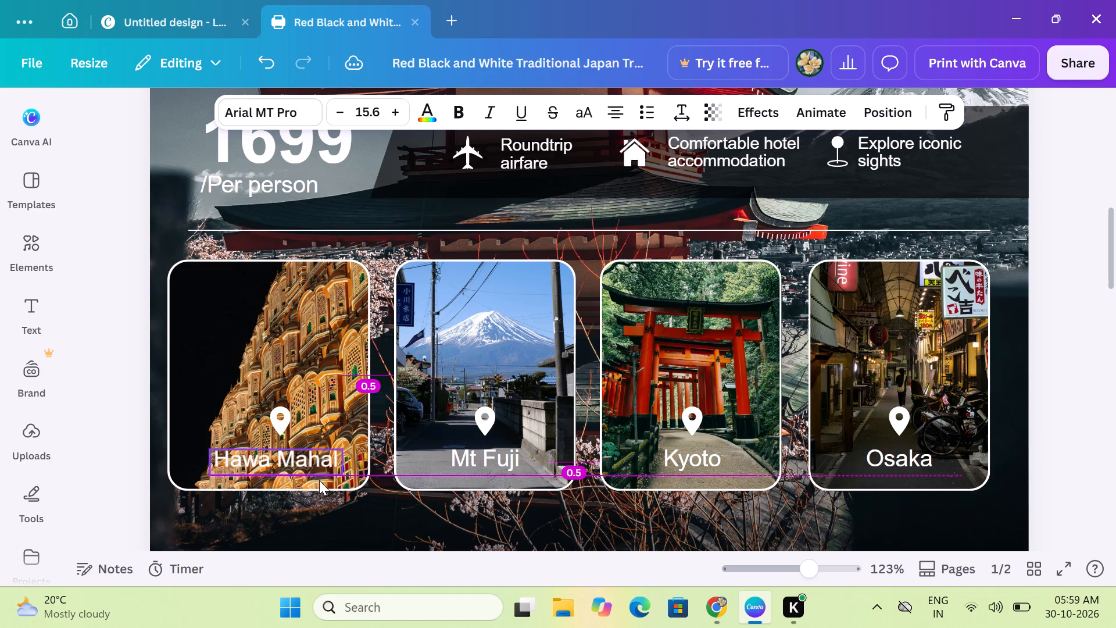
pyautogui.moveTo(319, 480); pyautogui.dragTo(319, 481)
pyautogui.moveTo(319, 481); pyautogui.dragTo(319, 479)
pyautogui.click(435, 343)
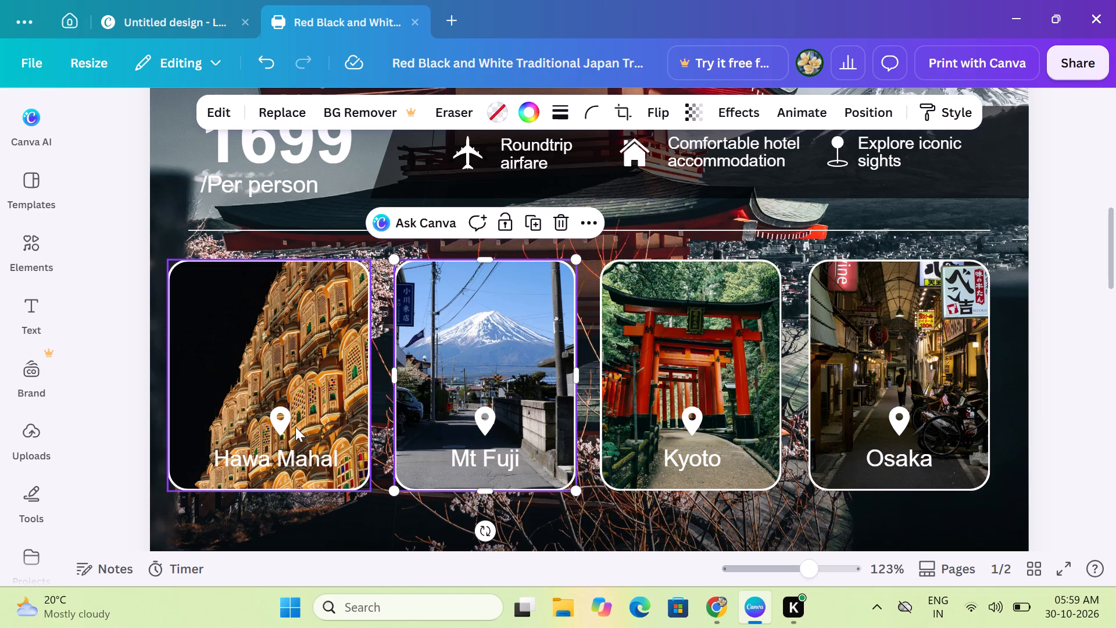
pyautogui.click(283, 461)
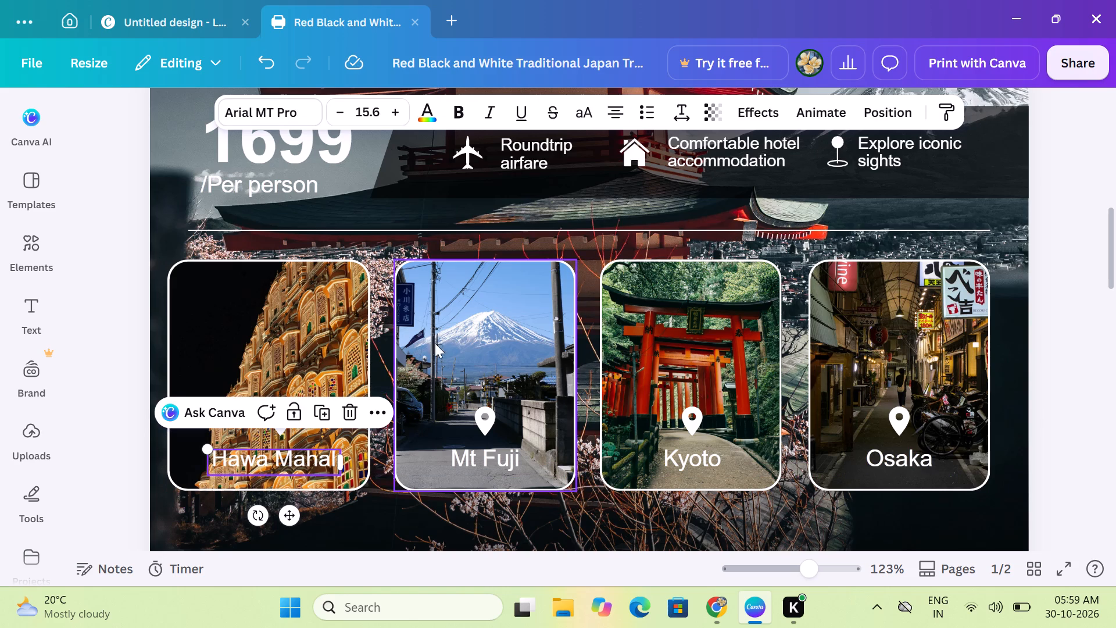
# Search the replacement photos for the Mt Fuji card using hawa mahal.
pyautogui.click(457, 309)
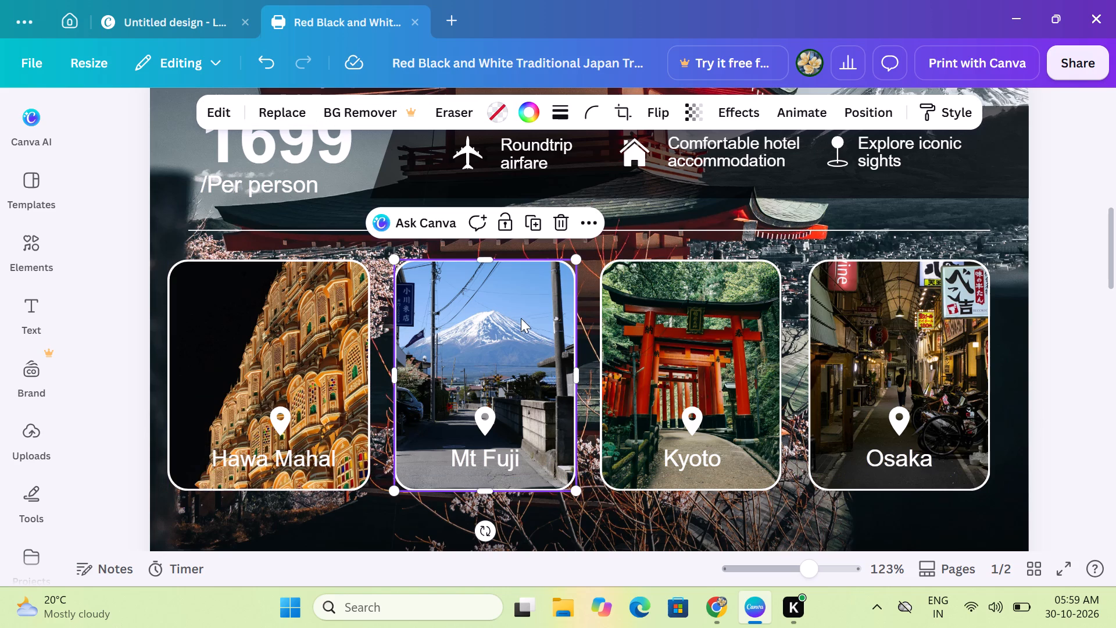
pyautogui.click(519, 320)
pyautogui.click(481, 406)
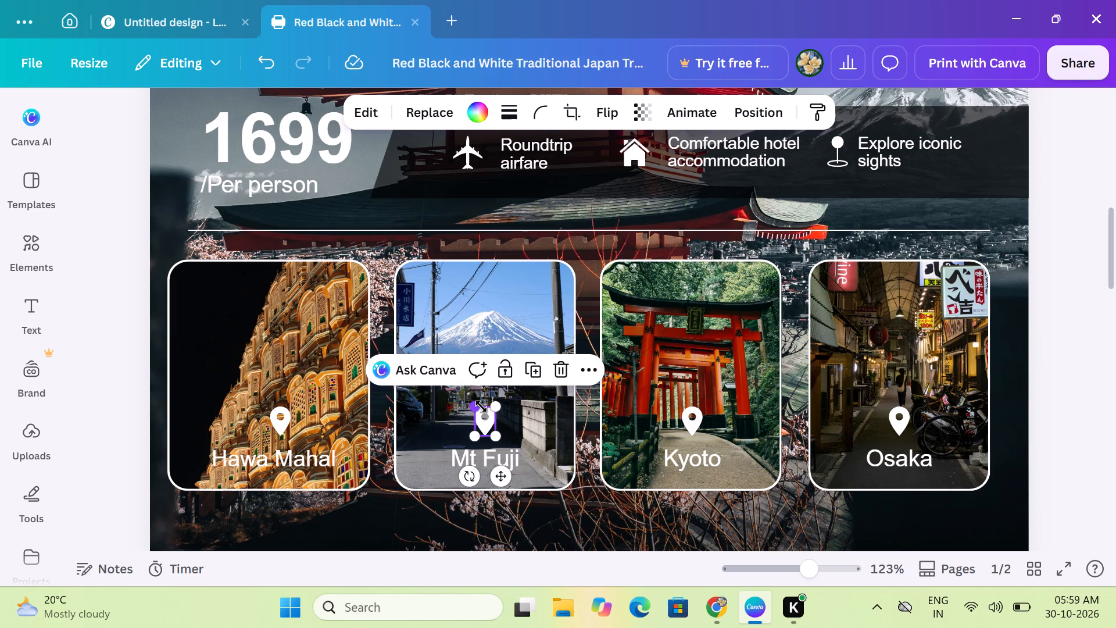
pyautogui.click(466, 313)
pyautogui.click(466, 313)
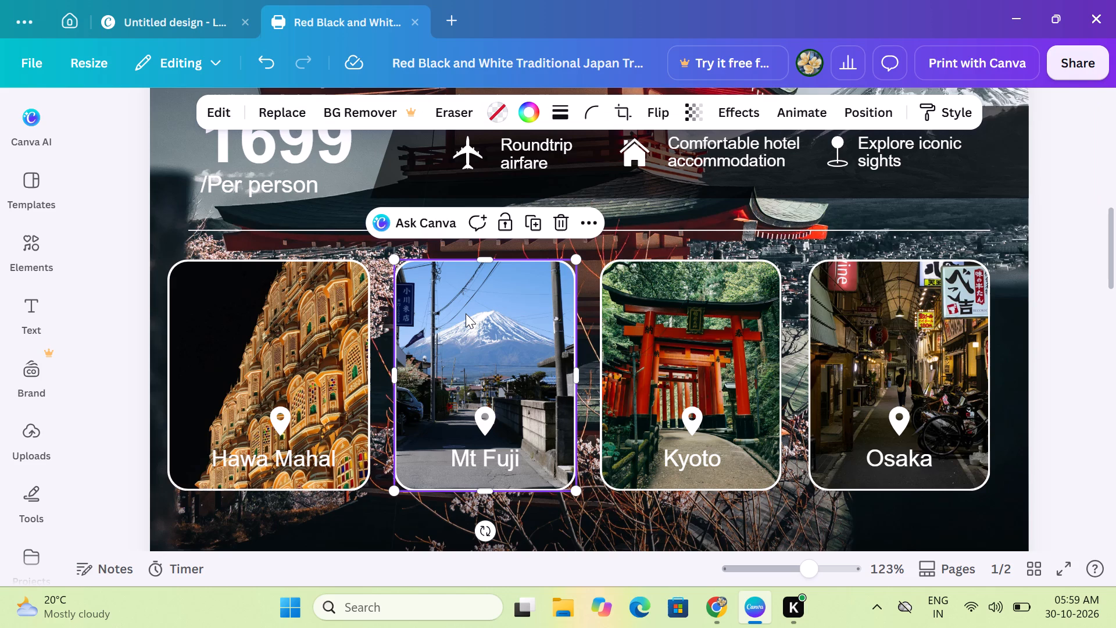
pyautogui.click(472, 328)
pyautogui.click(294, 109)
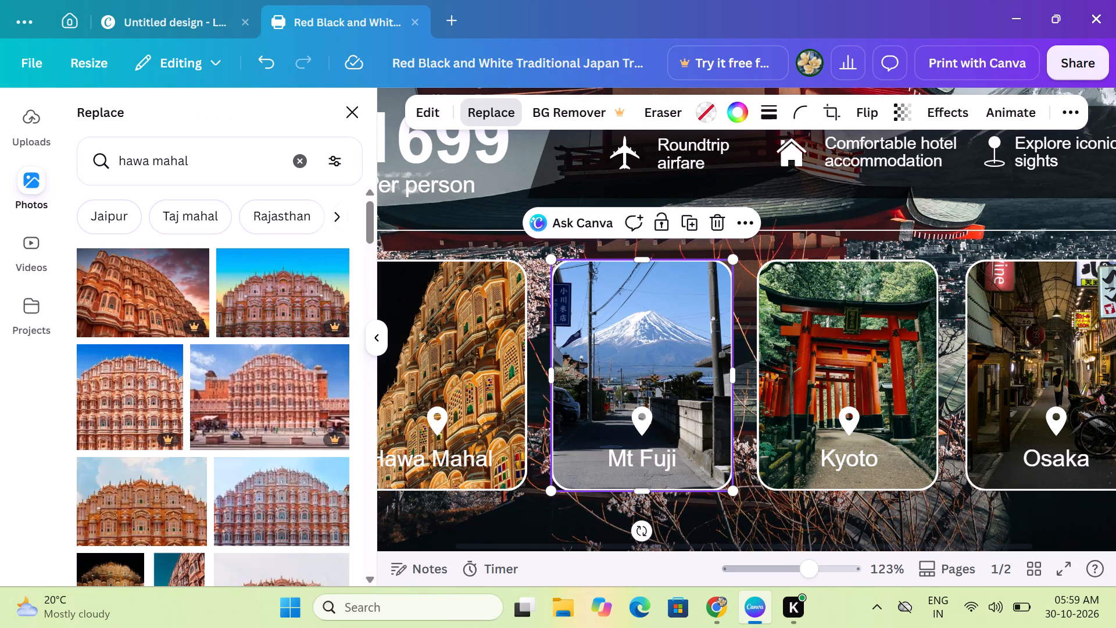
pyautogui.click(297, 166)
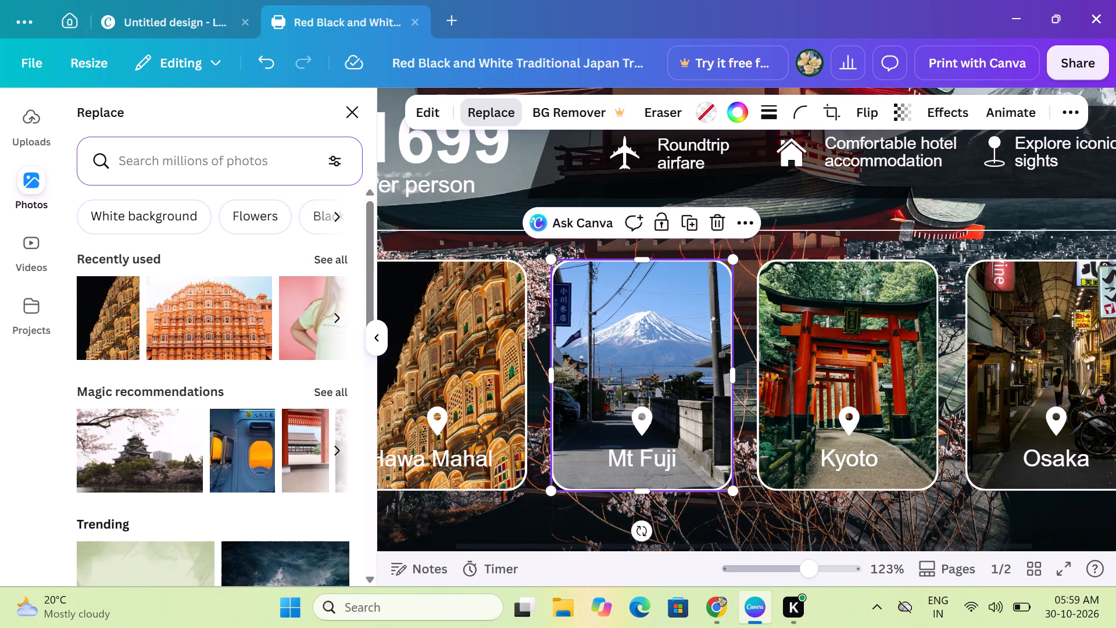
pyautogui.write('hawa')
pyautogui.press('space')
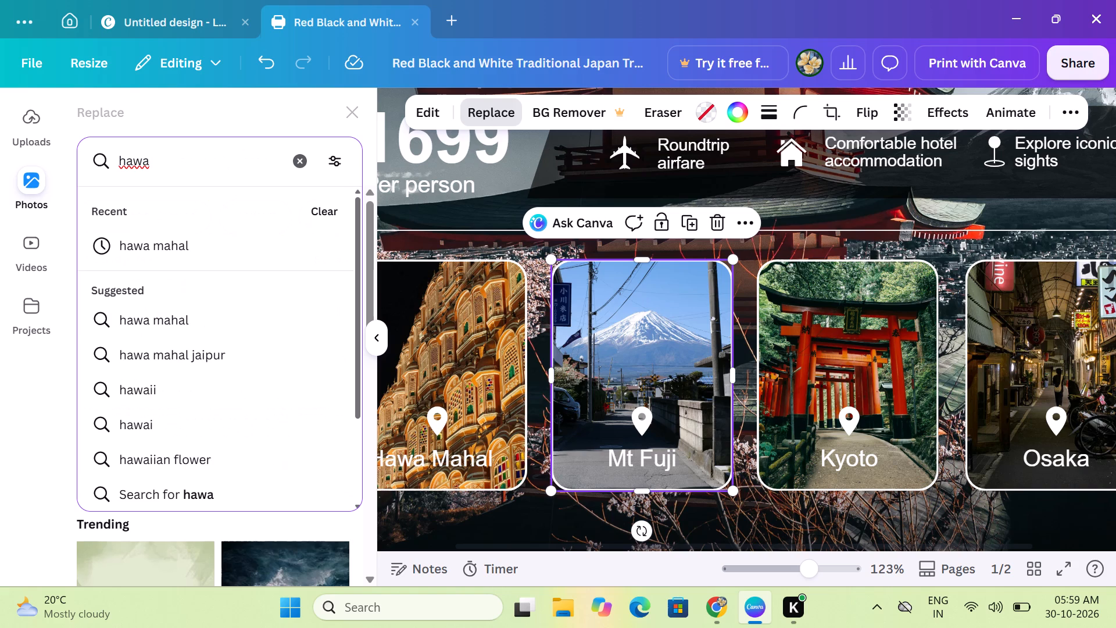
pyautogui.write('mahal')
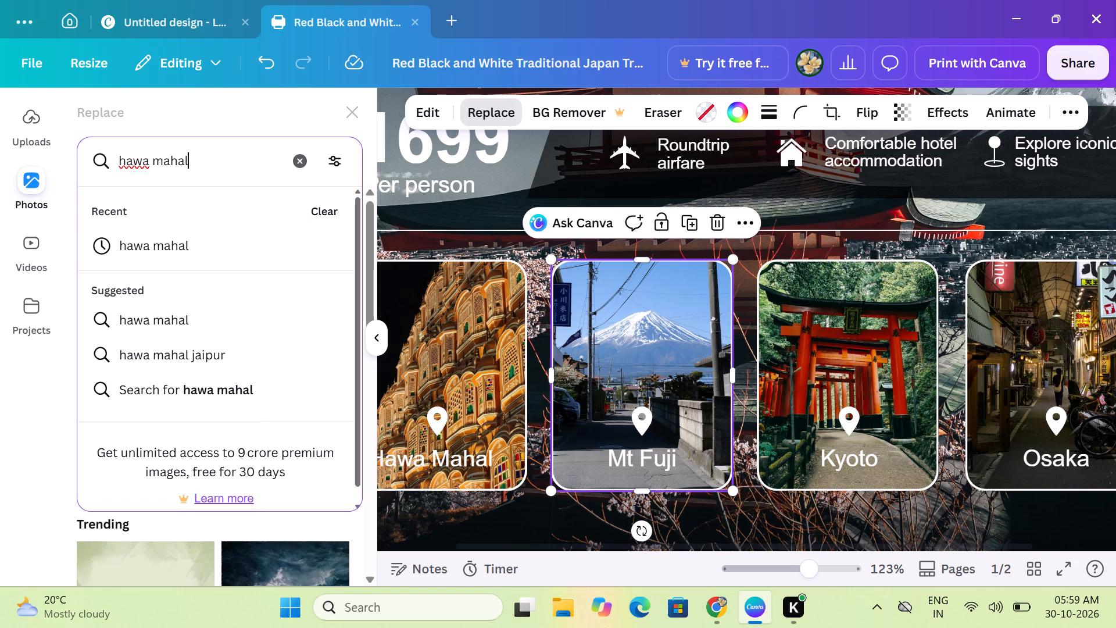
pyautogui.press('Return')
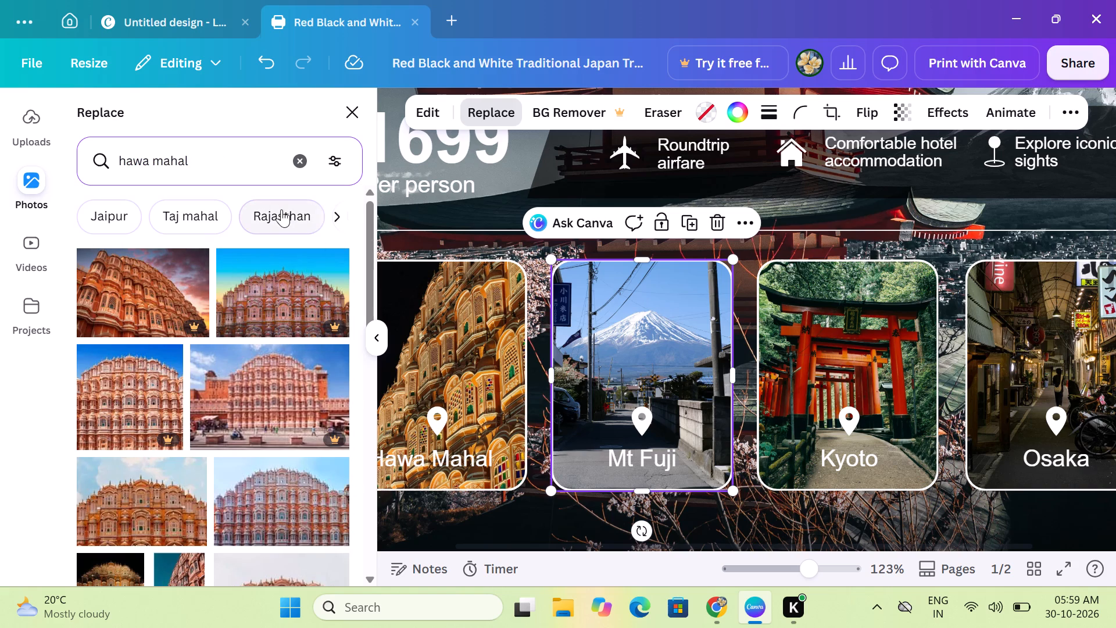
# Search the replacement photos for the Mt Fuji card using the suggested term jal mahal jaipur.
pyautogui.click(296, 165)
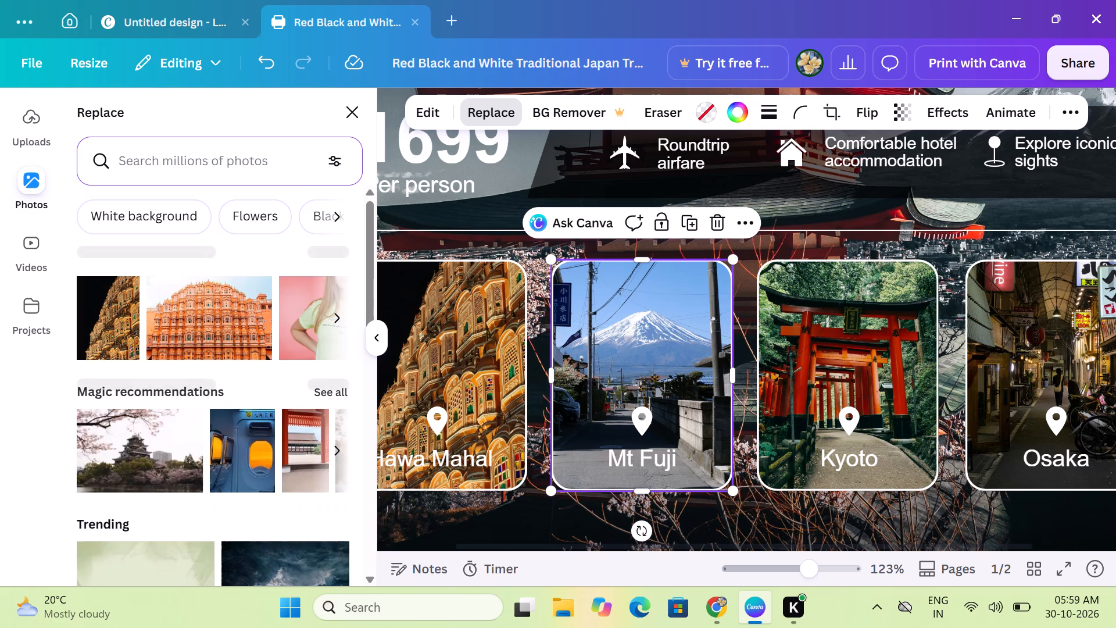
pyautogui.write('jal')
pyautogui.press('space')
pyautogui.write('mahal')
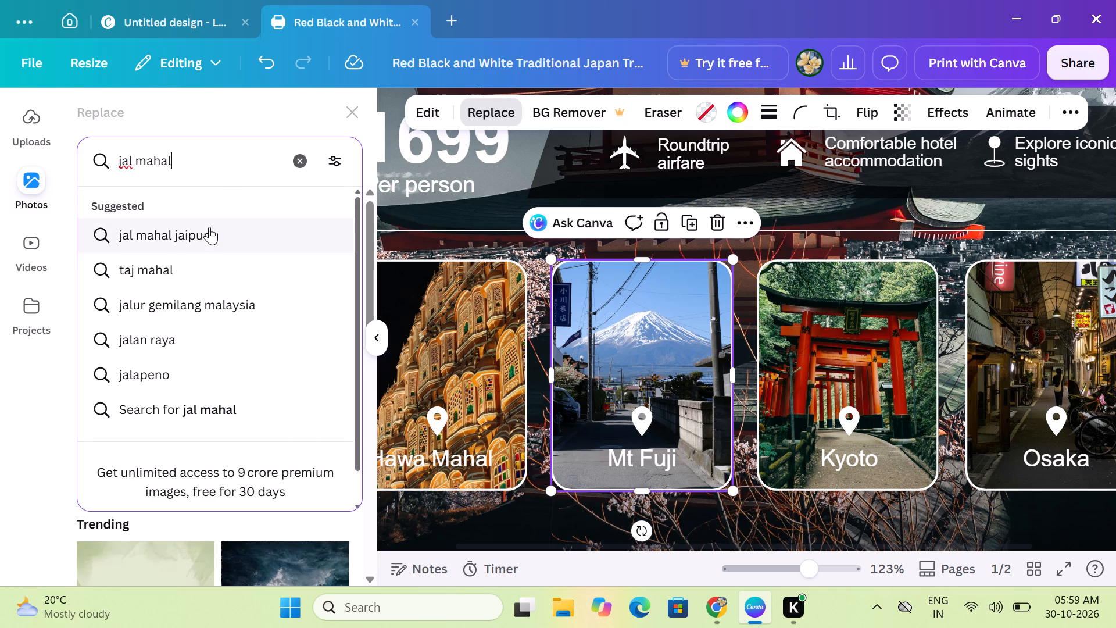
pyautogui.click(193, 238)
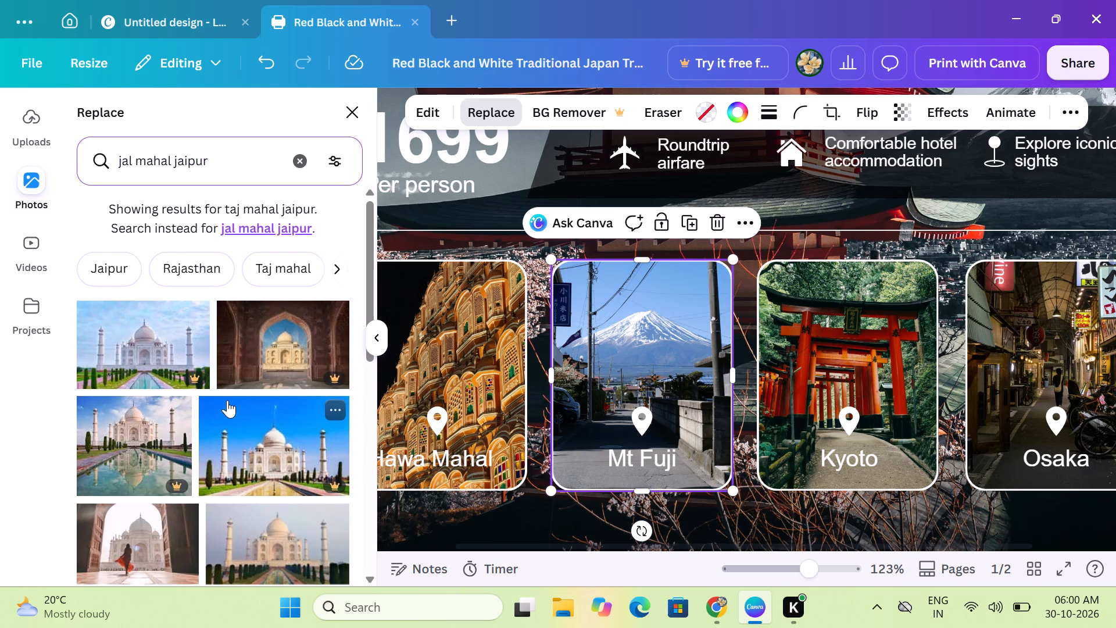
# Replace the Mt Fuji card's photo with the front view of the Taj Mahal under a plain grey sky.
pyautogui.scroll(-1, 213, 401)
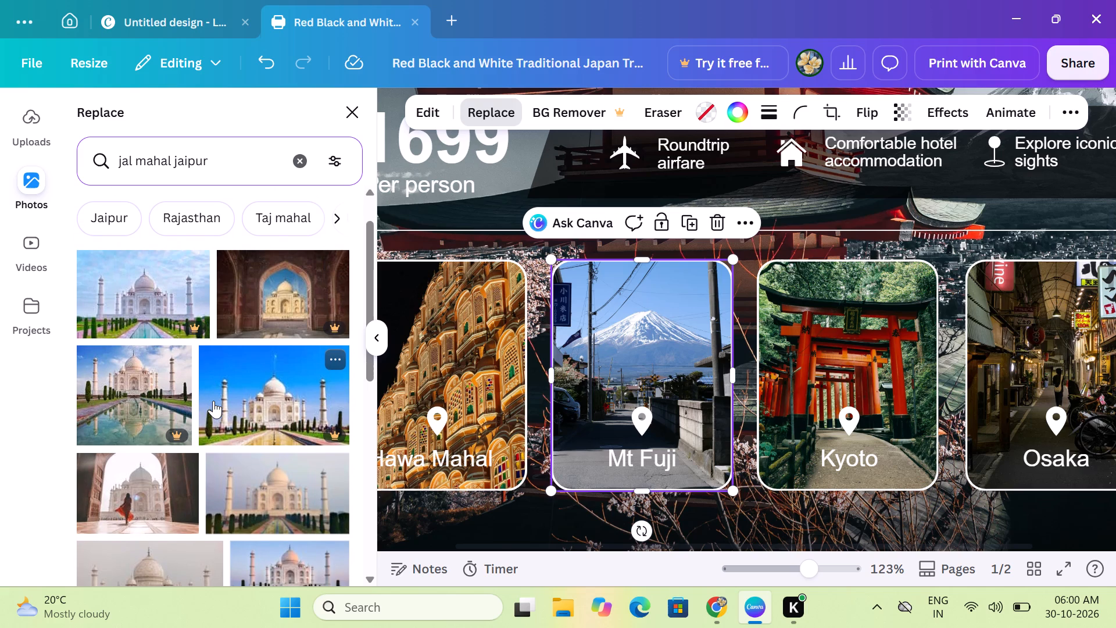
pyautogui.scroll(-2, 213, 401)
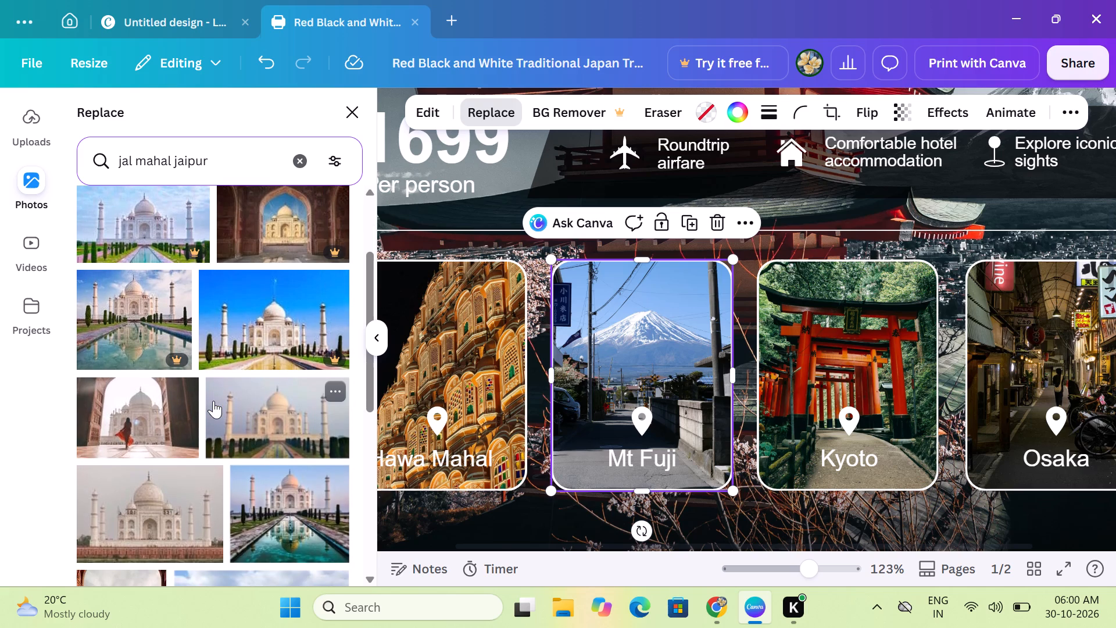
pyautogui.scroll(-3, 213, 401)
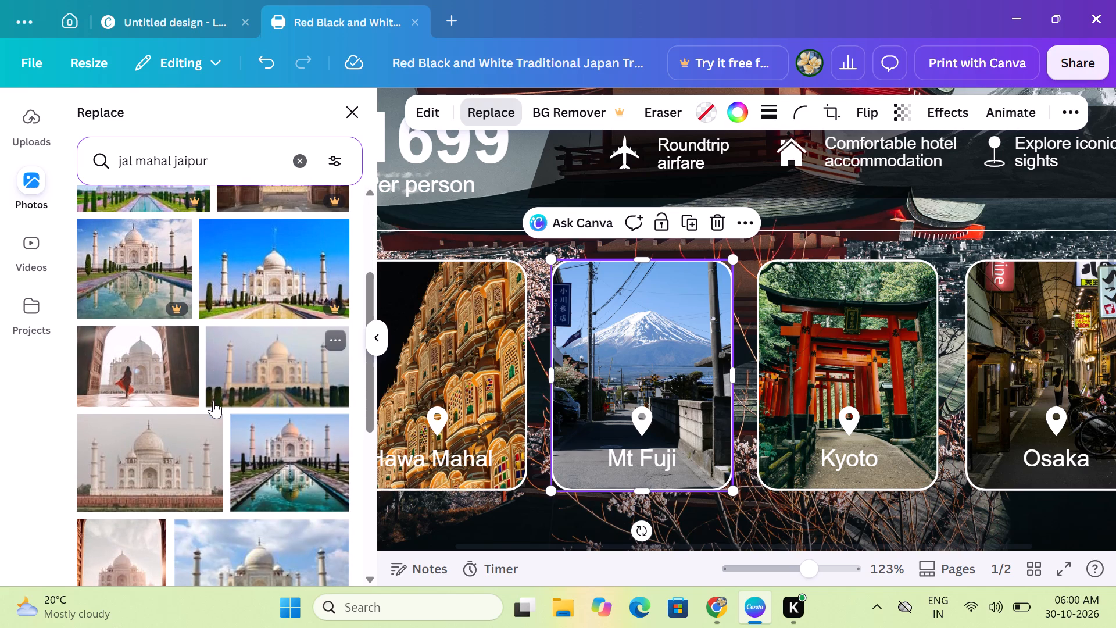
pyautogui.scroll(-1, 213, 401)
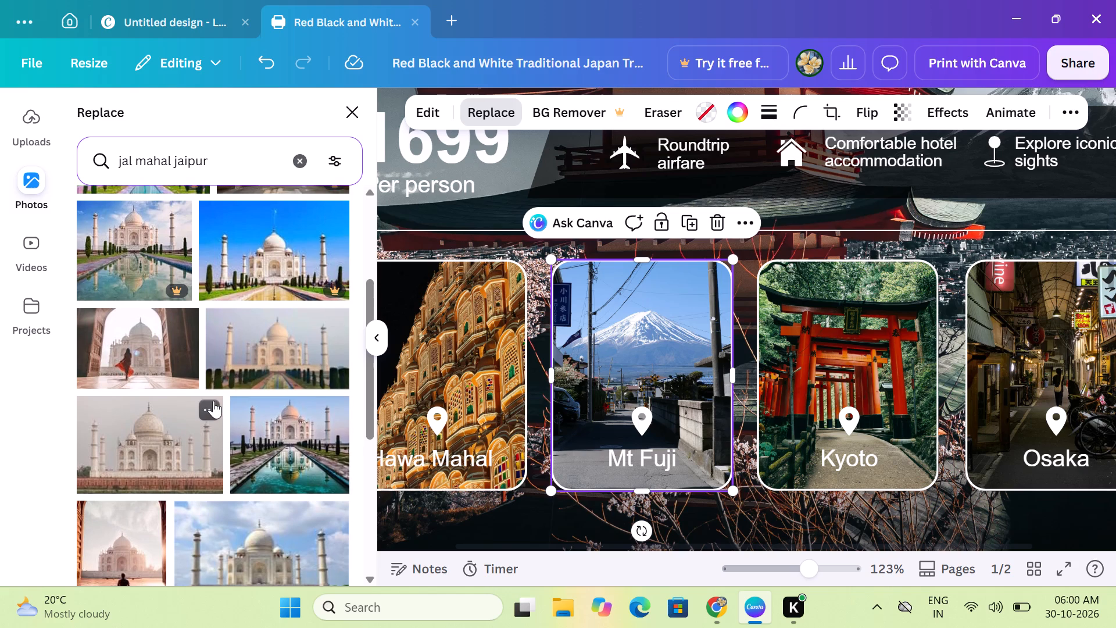
pyautogui.scroll(-1, 275, 441)
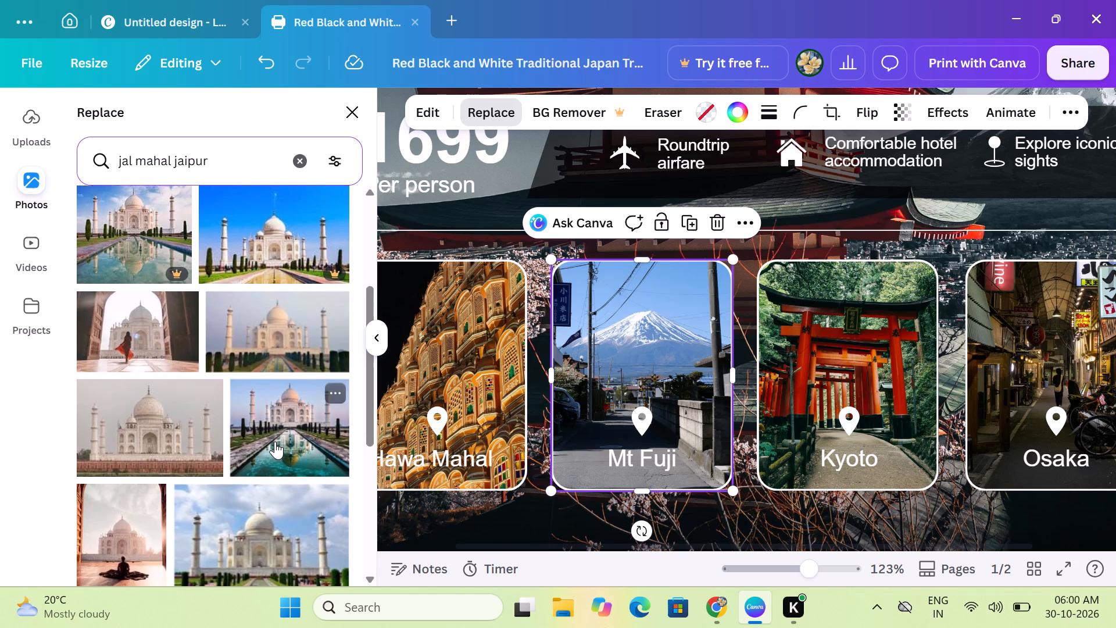
pyautogui.scroll(-1, 275, 441)
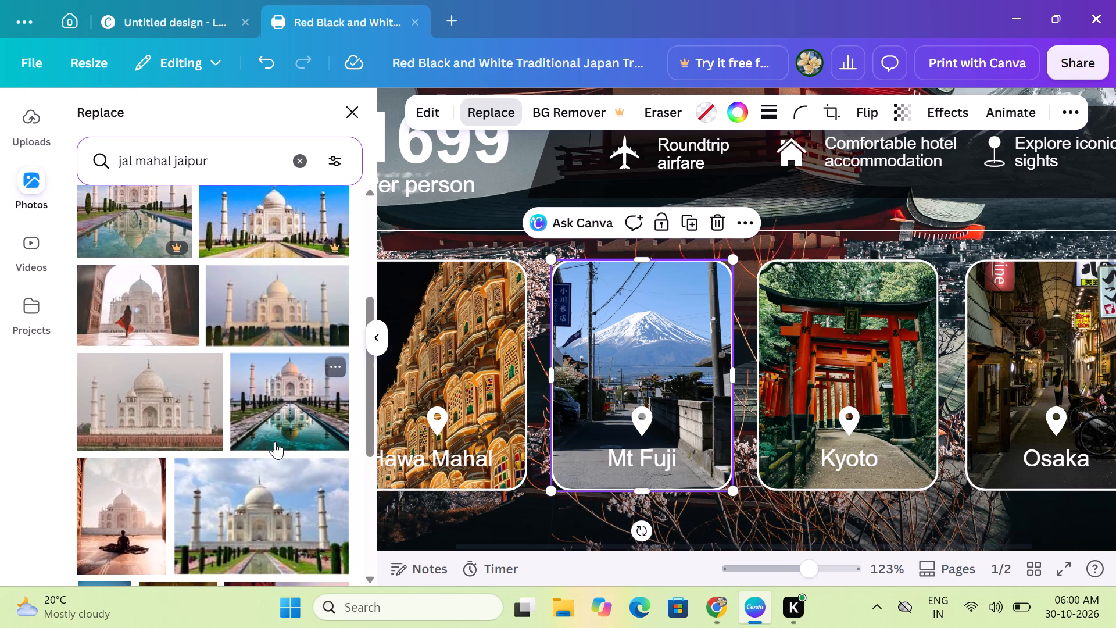
pyautogui.scroll(-2, 275, 441)
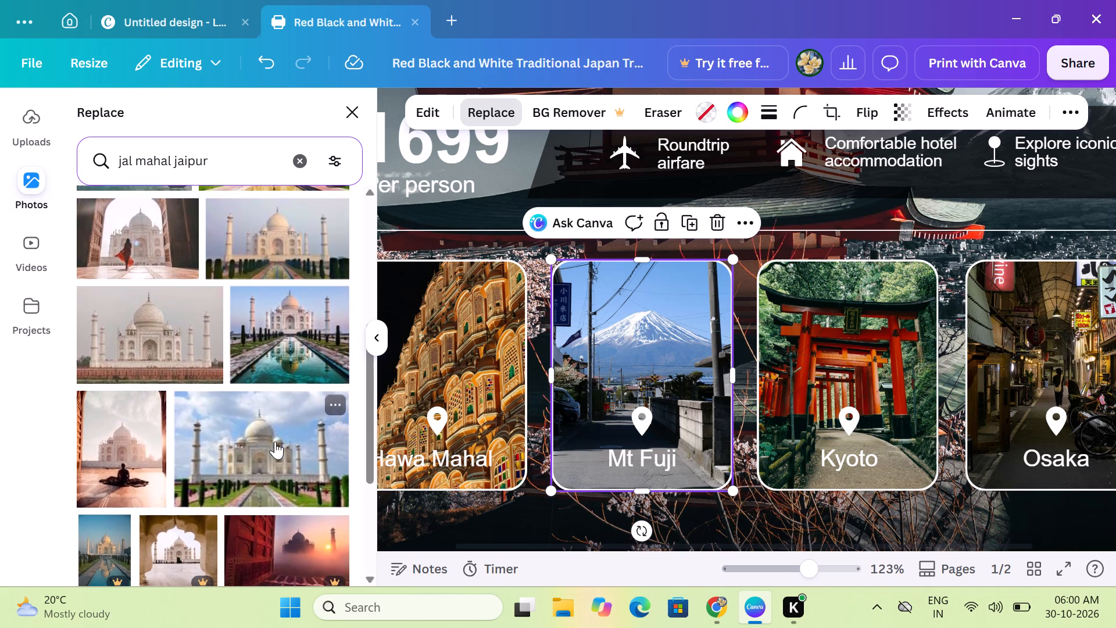
pyautogui.scroll(-2, 275, 441)
pyautogui.scroll(2, 275, 441)
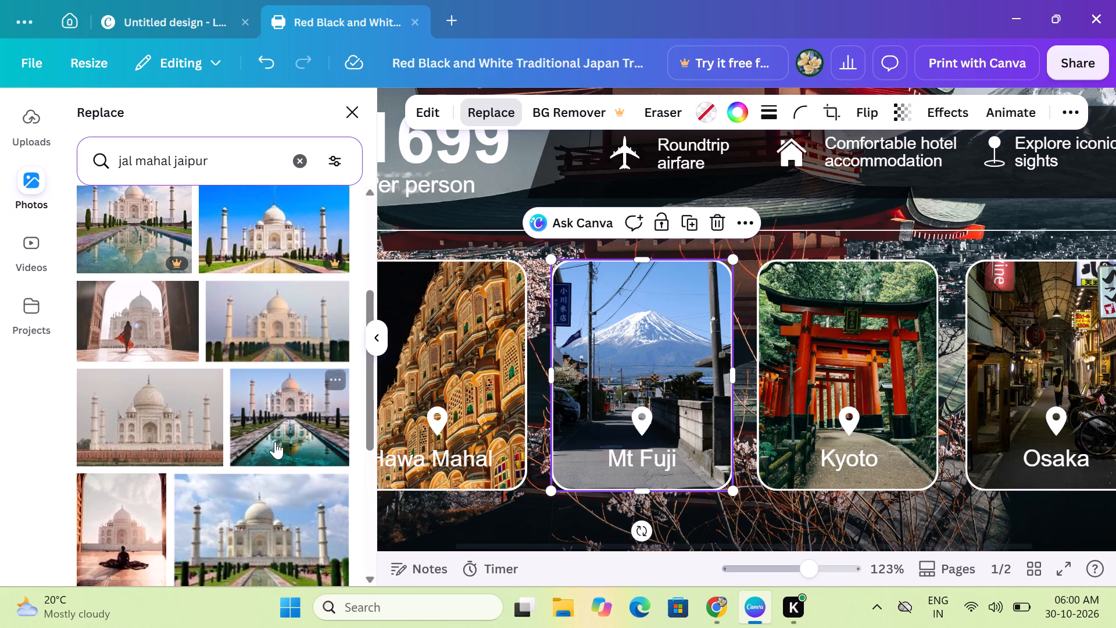
pyautogui.scroll(1, 275, 441)
pyautogui.scroll(-1, 275, 441)
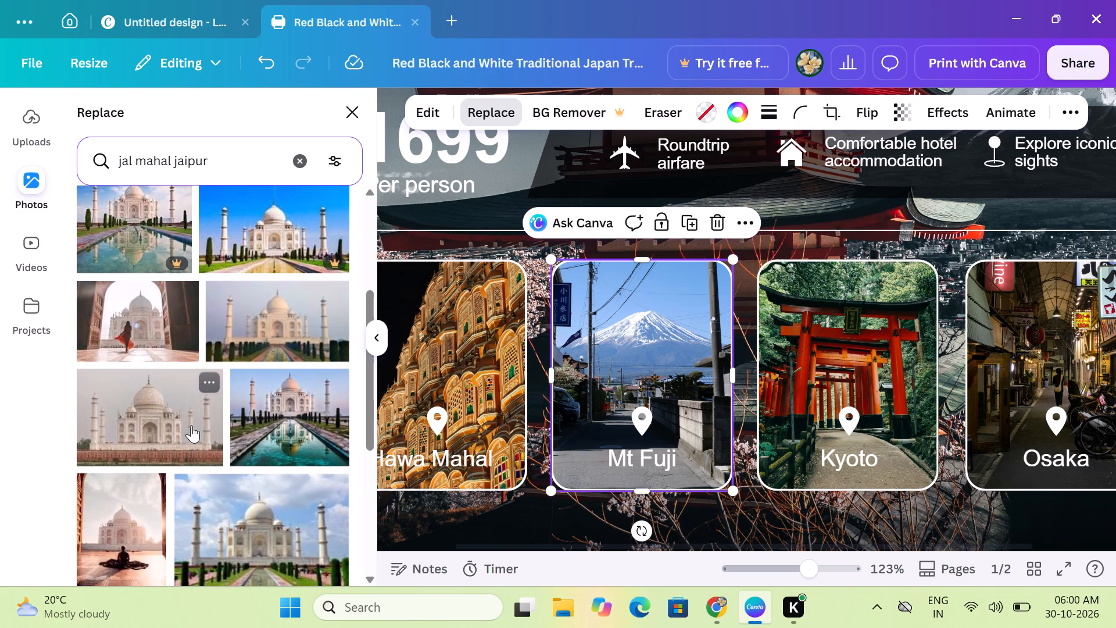
pyautogui.click(191, 425)
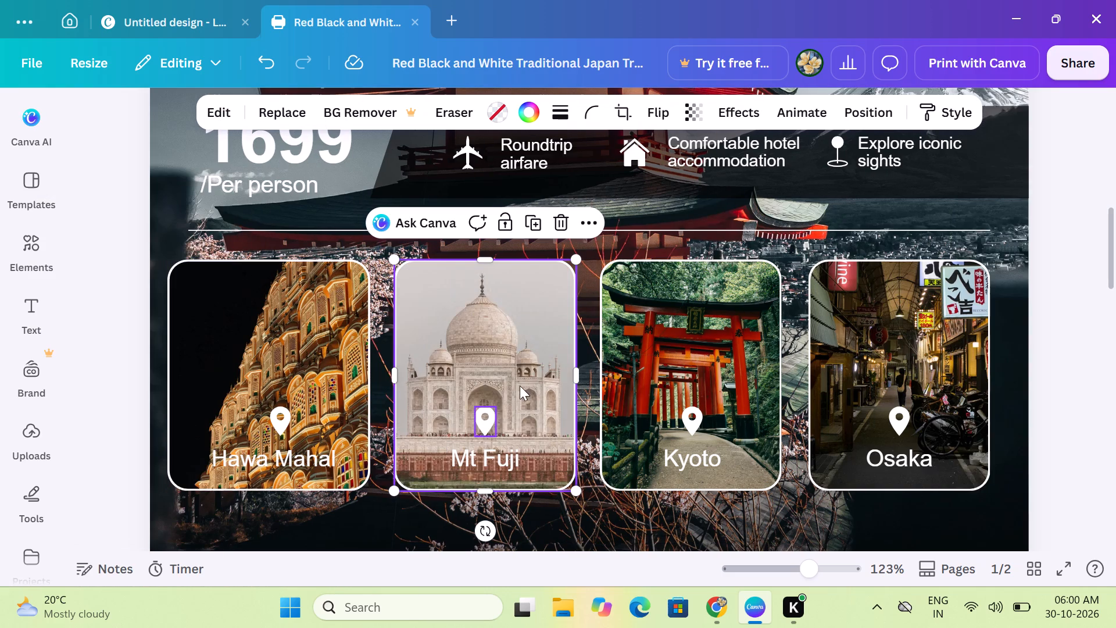
# Widen the Taj Mahal photo card to about 1.9 and shift it slightly towards the Kyoto card.
pyautogui.moveTo(573, 370); pyautogui.dragTo(593, 370)
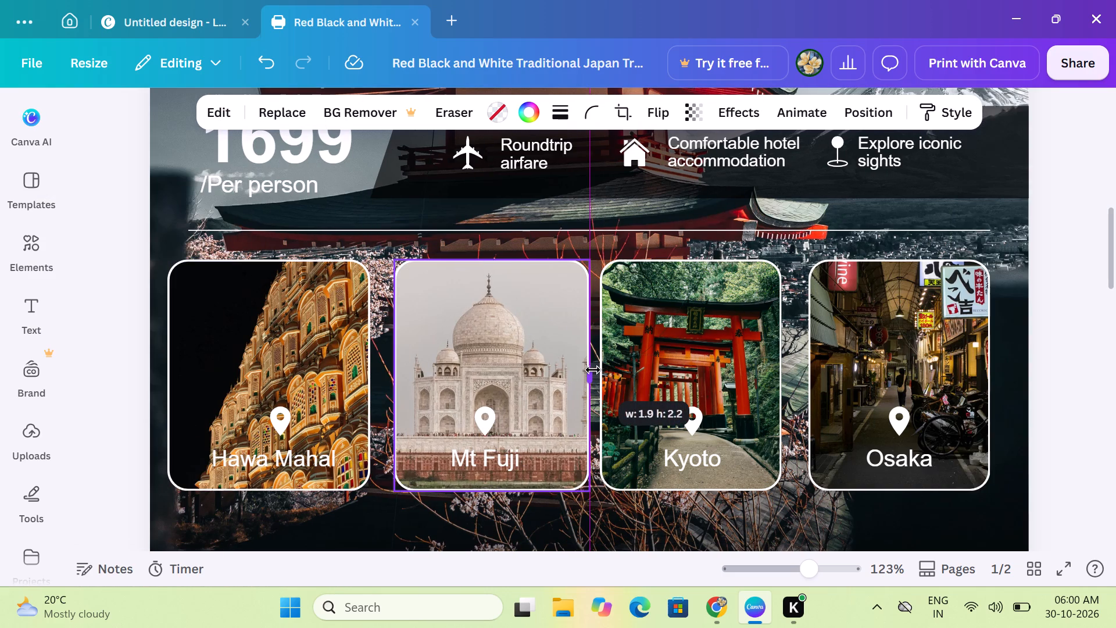
pyautogui.moveTo(593, 370); pyautogui.dragTo(581, 371)
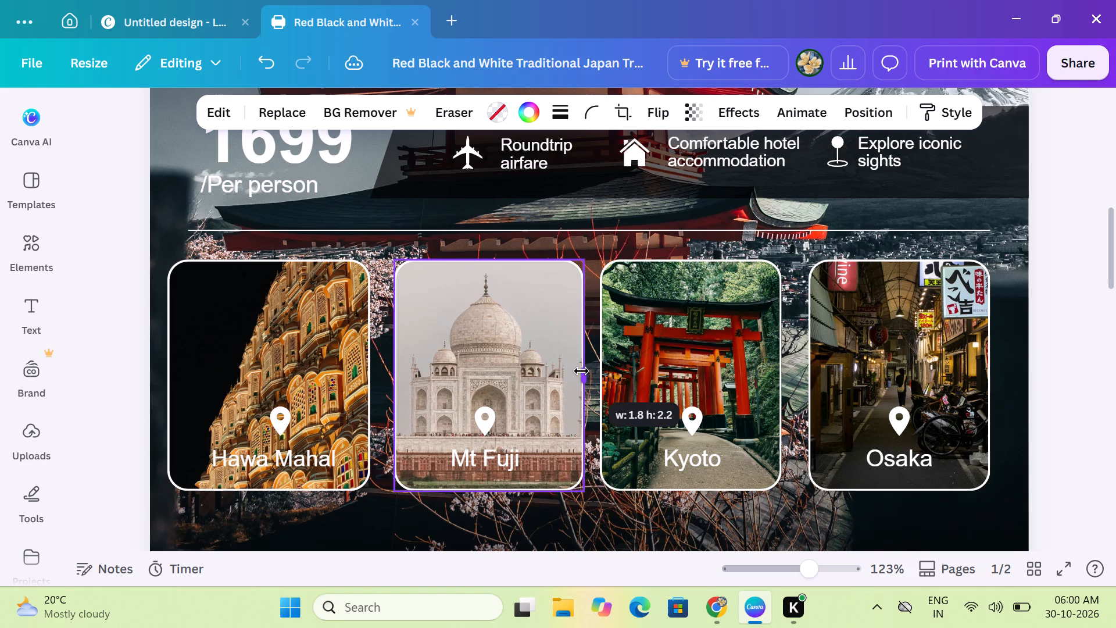
pyautogui.moveTo(581, 371); pyautogui.dragTo(582, 371)
pyautogui.click(548, 367)
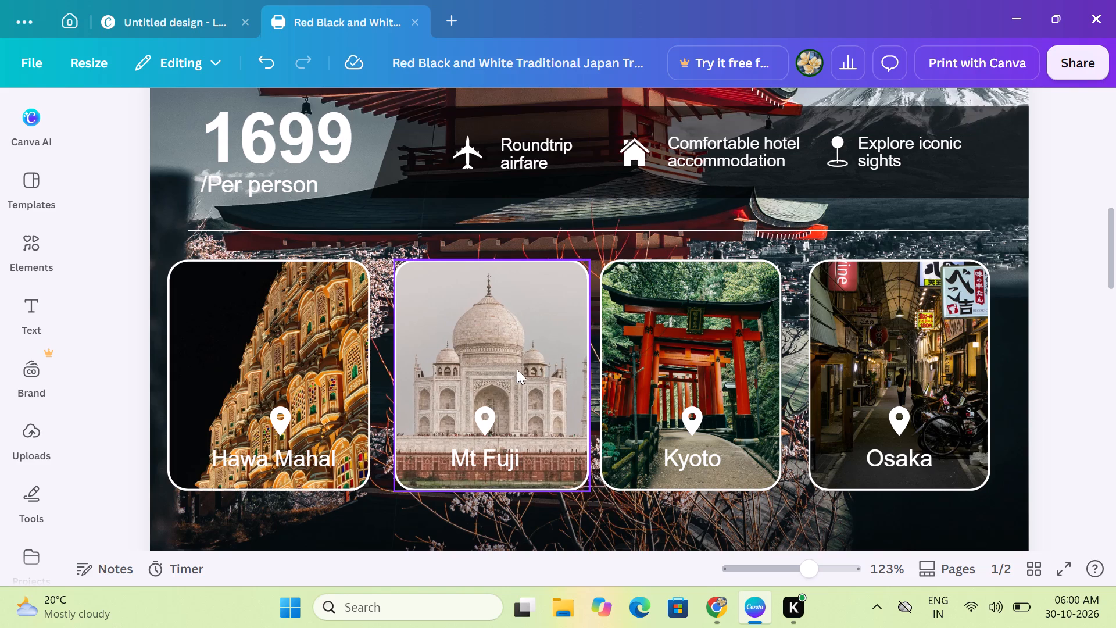
pyautogui.click(517, 369)
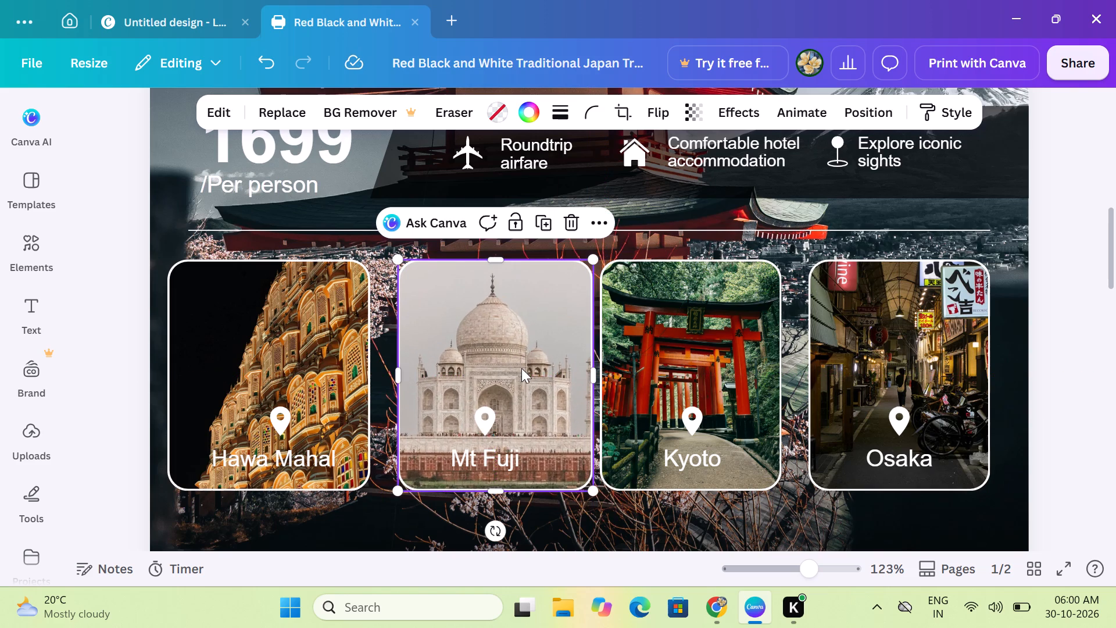
# Change the Mt Fuji label on the second destination card to Taj Mahal.
pyautogui.click(483, 451)
pyautogui.click(519, 454)
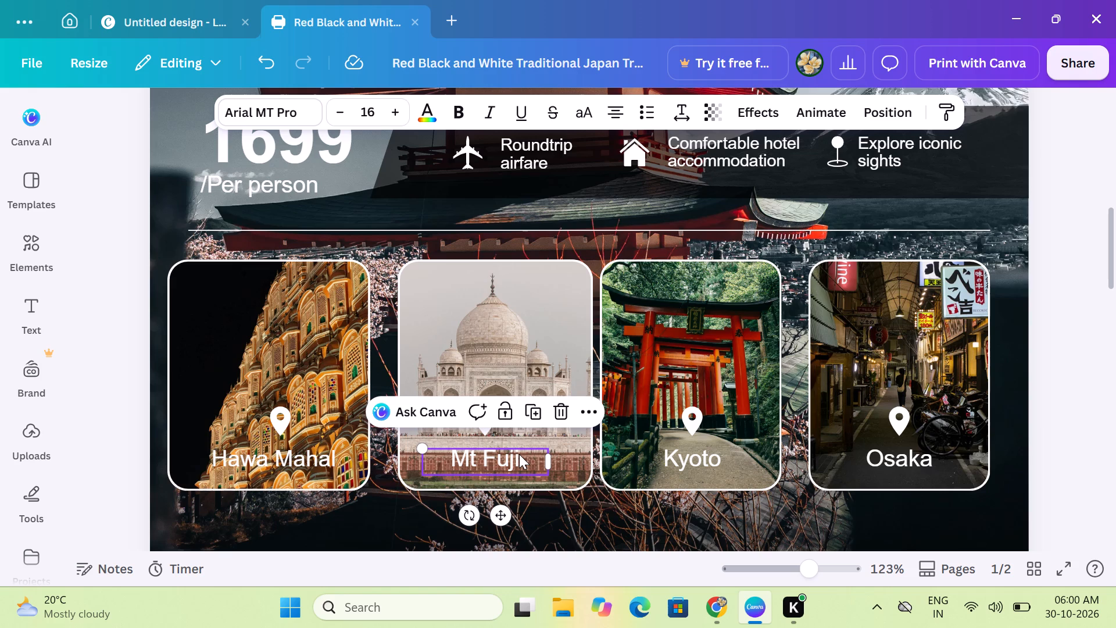
pyautogui.click(524, 457)
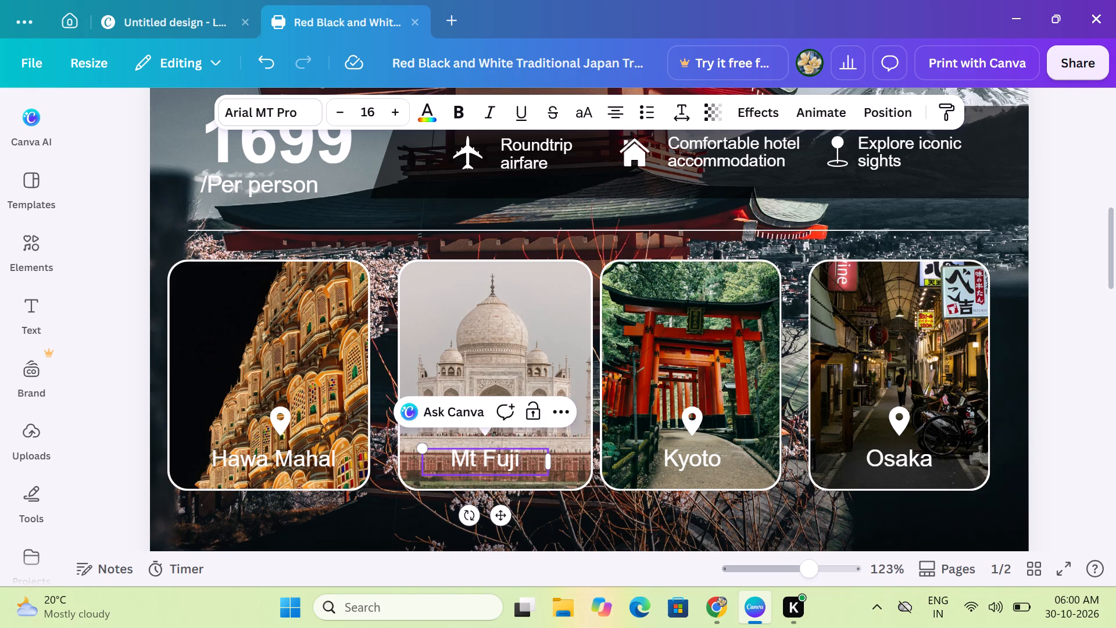
pyautogui.press('BackSpace')
pyautogui.press('BackSpace')
pyautogui.press('BackSpace')
pyautogui.press('BackSpace')
pyautogui.press('BackSpace')
pyautogui.press('BackSpace')
pyautogui.press('BackSpace')
pyautogui.press('BackSpace')
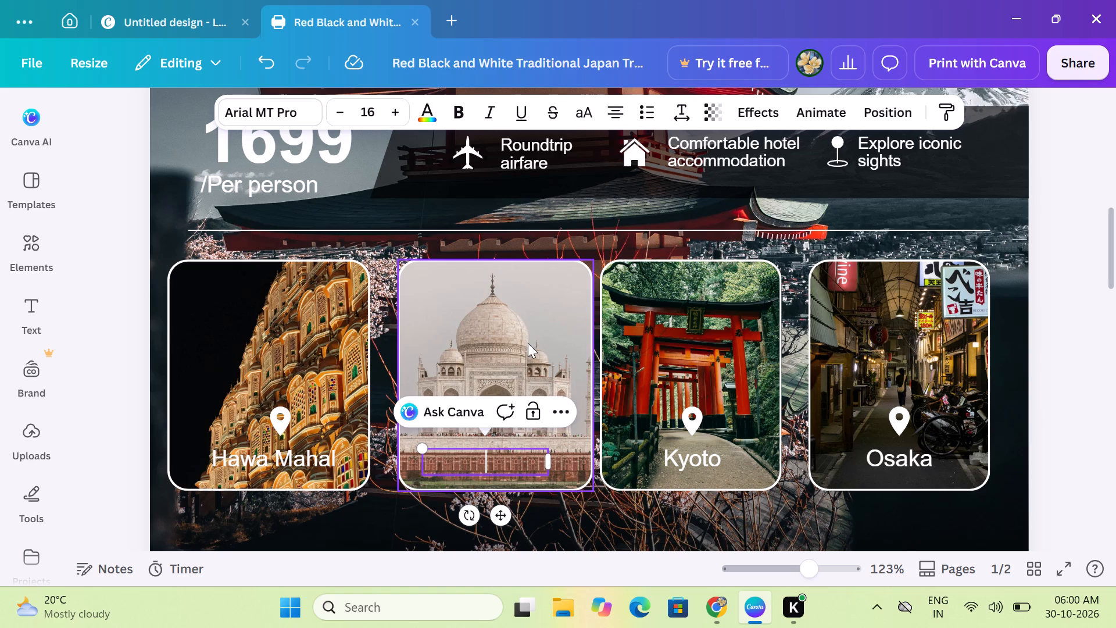
pyautogui.write('aj')
pyautogui.press('space')
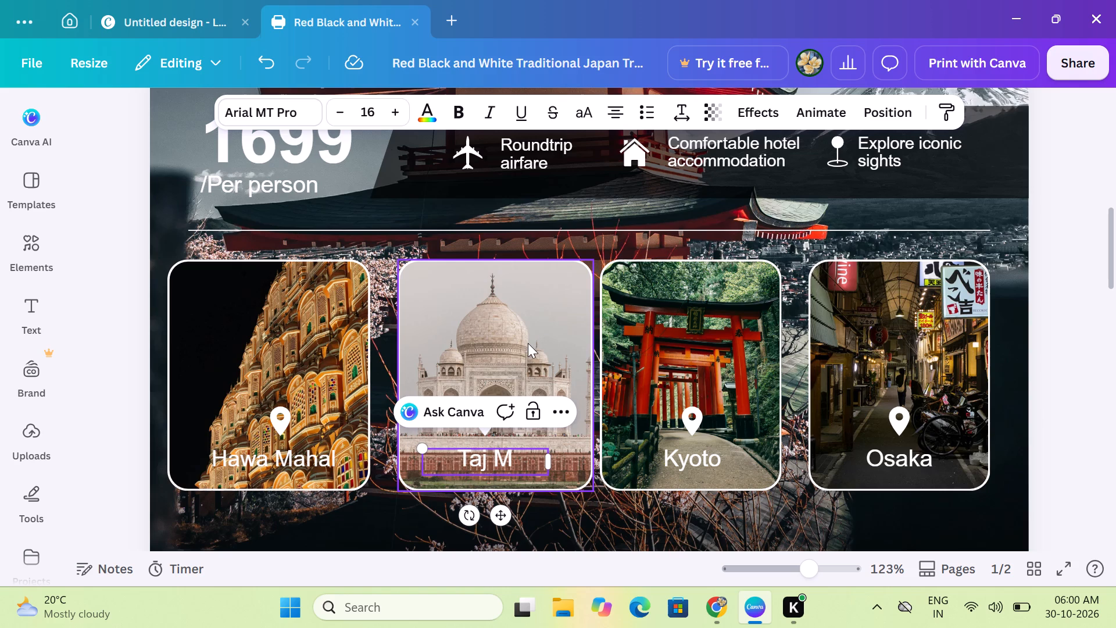
pyautogui.write('ahal')
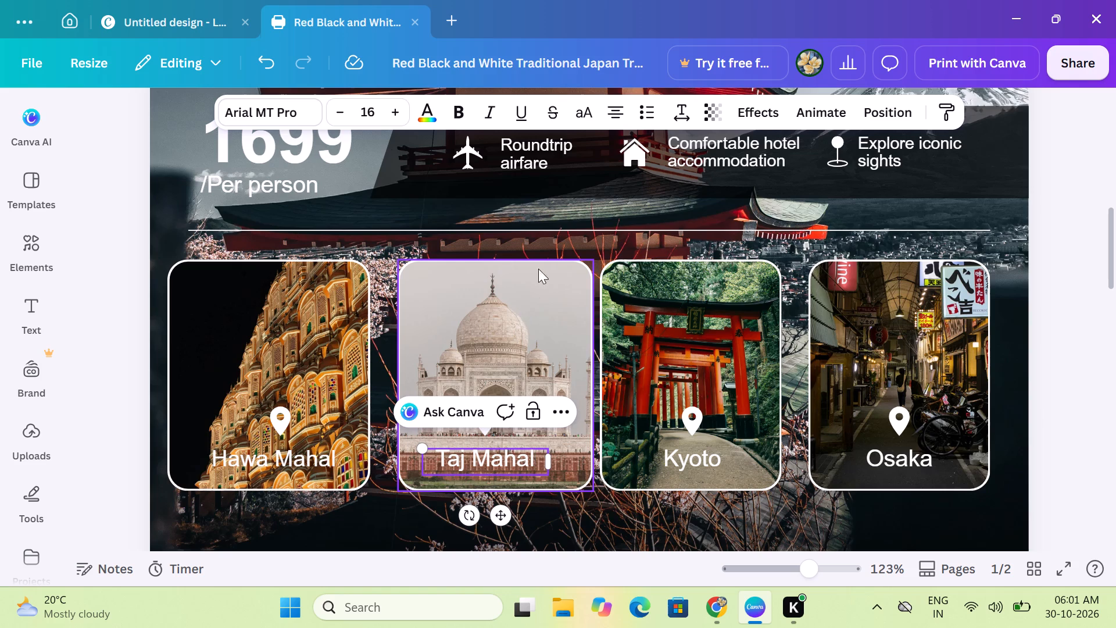
# Move the Taj Mahal label sideways to centre it on its widened card, level with the other labels.
pyautogui.click(525, 326)
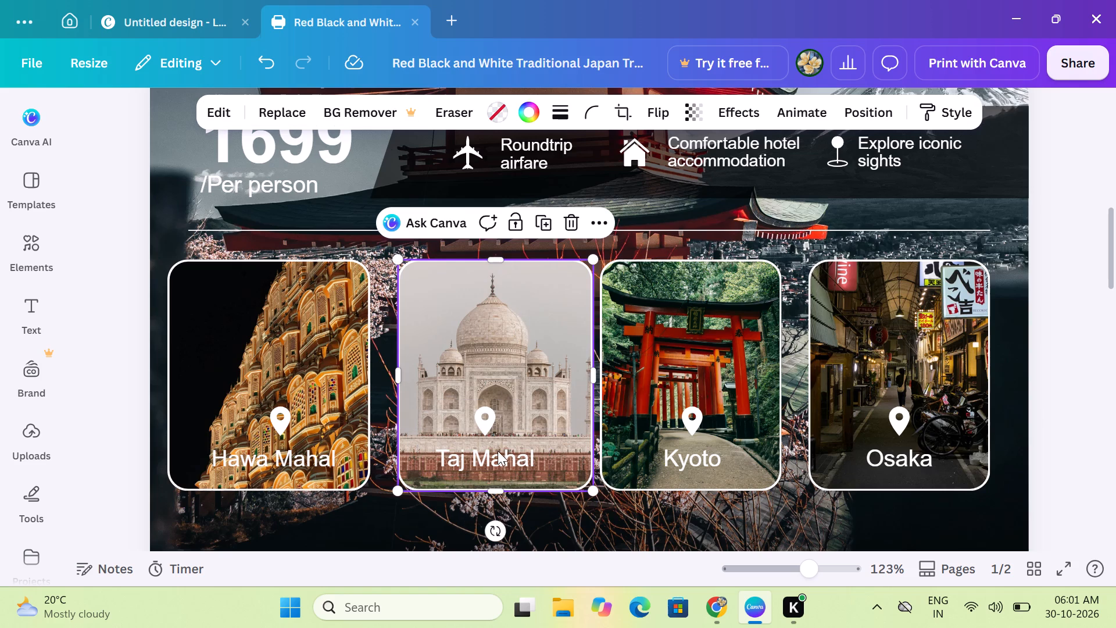
pyautogui.moveTo(496, 456); pyautogui.dragTo(504, 454)
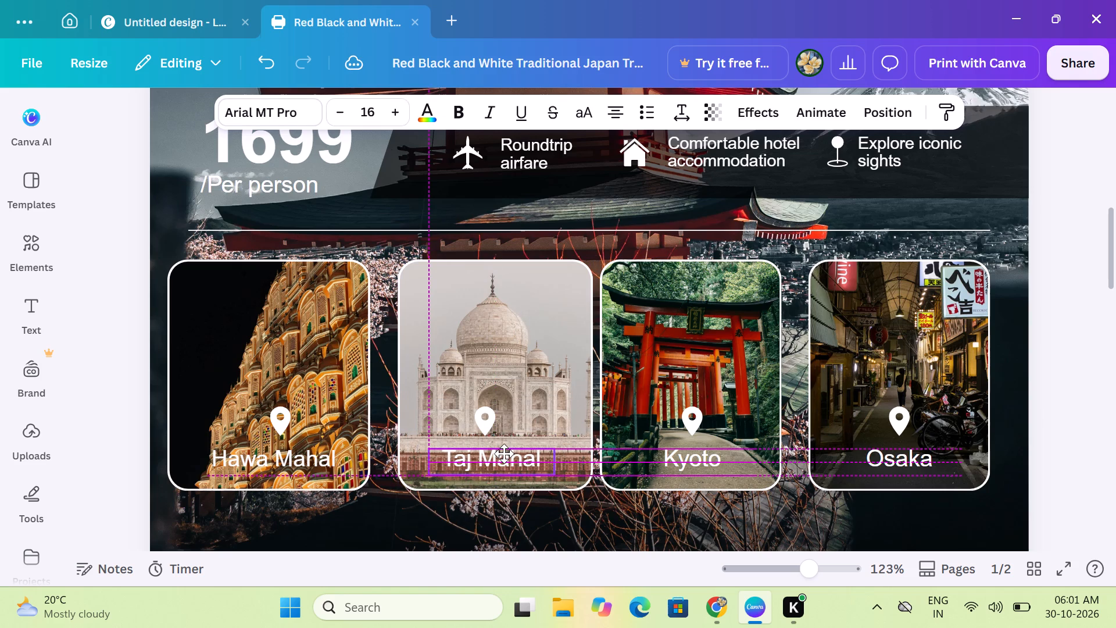
pyautogui.moveTo(504, 454); pyautogui.dragTo(504, 455)
# Move the Taj Mahal card's location pin to the card's centre line, just above the label.
pyautogui.click(559, 349)
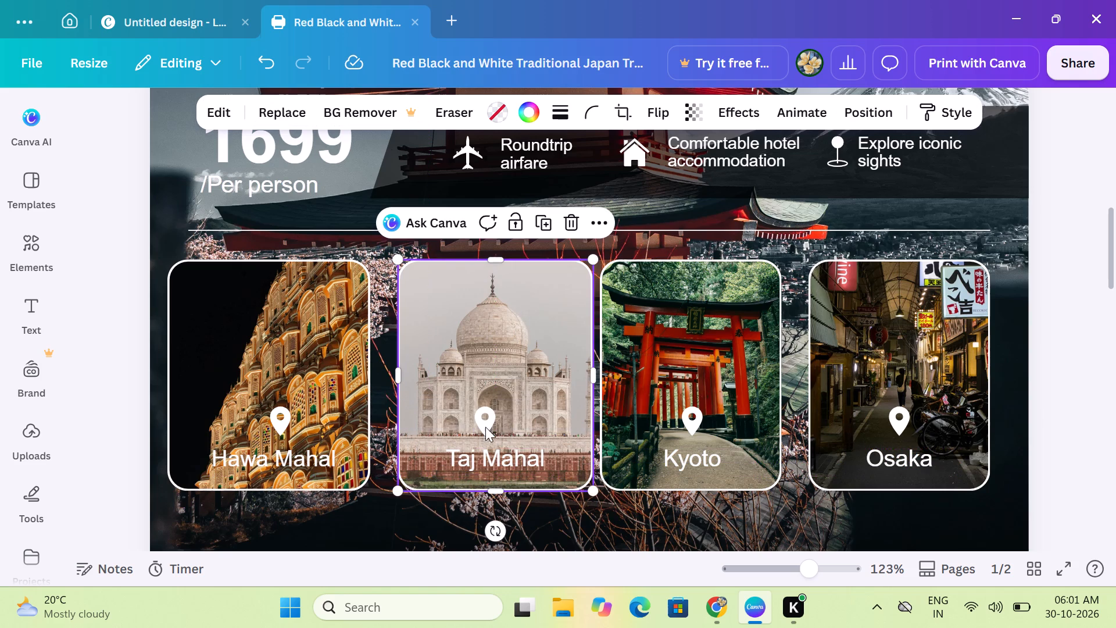
pyautogui.moveTo(482, 416); pyautogui.dragTo(492, 420)
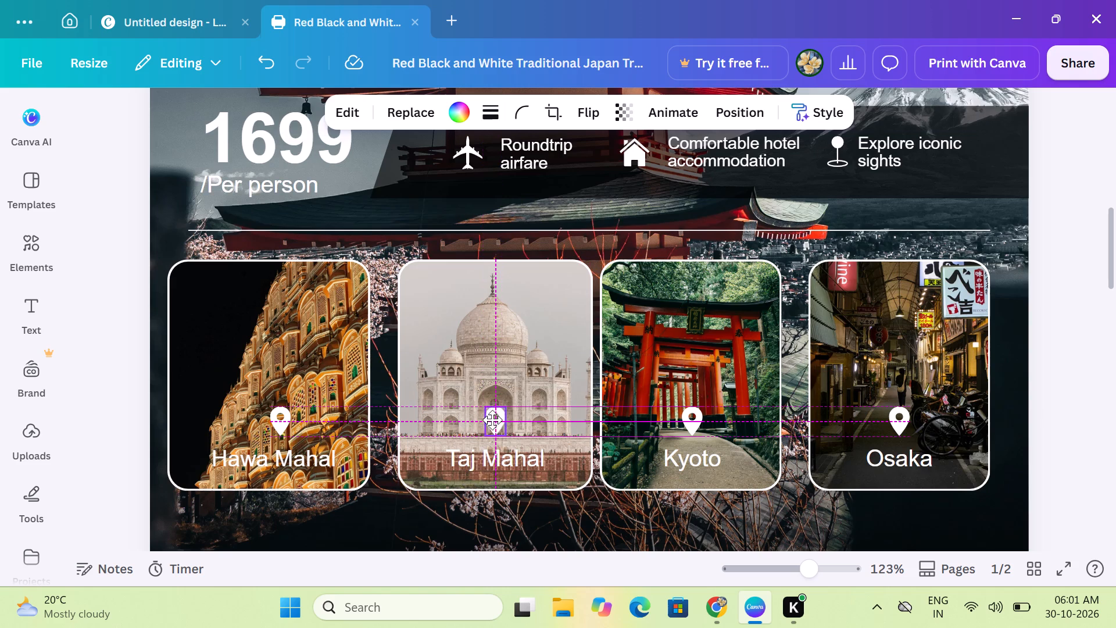
pyautogui.moveTo(492, 420); pyautogui.dragTo(491, 421)
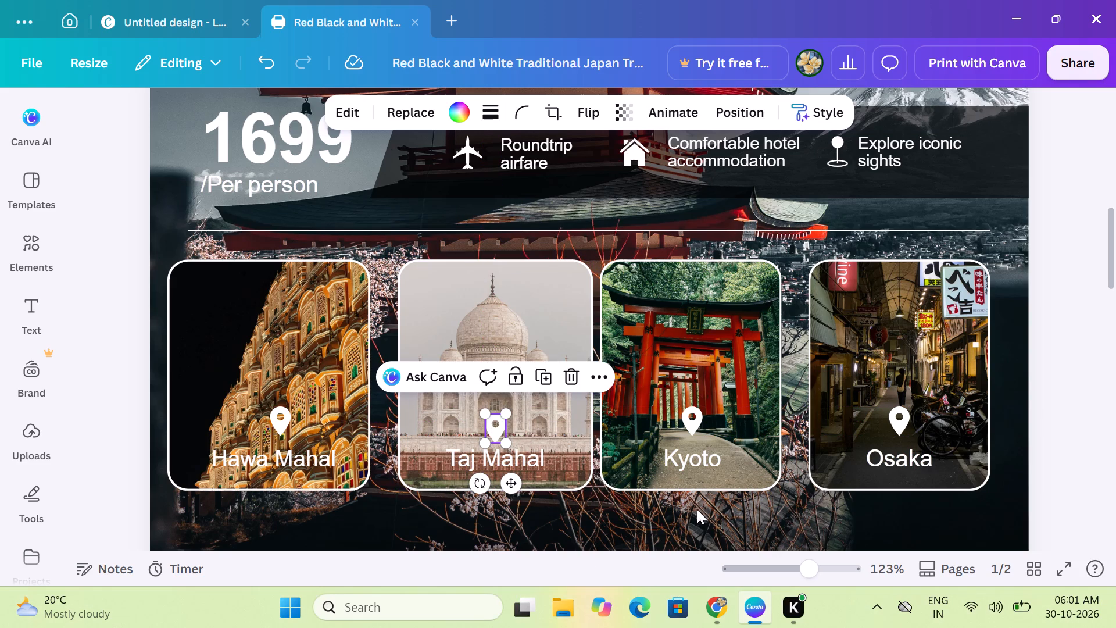
# Open the photo replacement options for the Kyoto card and clear the previous search term.
pyautogui.click(706, 365)
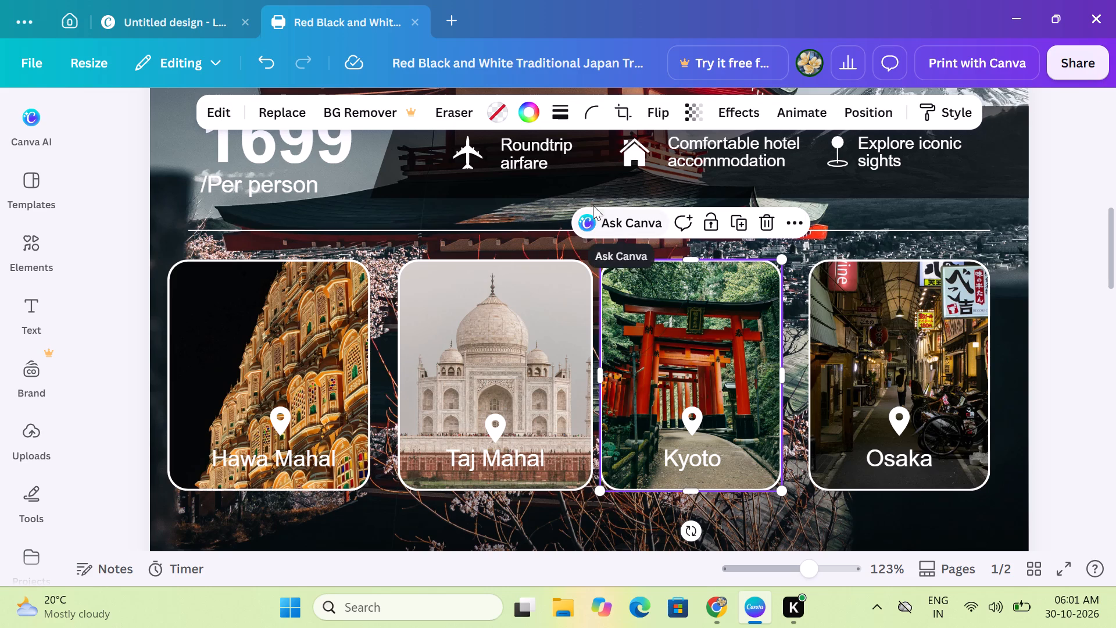
pyautogui.click(284, 105)
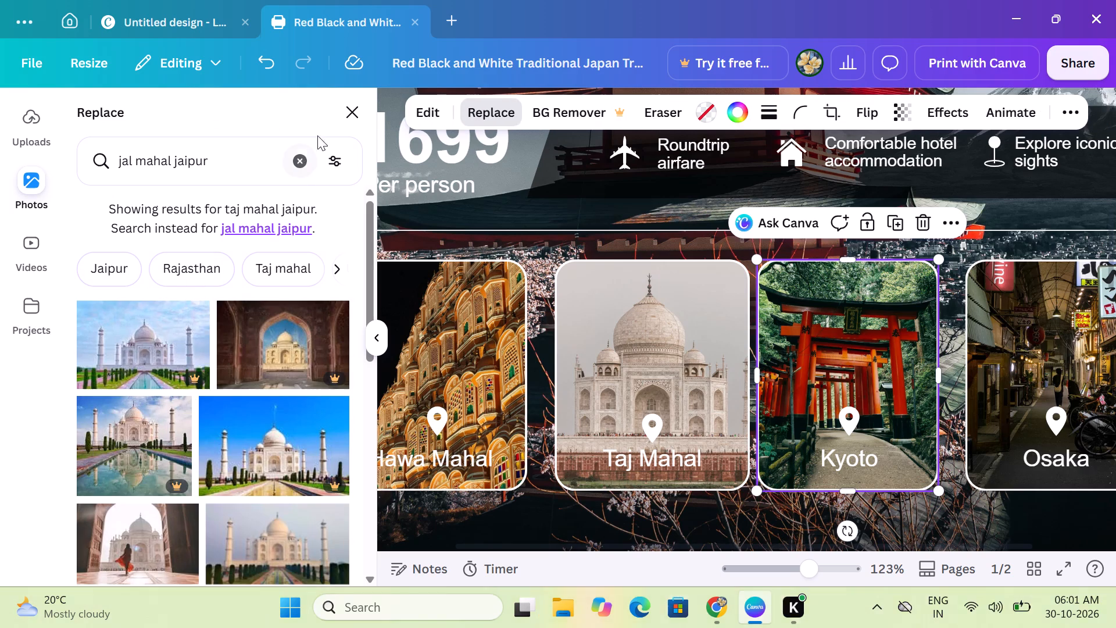
pyautogui.click(301, 151)
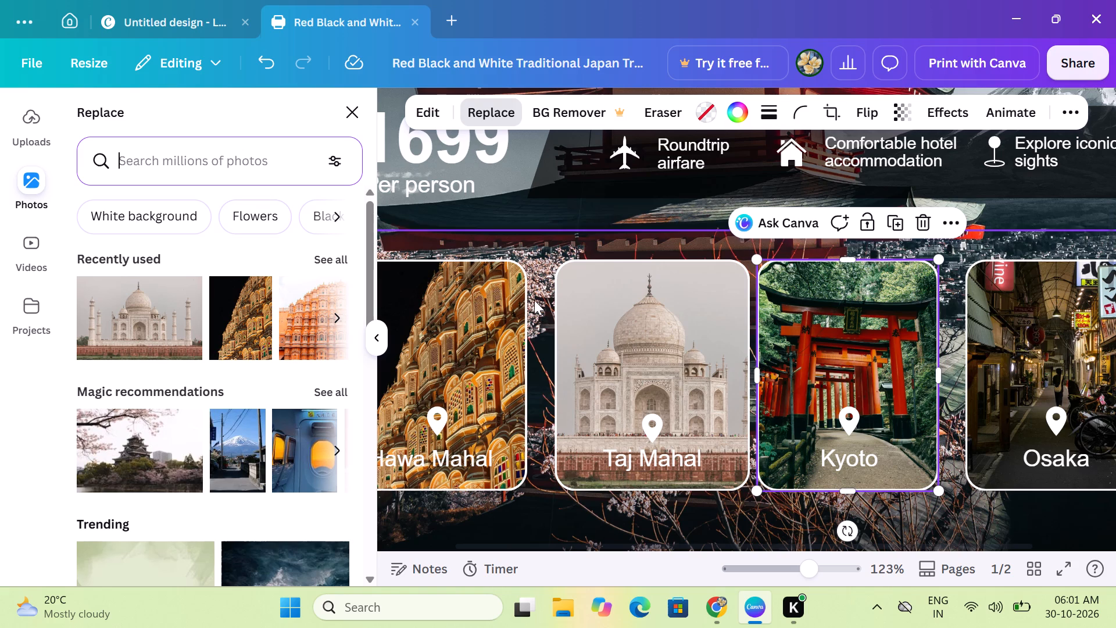
# Pull the Kyoto card's edge away from the Taj Mahal card and extend its opposite edge, making it about 1.7 wide.
pyautogui.moveTo(763, 374); pyautogui.dragTo(769, 374)
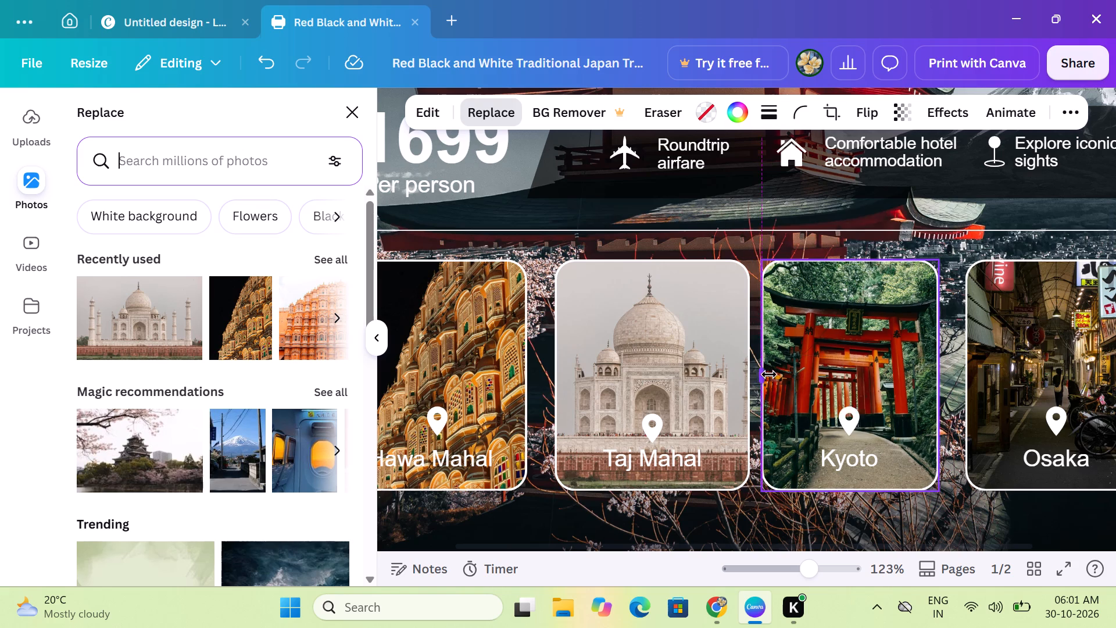
pyautogui.moveTo(769, 374); pyautogui.dragTo(772, 377)
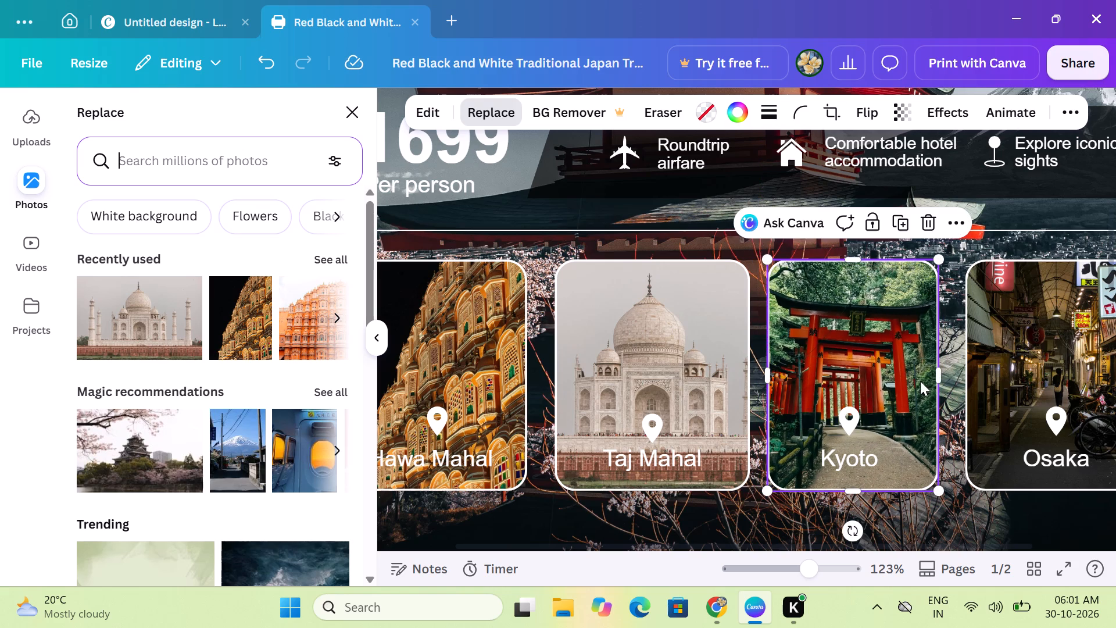
pyautogui.moveTo(936, 367); pyautogui.dragTo(945, 367)
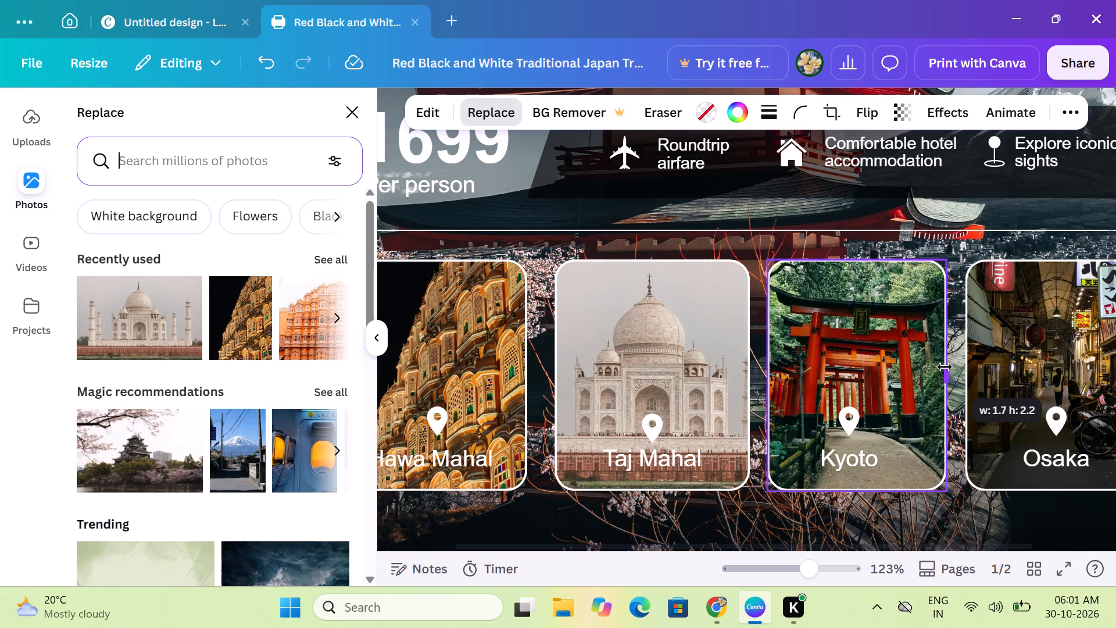
pyautogui.moveTo(945, 367); pyautogui.dragTo(945, 367)
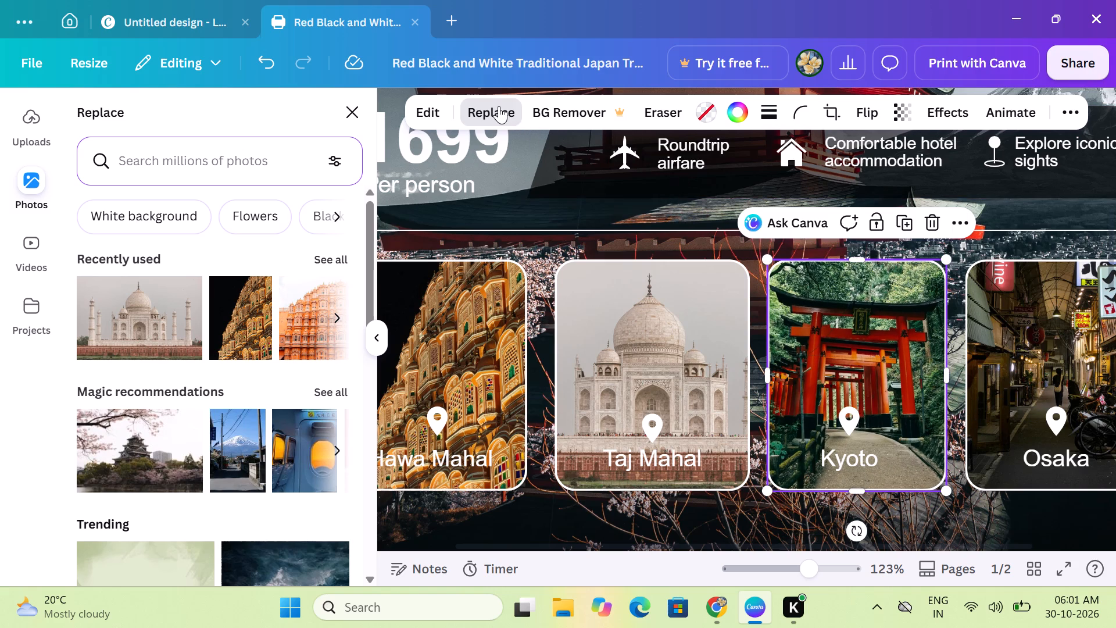
# Browse the recommended and trending replacement photos for the Kyoto card, looking for an Indian destination.
pyautogui.click(495, 104)
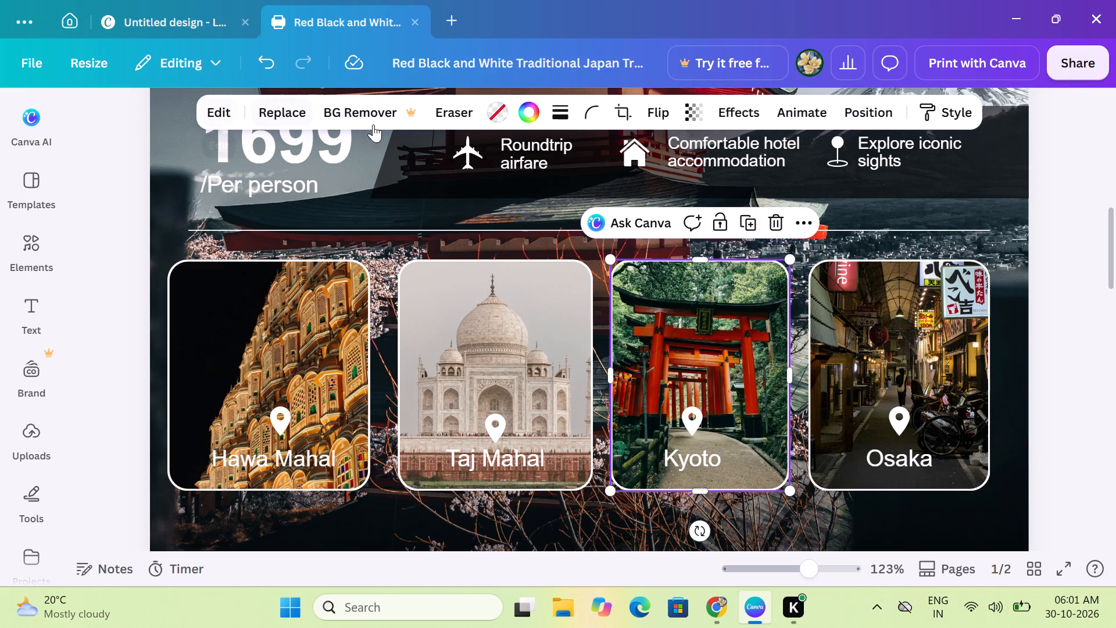
pyautogui.click(288, 102)
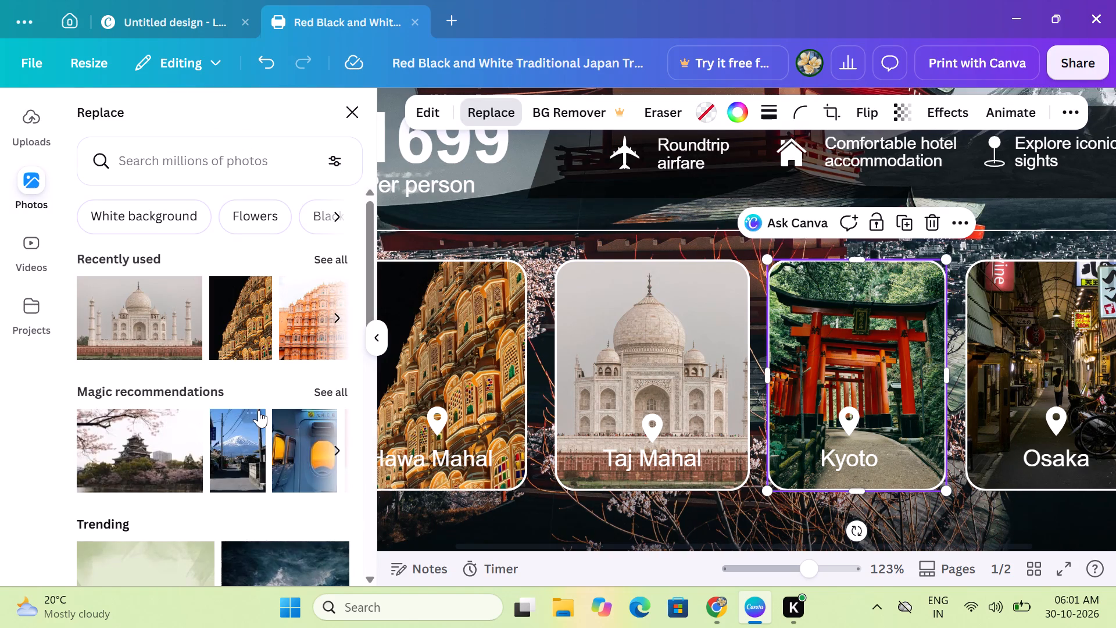
pyautogui.scroll(-4, 259, 410)
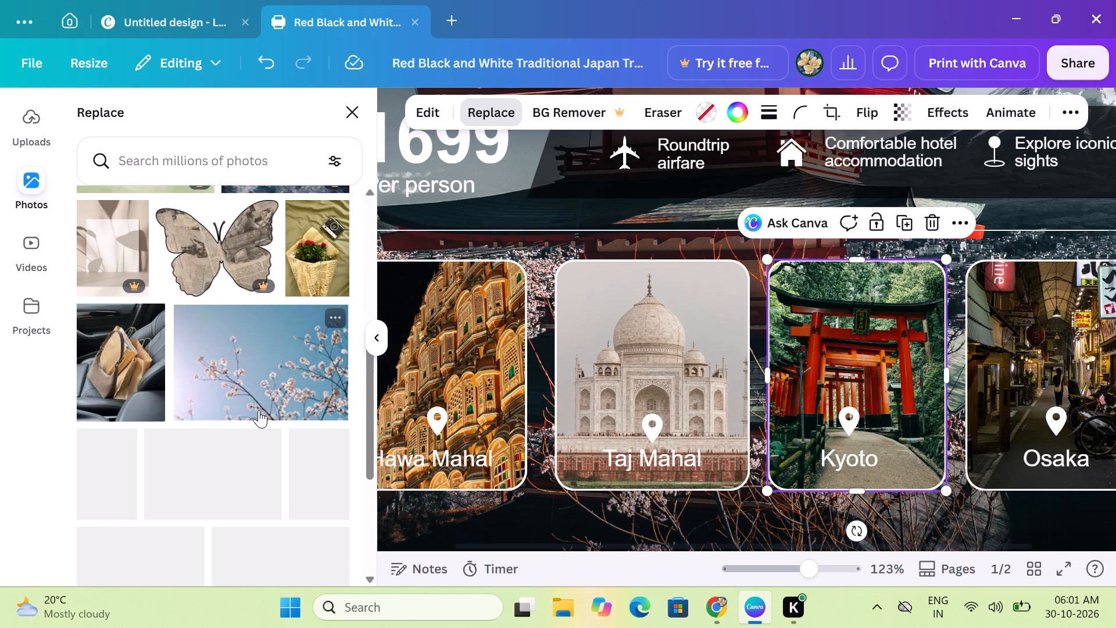
pyautogui.scroll(-2, 259, 410)
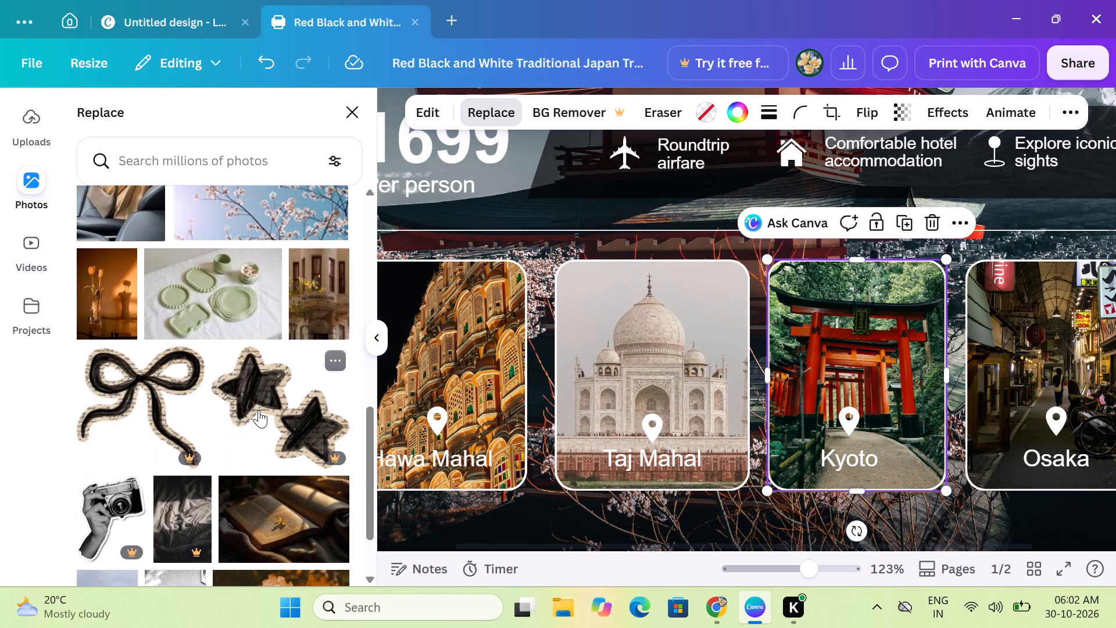
pyautogui.scroll(-2, 259, 410)
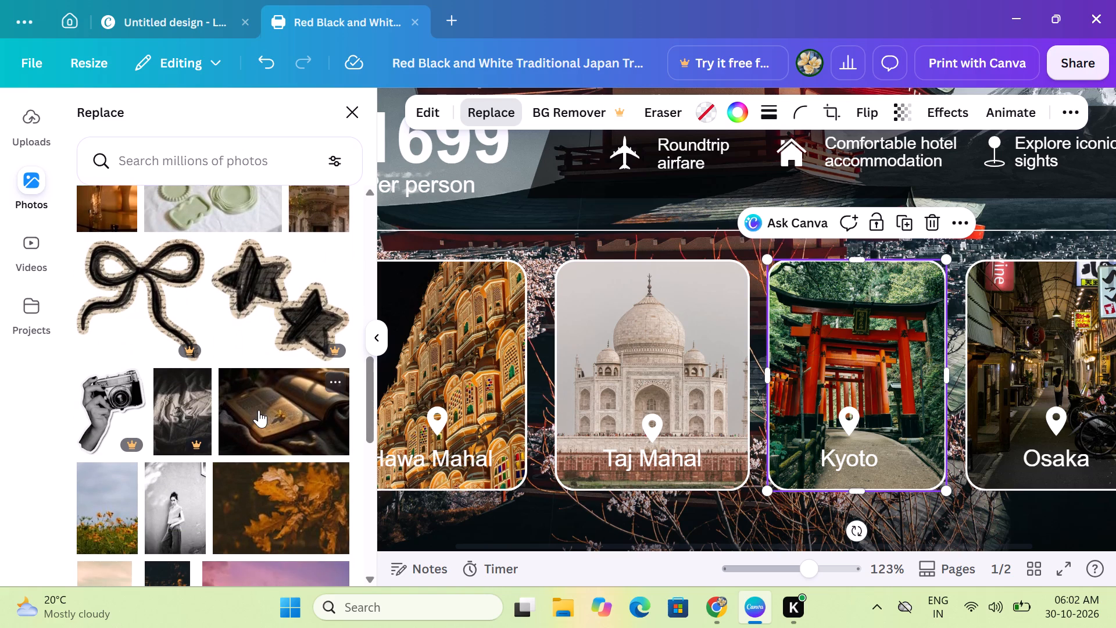
pyautogui.scroll(-2, 259, 410)
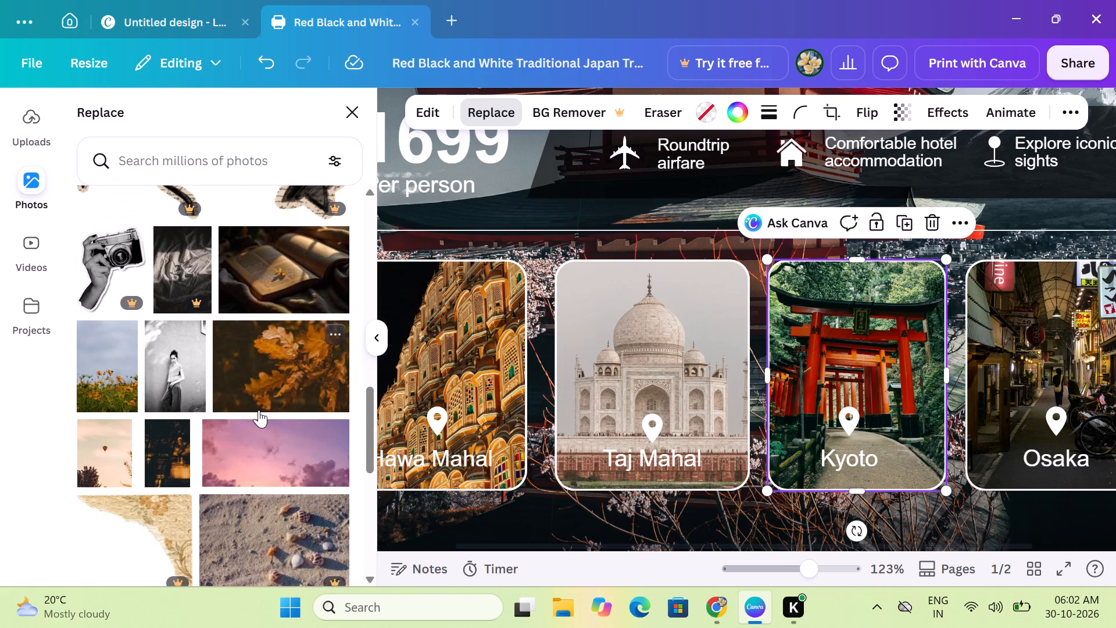
pyautogui.scroll(-1, 259, 410)
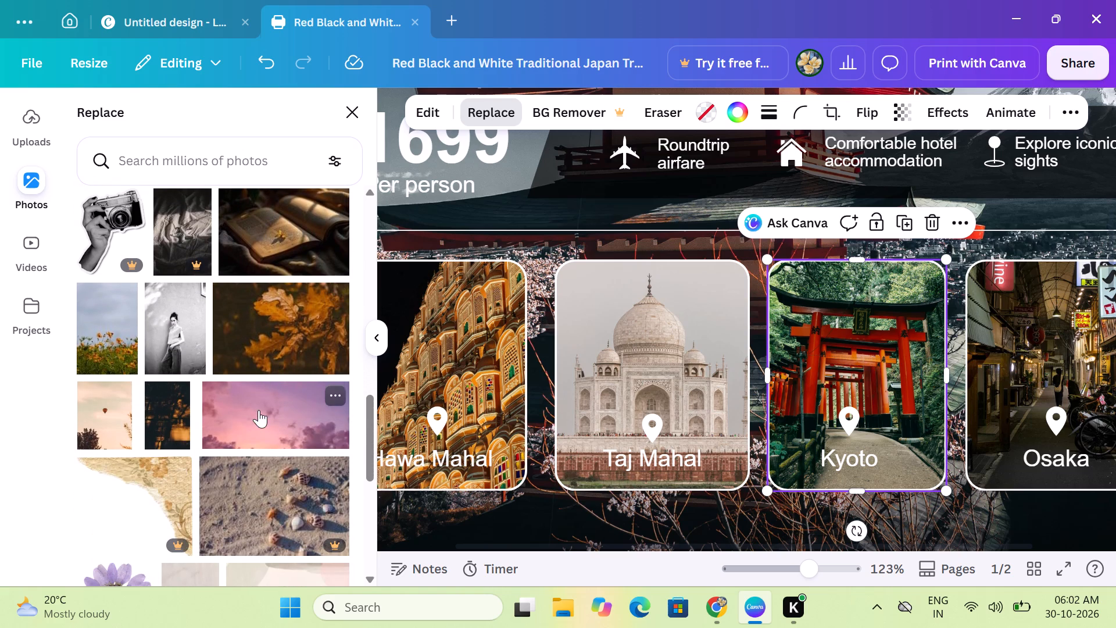
pyautogui.scroll(-2, 259, 410)
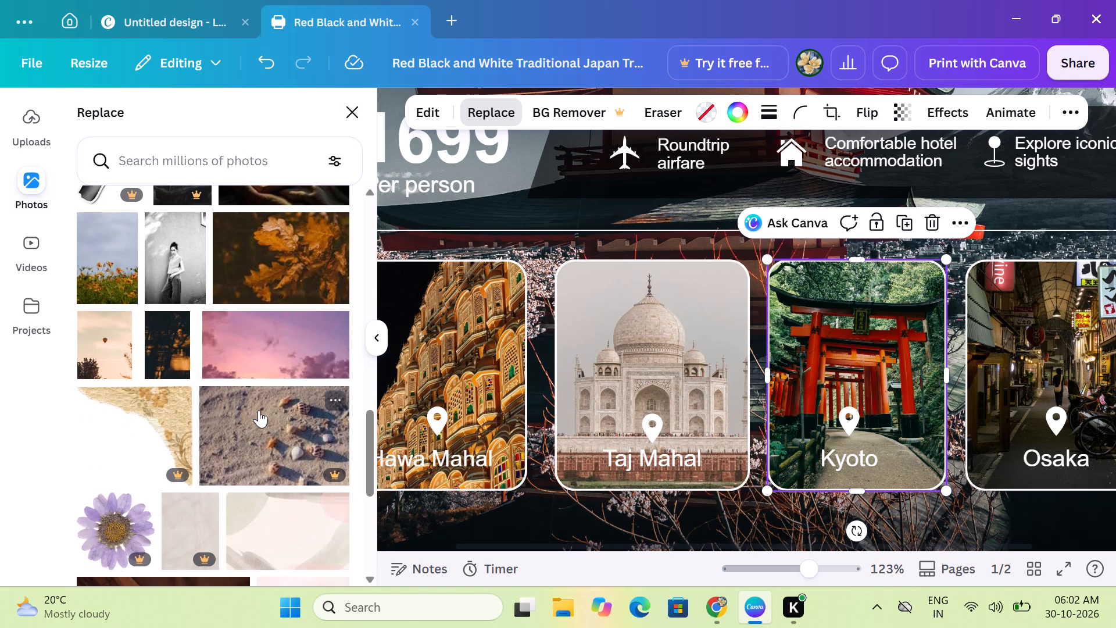
pyautogui.scroll(-1, 259, 410)
pyautogui.scroll(6, 259, 410)
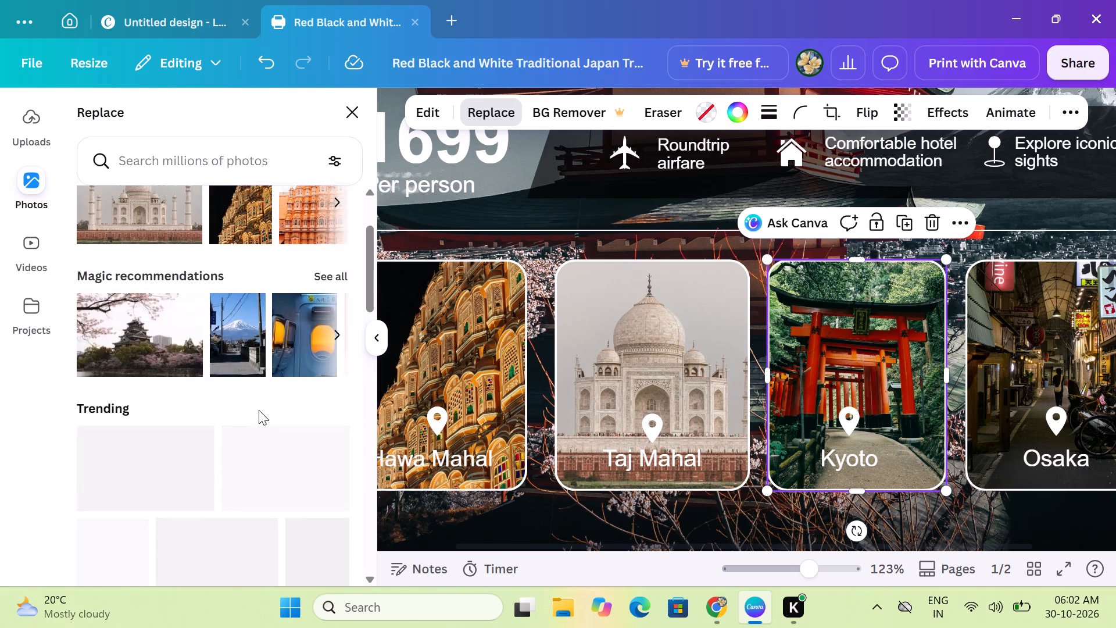
pyautogui.scroll(5, 259, 410)
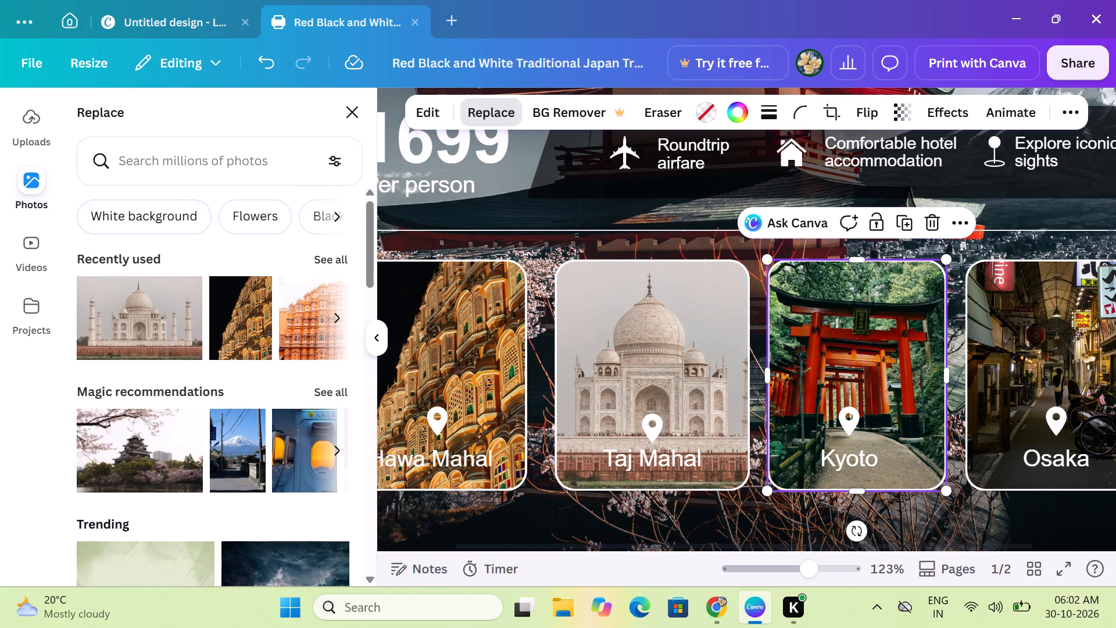
# Search the replacement photos for "indian famous places".
pyautogui.click(159, 169)
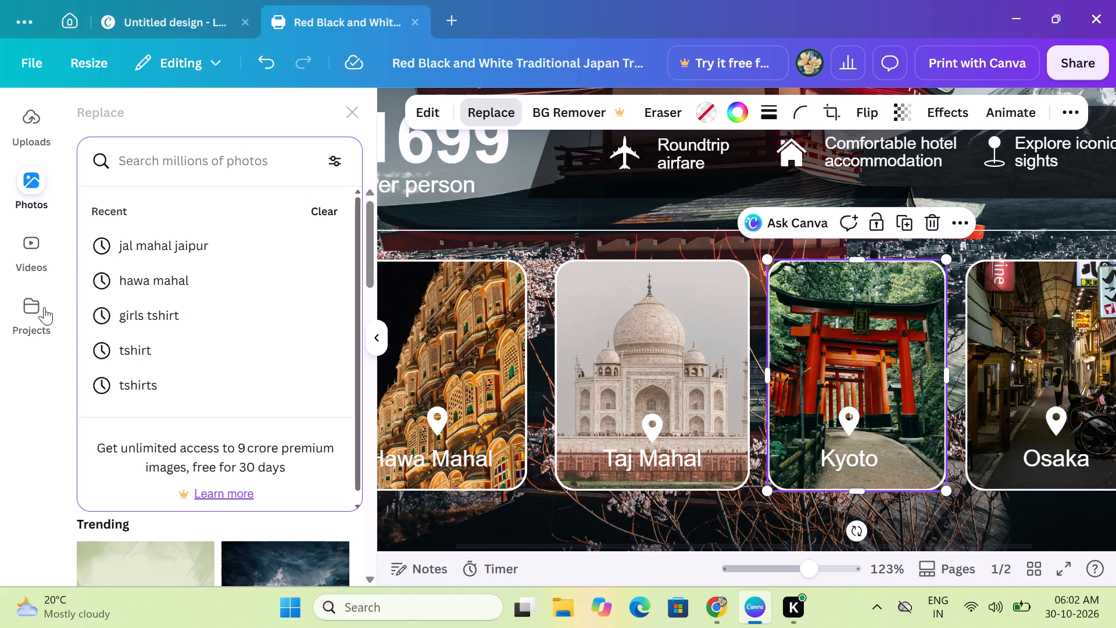
pyautogui.scroll(-1, 589, 411)
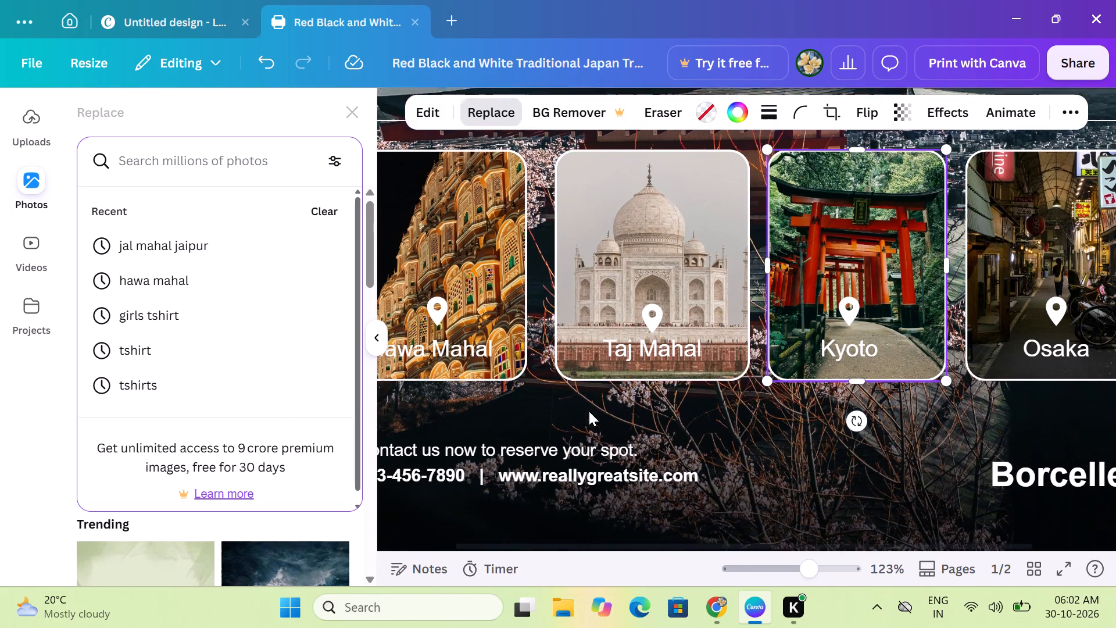
pyautogui.scroll(-1, 589, 411)
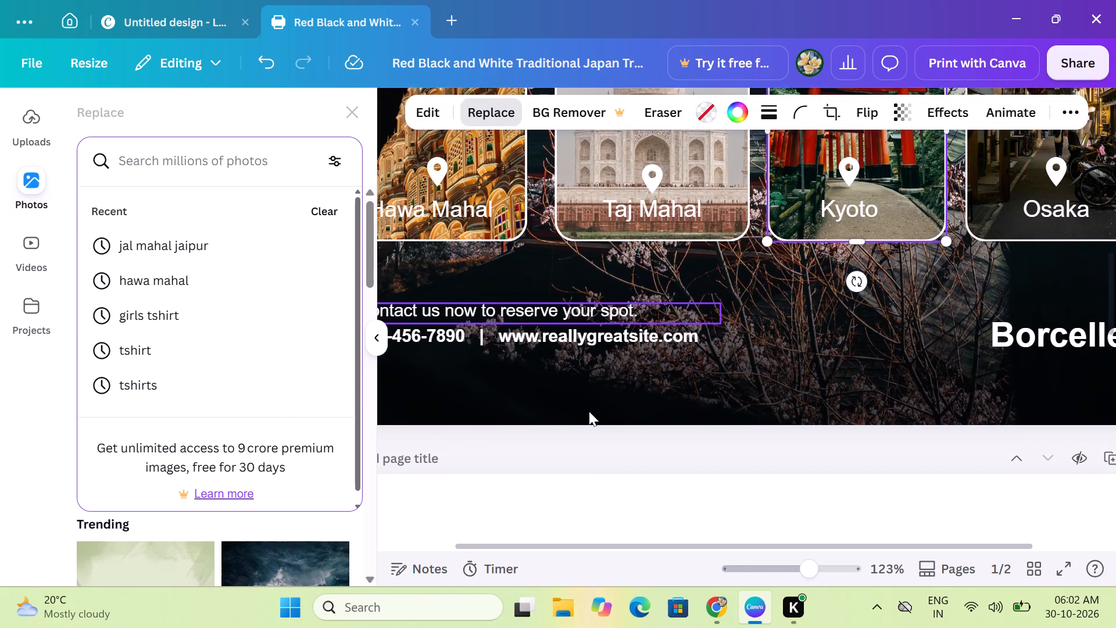
pyautogui.scroll(-3, 589, 411)
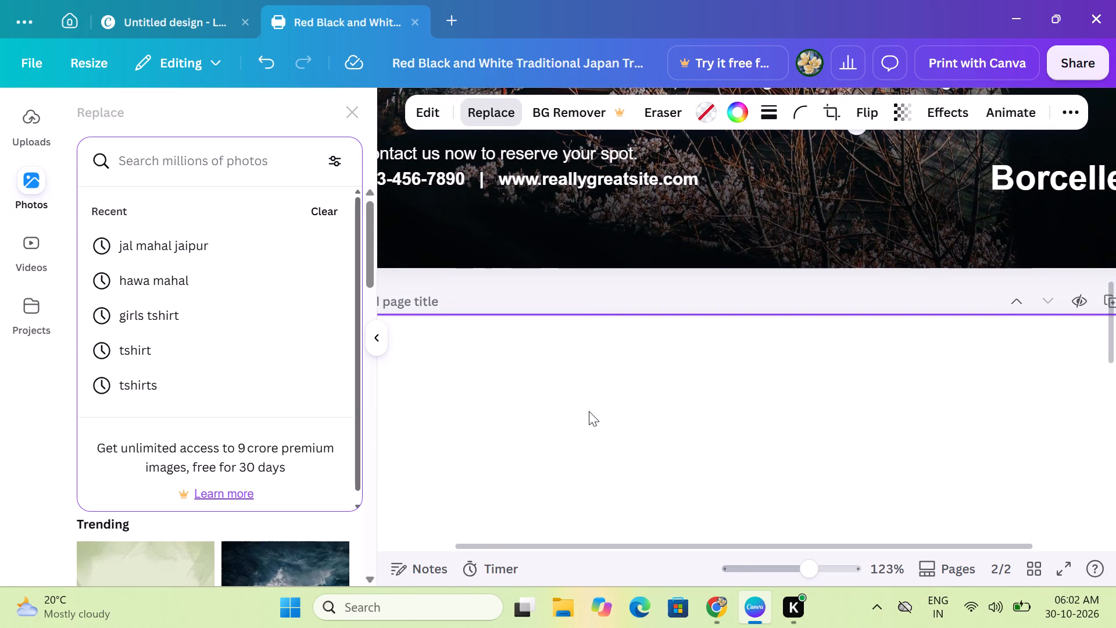
pyautogui.scroll(4, 589, 411)
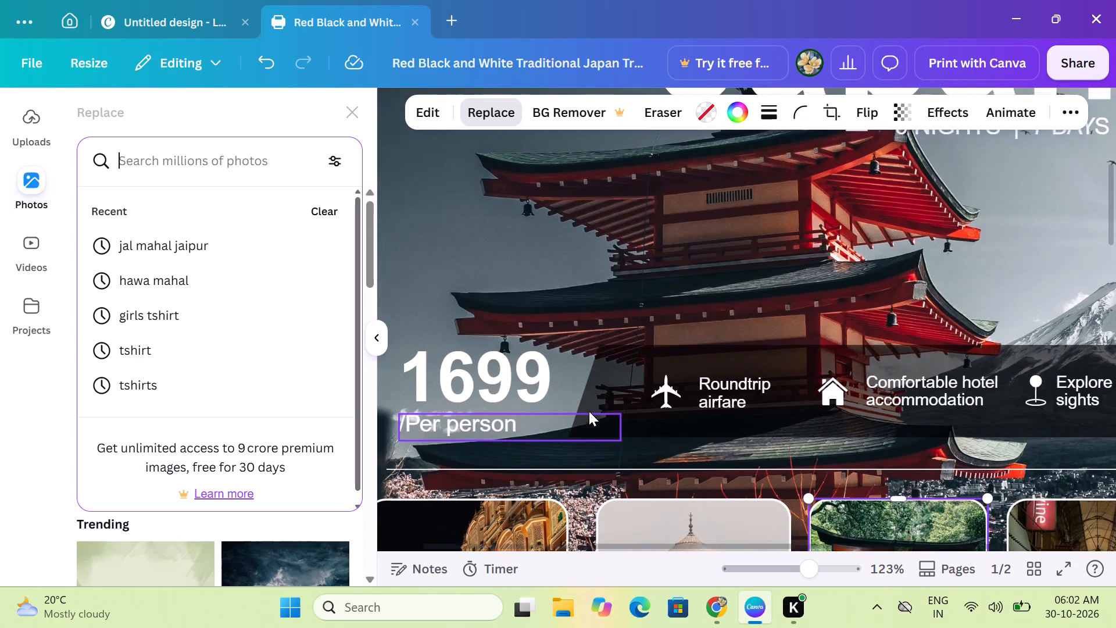
pyautogui.write('in')
pyautogui.write('di')
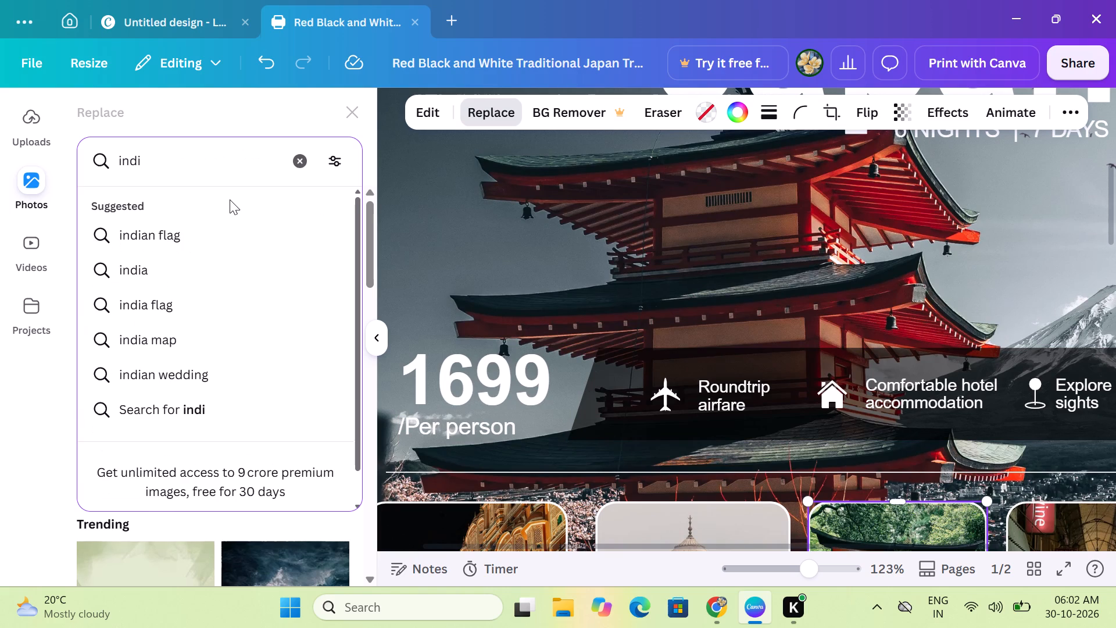
pyautogui.press('space')
pyautogui.press('BackSpace')
pyautogui.write('a')
pyautogui.press('space')
pyautogui.write('fa')
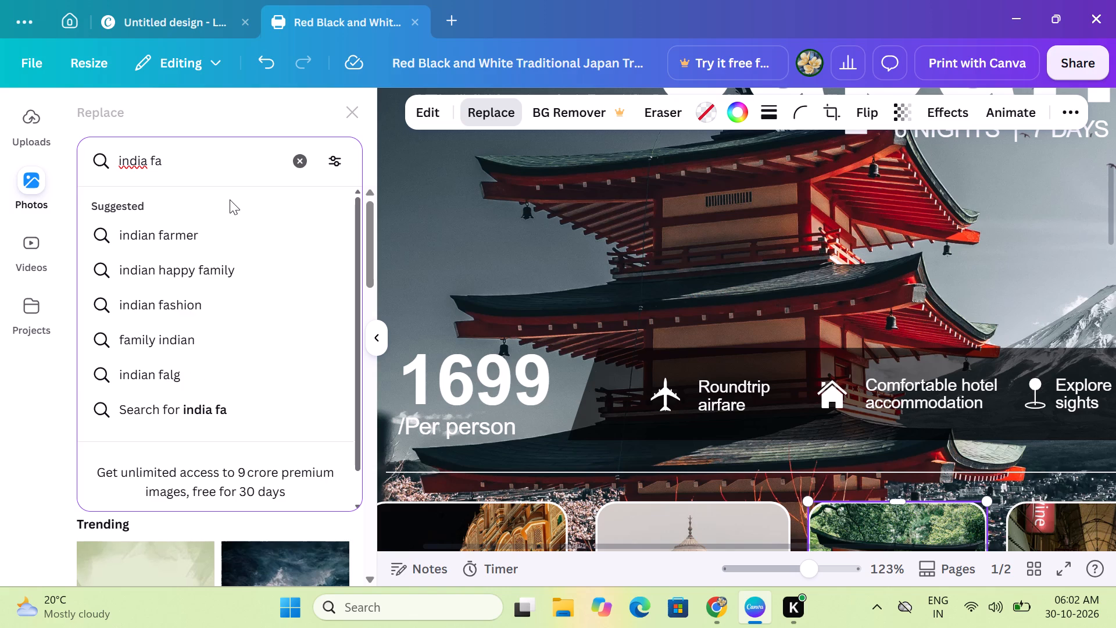
pyautogui.write('mous')
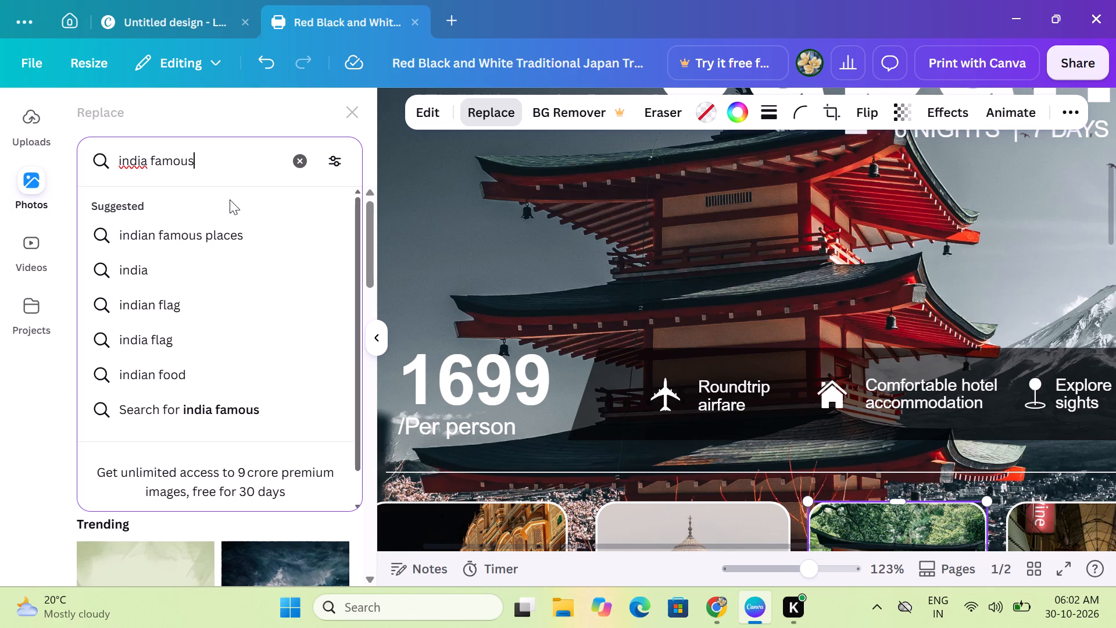
pyautogui.click(209, 232)
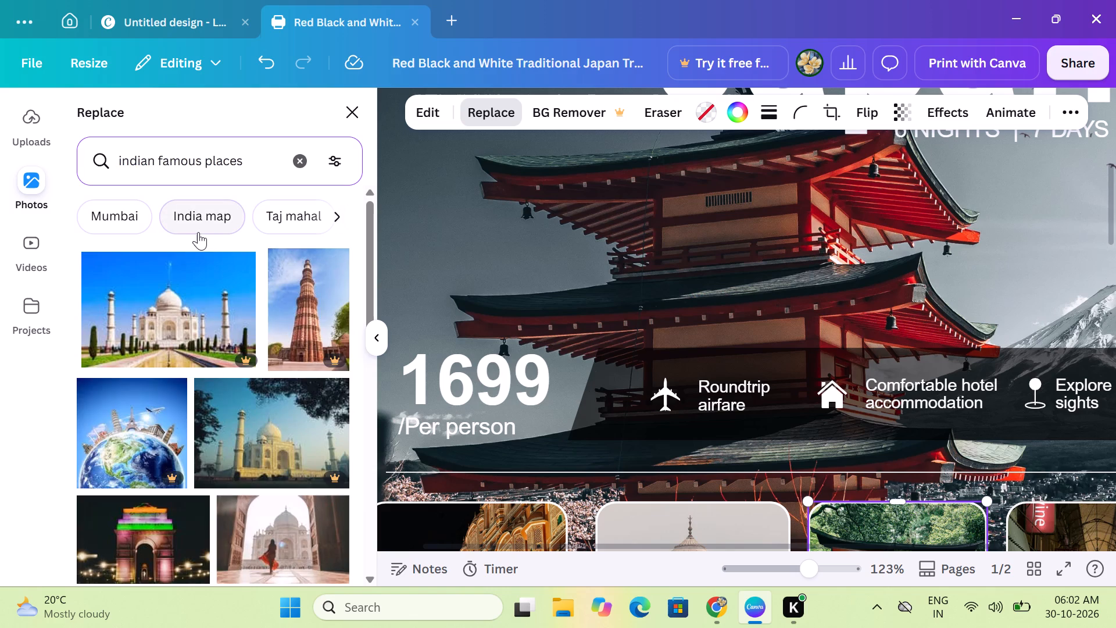
# Replace the Kyoto card's photo with the night shot of India Gate lit in orange, white and green.
pyautogui.scroll(-1, 234, 339)
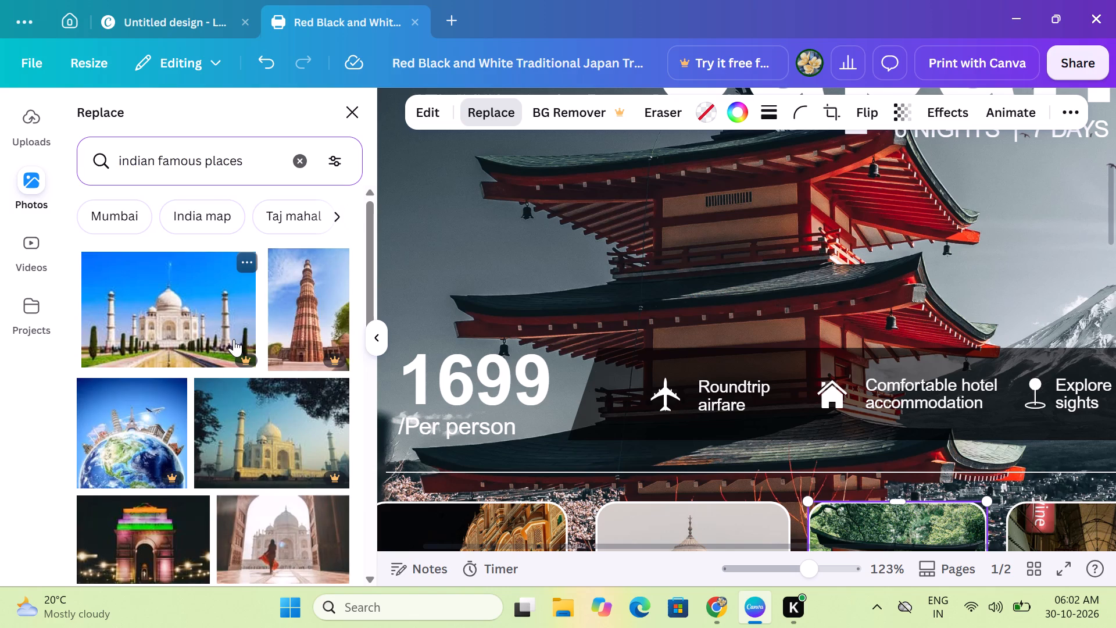
pyautogui.scroll(-1, 234, 339)
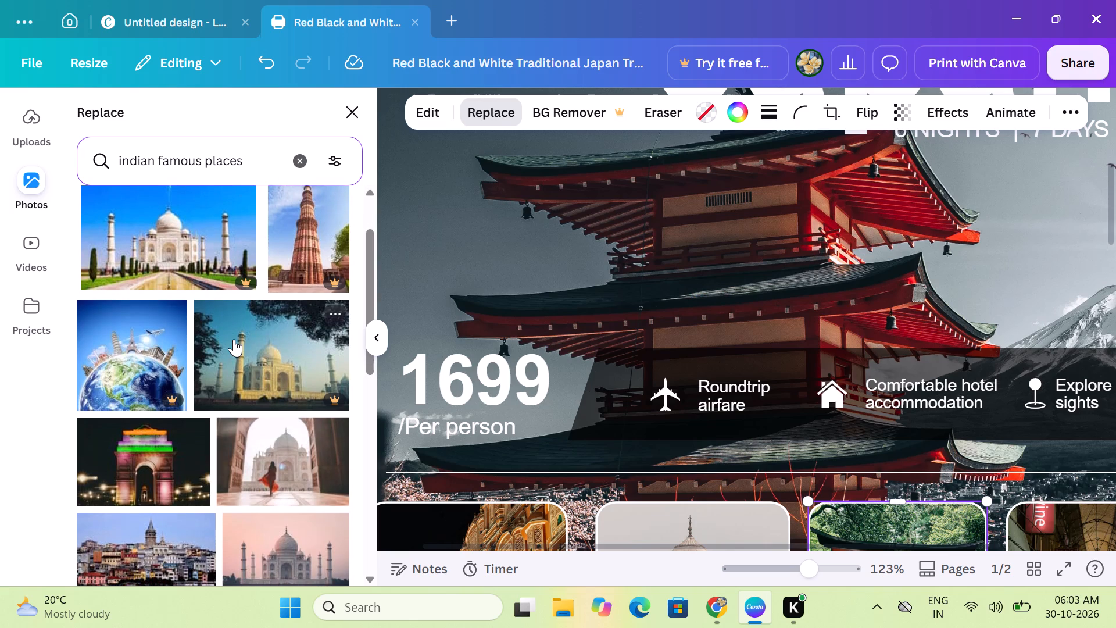
pyautogui.scroll(-1, 234, 339)
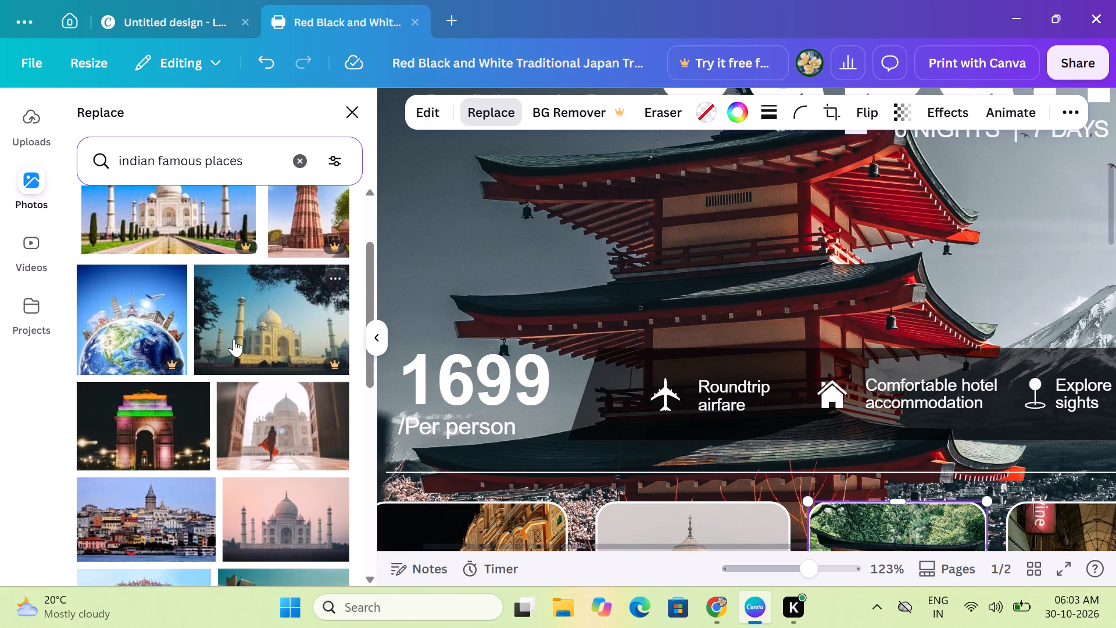
pyautogui.scroll(-2, 234, 339)
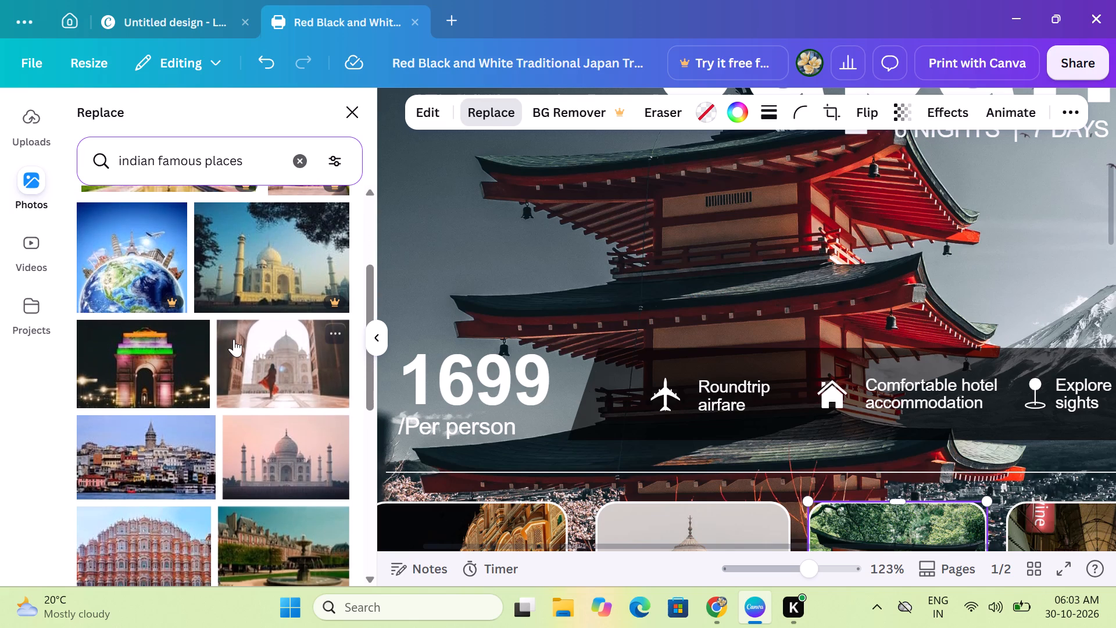
pyautogui.scroll(-2, 234, 339)
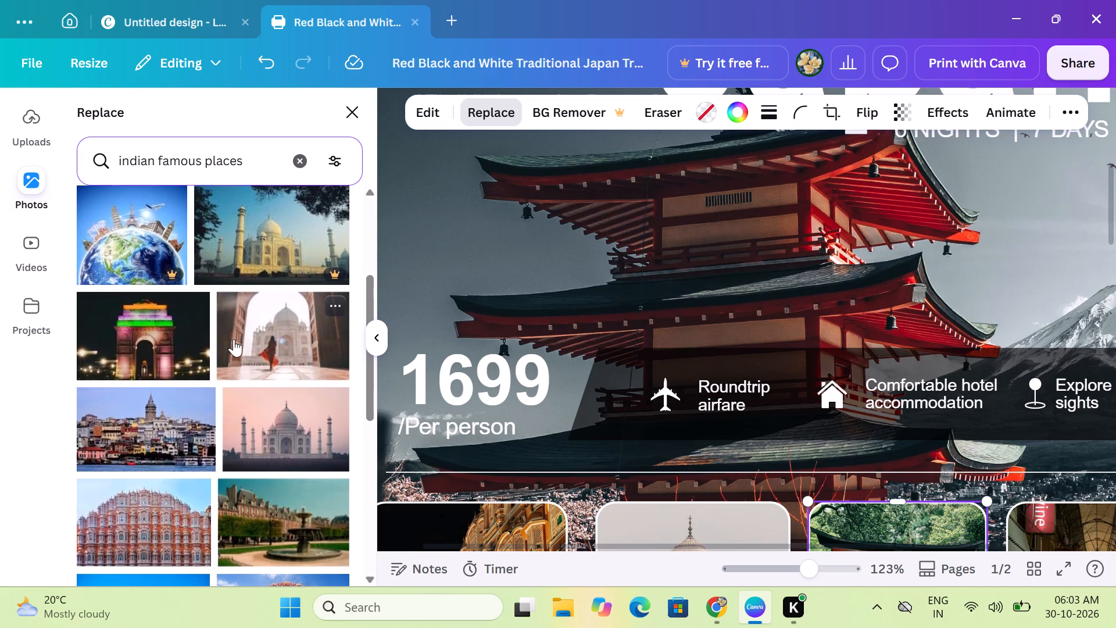
pyautogui.scroll(-3, 234, 339)
pyautogui.scroll(1, 234, 339)
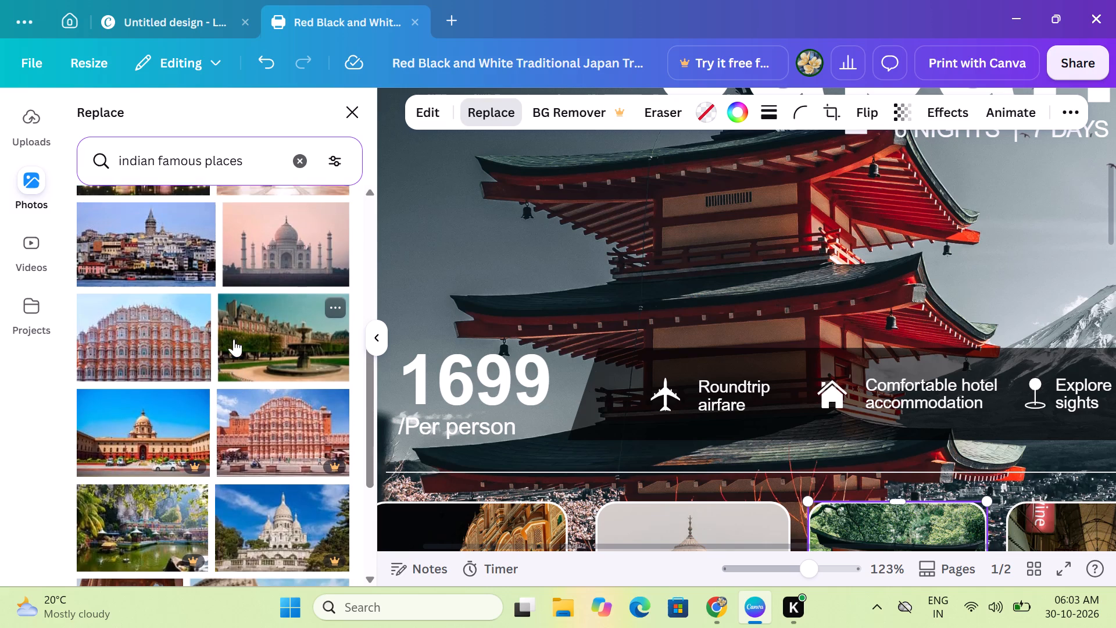
pyautogui.scroll(1, 234, 339)
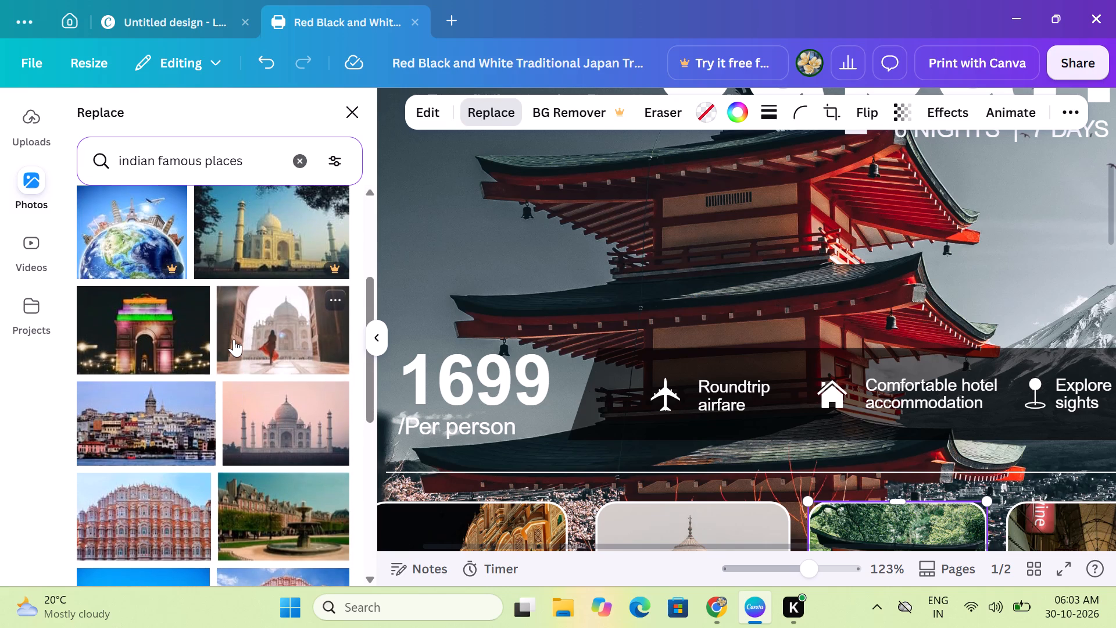
pyautogui.scroll(2, 234, 339)
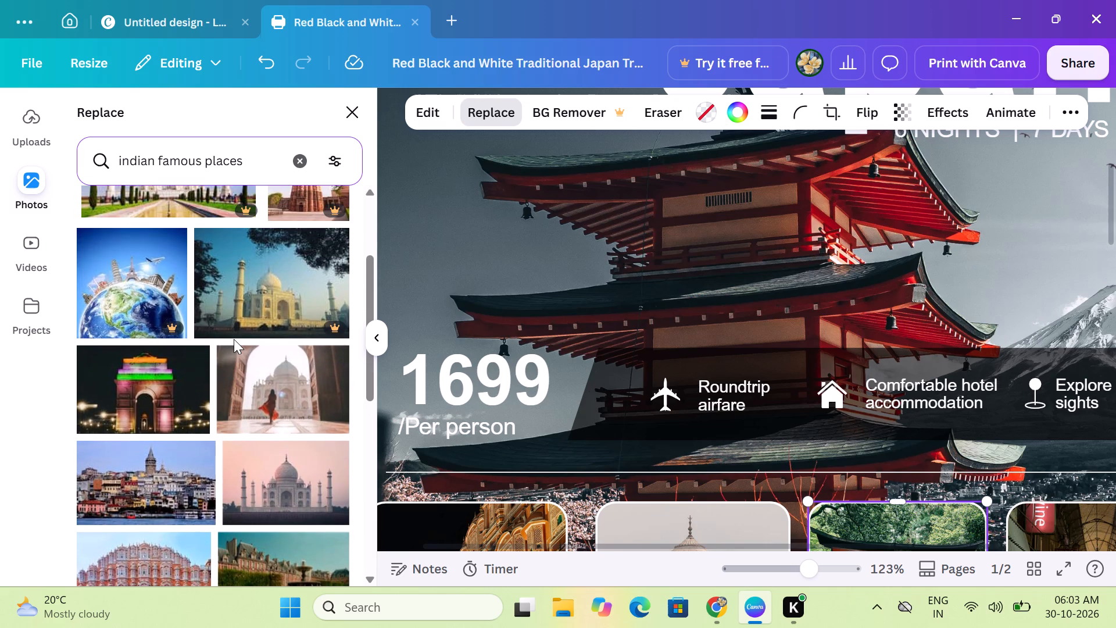
pyautogui.scroll(-1, 234, 339)
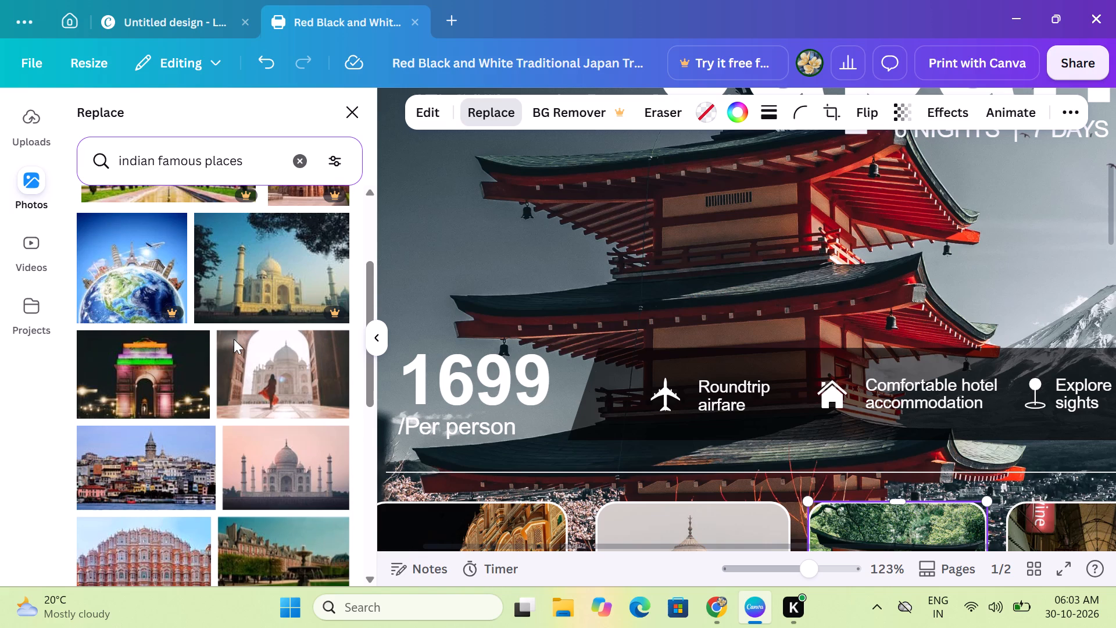
pyautogui.scroll(-2, 234, 339)
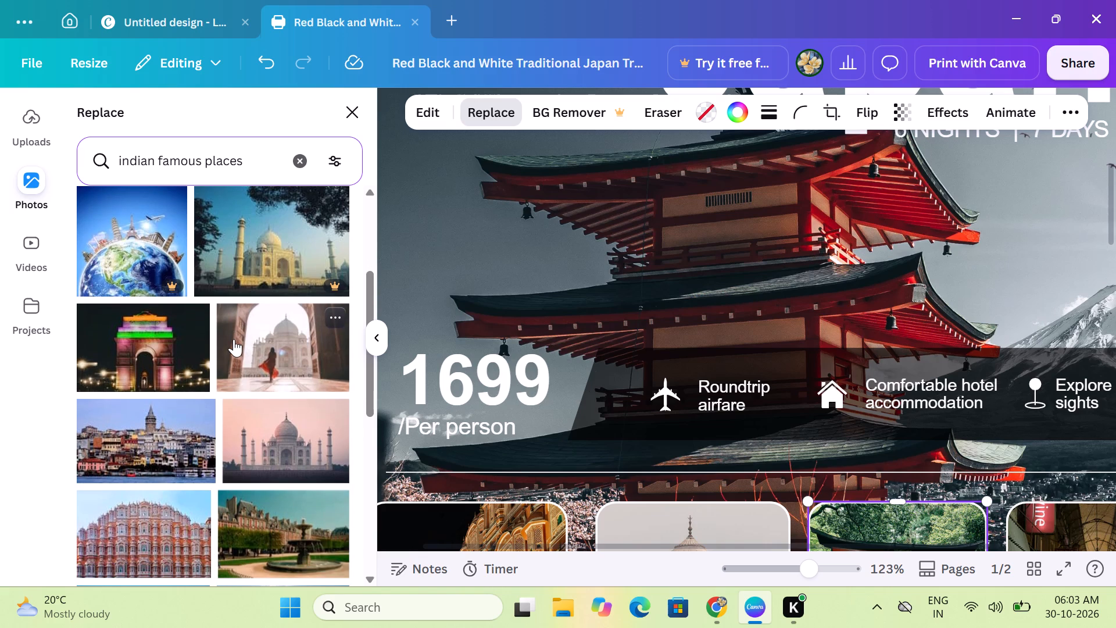
pyautogui.scroll(-2, 234, 339)
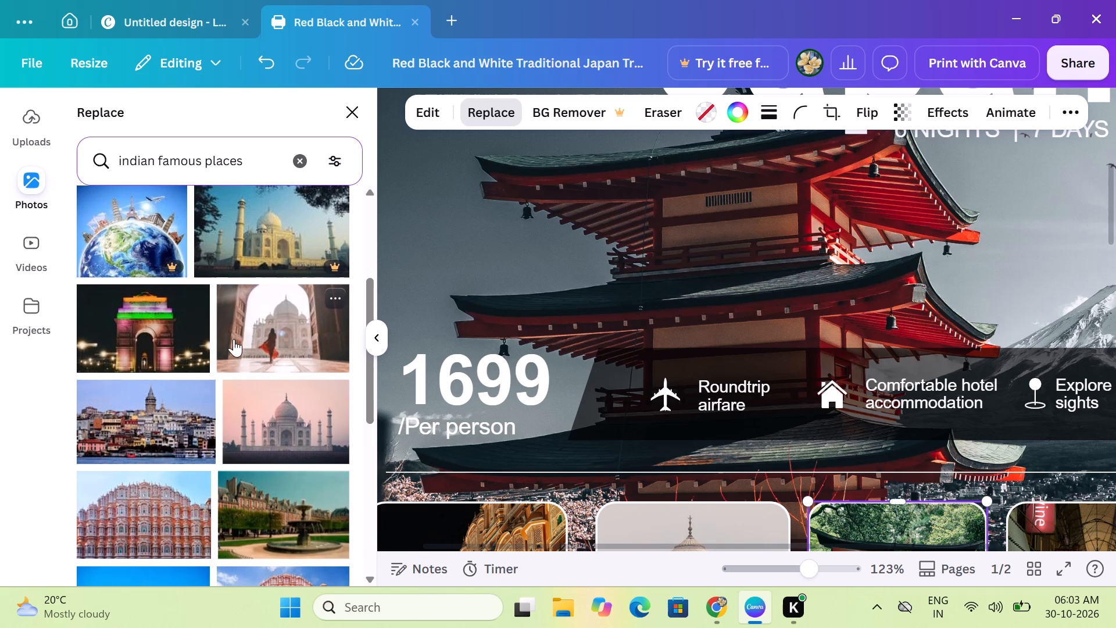
pyautogui.scroll(-2, 234, 339)
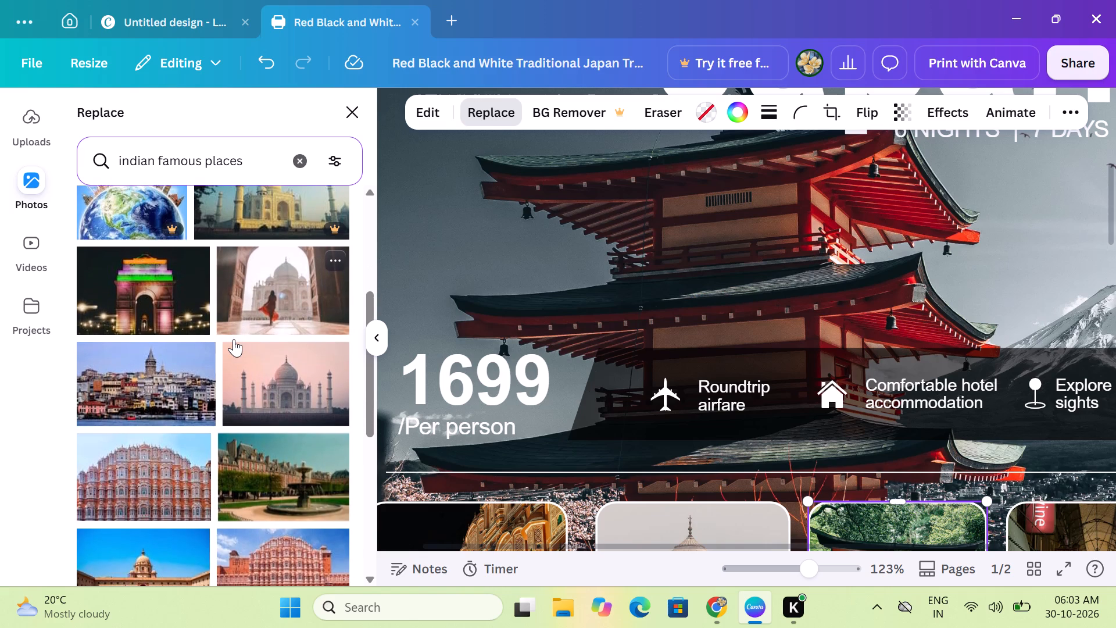
pyautogui.scroll(-2, 234, 339)
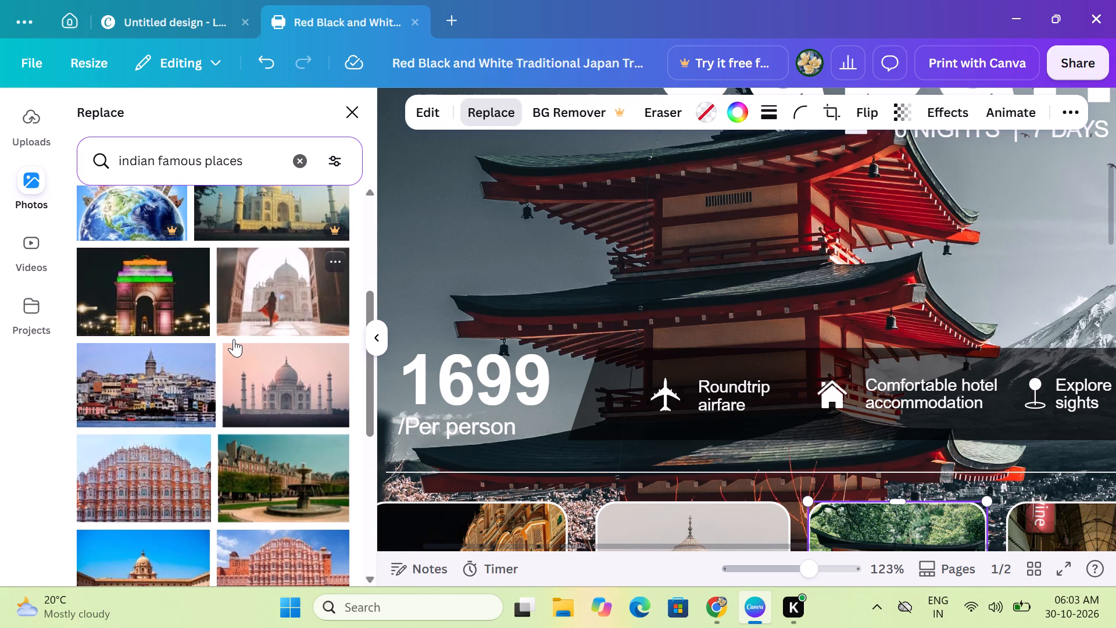
pyautogui.scroll(-2, 234, 339)
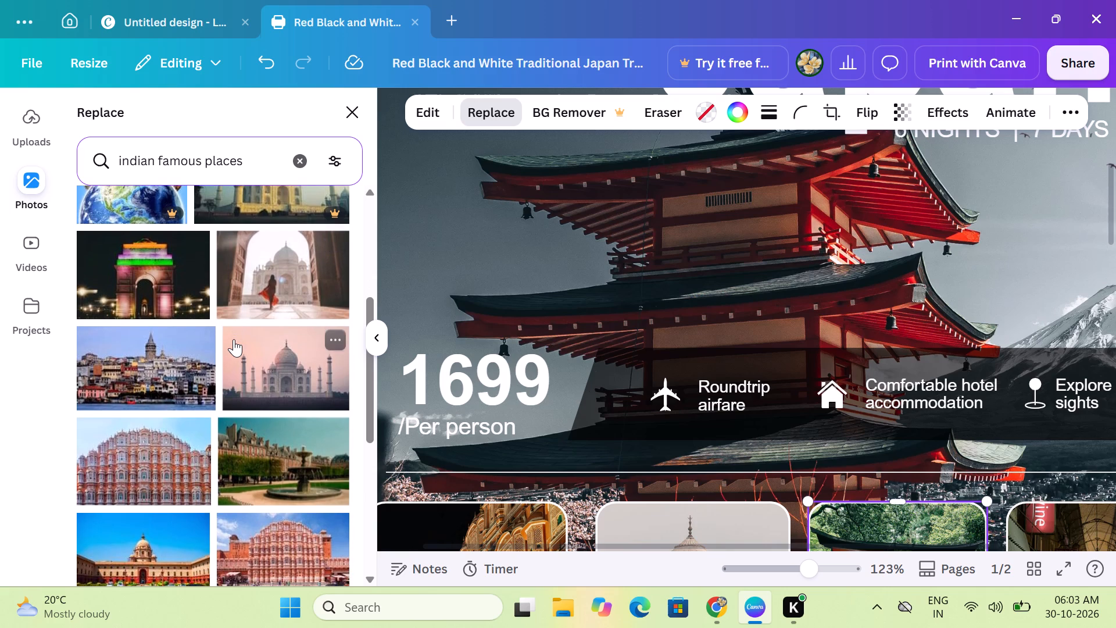
pyautogui.scroll(-1, 234, 339)
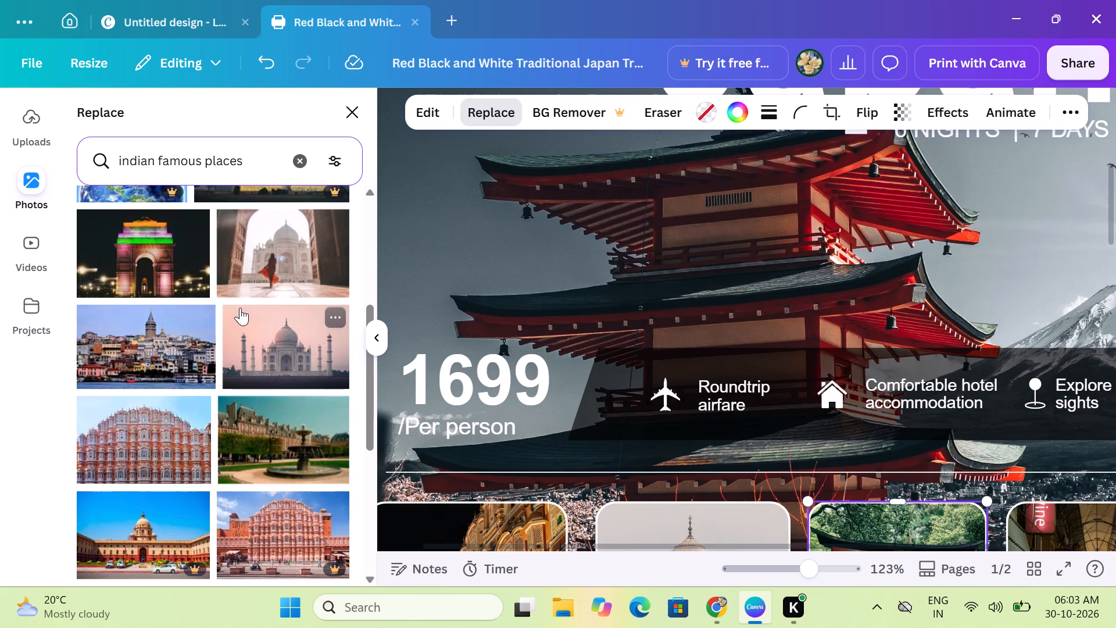
pyautogui.click(185, 279)
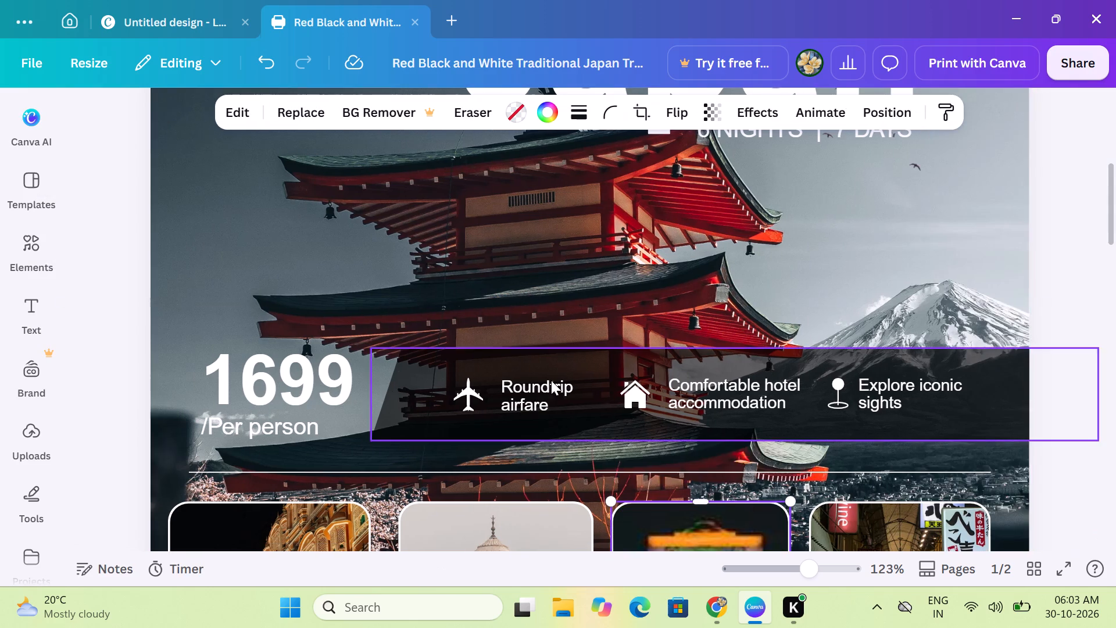
# Widen the India Gate card slightly by extending its edge toward the Osaka card.
pyautogui.scroll(-3, 551, 380)
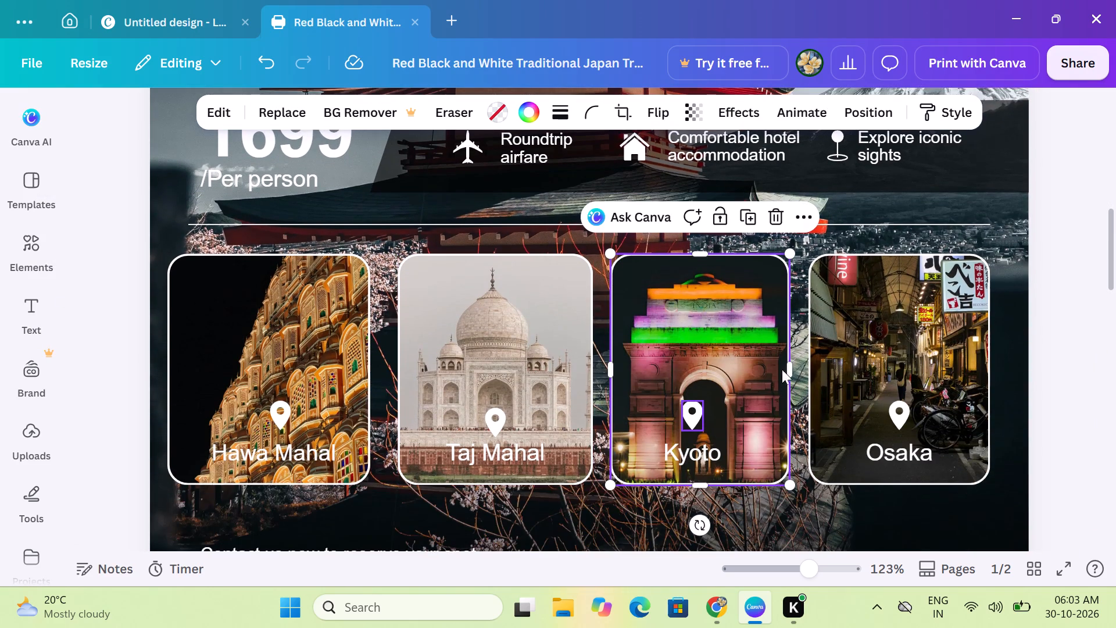
pyautogui.click(791, 362)
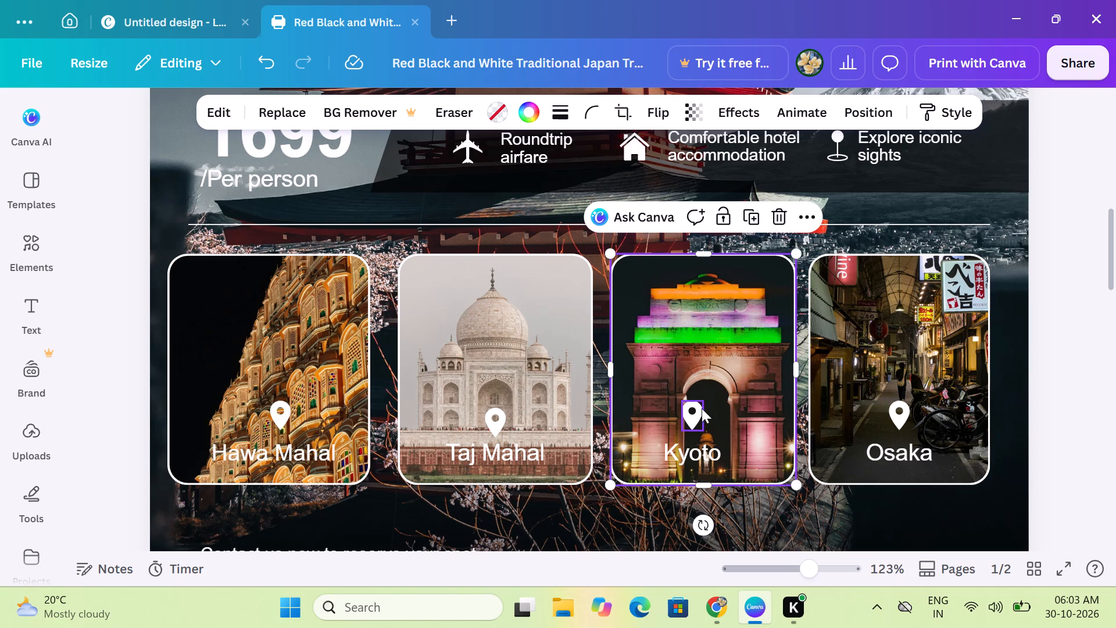
# Change the "Kyoto" label on the India Gate card to "Gate of India".
pyautogui.click(710, 460)
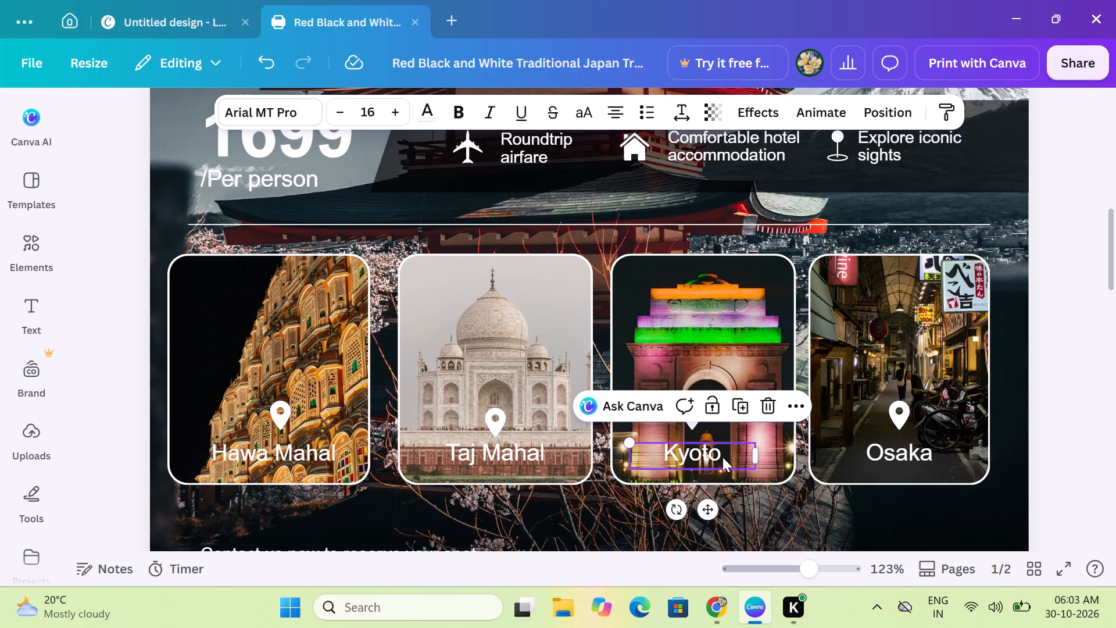
pyautogui.click(722, 457)
pyautogui.click(724, 456)
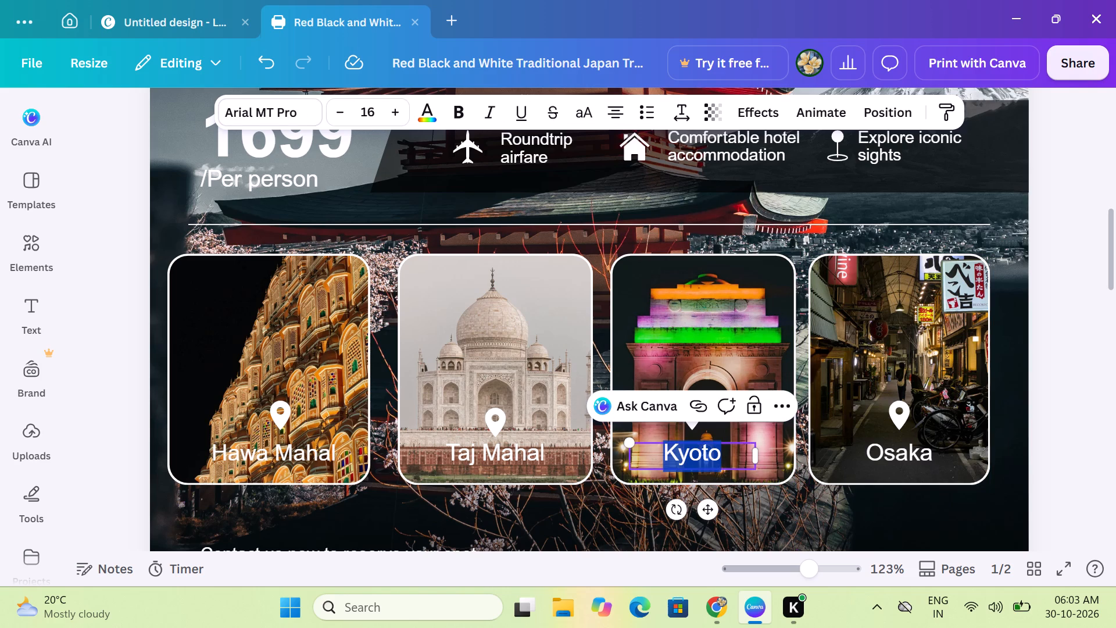
pyautogui.press('BackSpace')
pyautogui.press('BackSpace')
pyautogui.press('BackSpace')
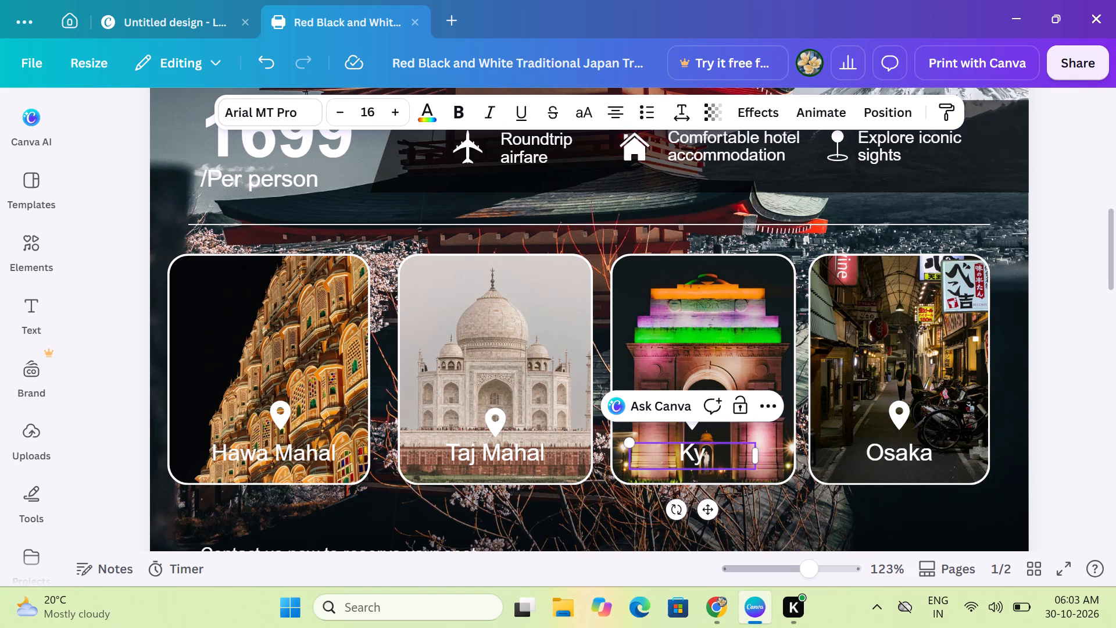
pyautogui.press('BackSpace')
pyautogui.press('BackSpace')
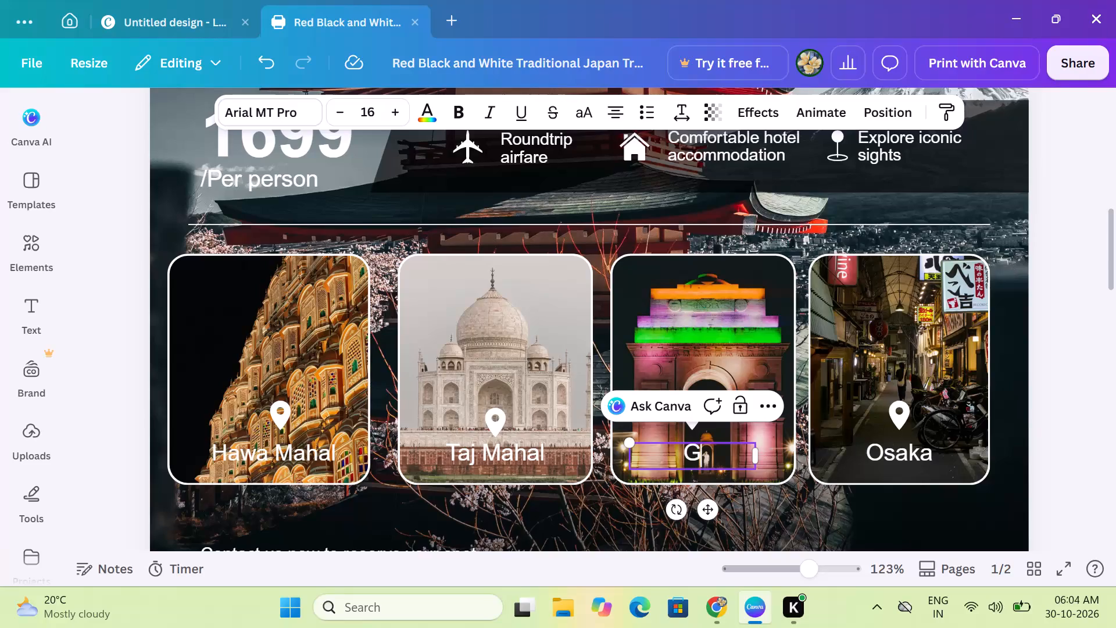
pyautogui.write('ate')
pyautogui.press('space')
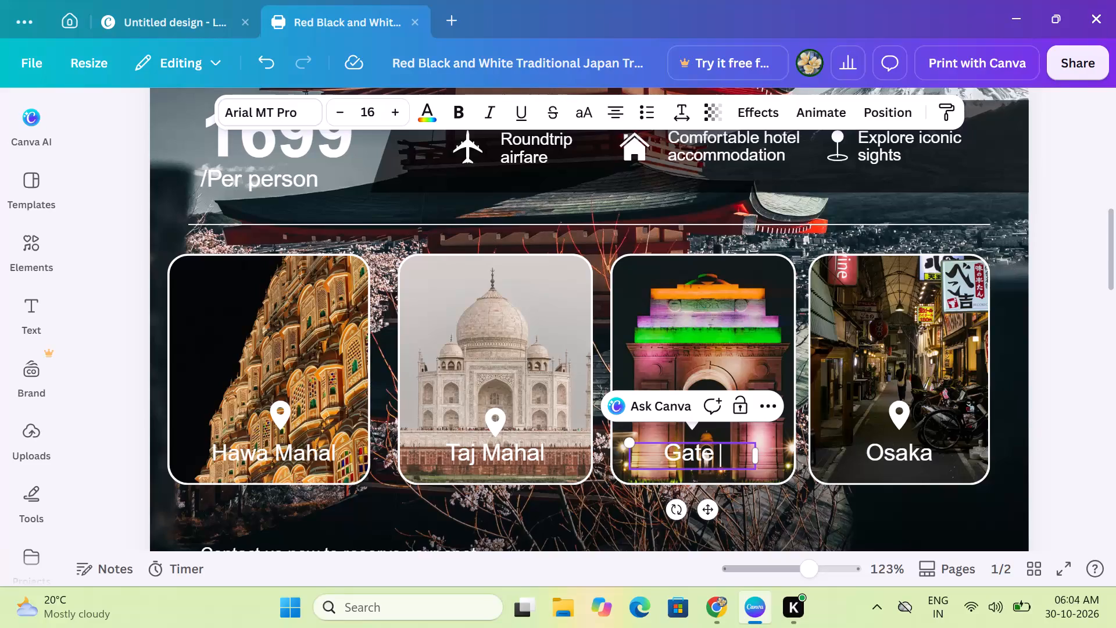
pyautogui.write('of')
pyautogui.press('space')
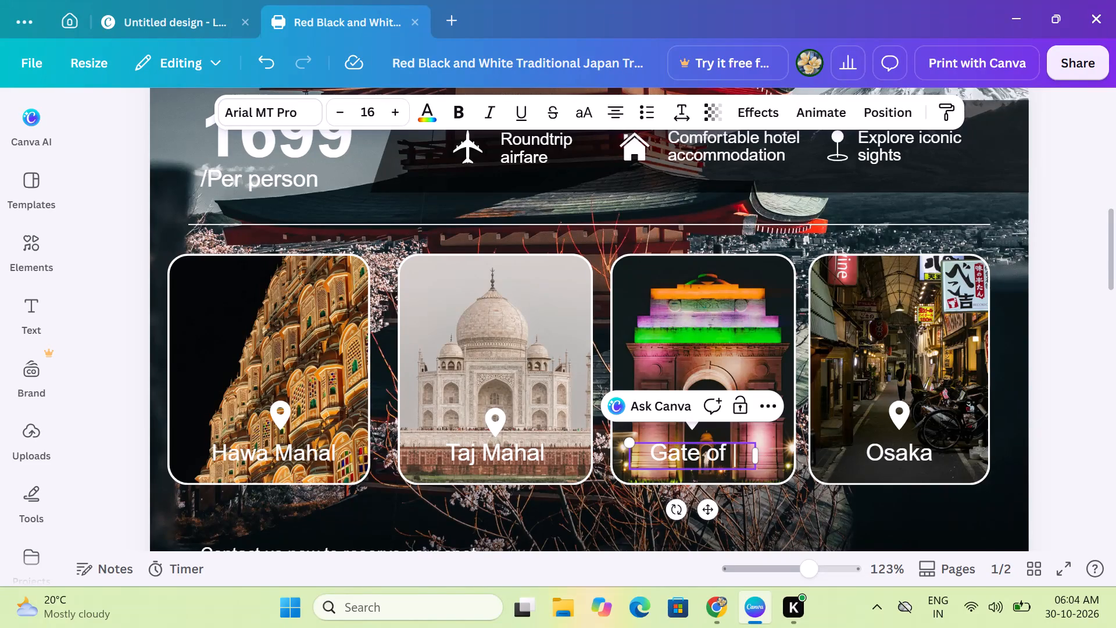
pyautogui.press('n')
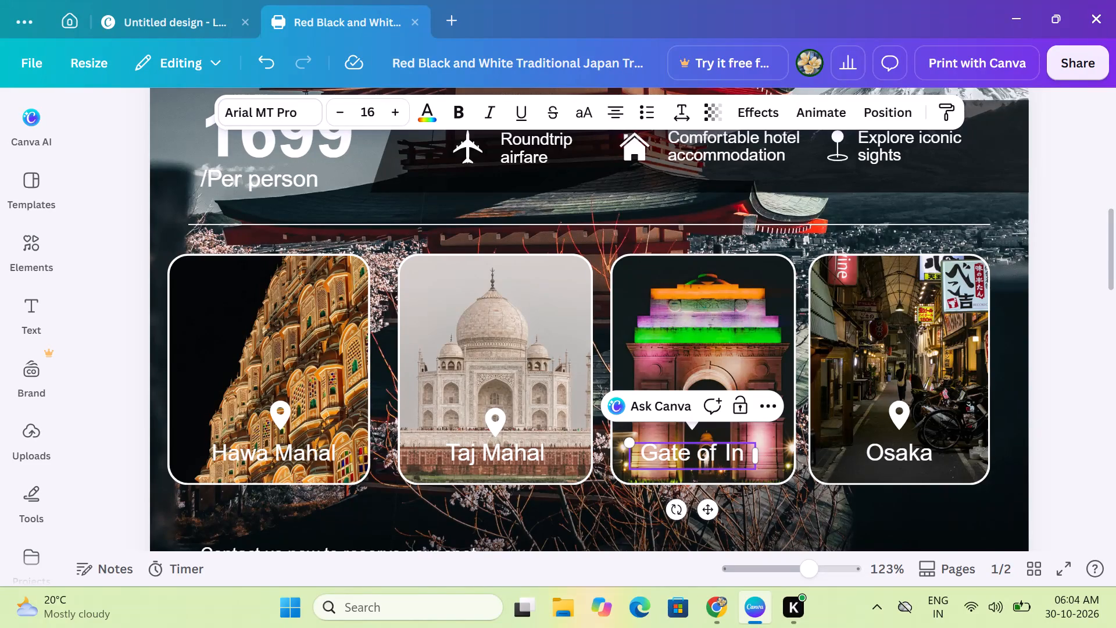
pyautogui.write('dia')
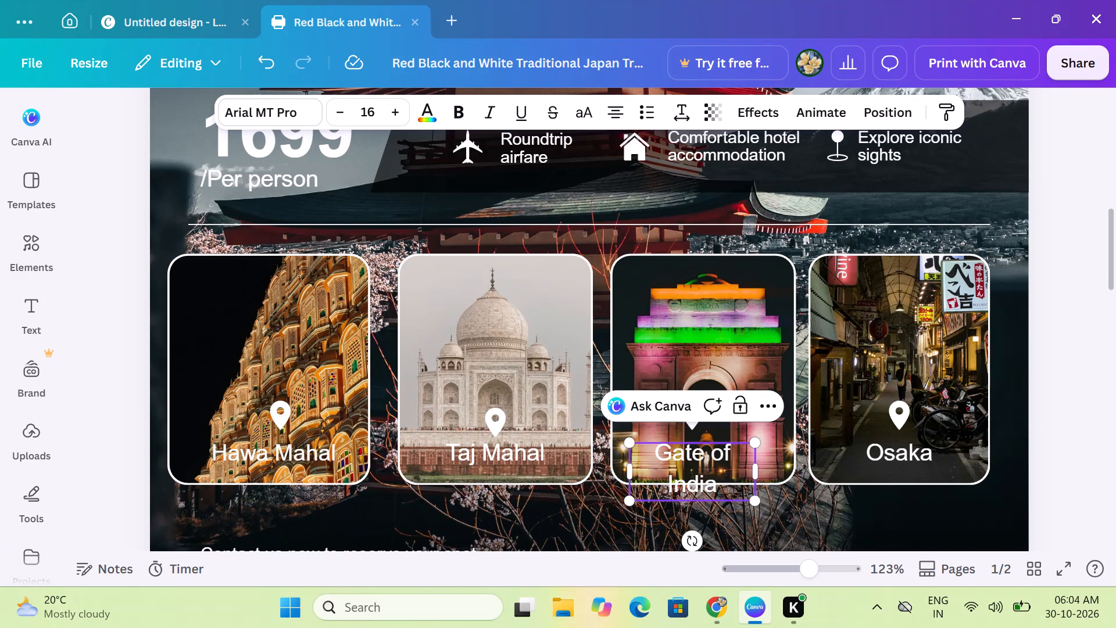
# Widen the "Gate of India" text box to about 1.3 so the name fits on one line.
pyautogui.moveTo(625, 468); pyautogui.dragTo(612, 470)
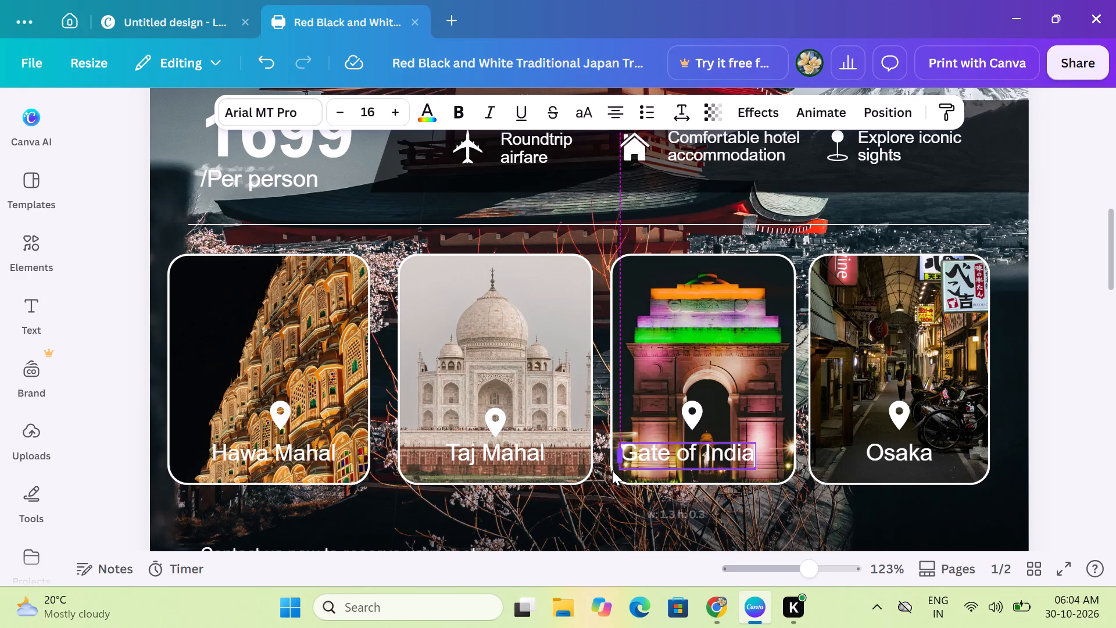
pyautogui.moveTo(612, 470); pyautogui.dragTo(613, 470)
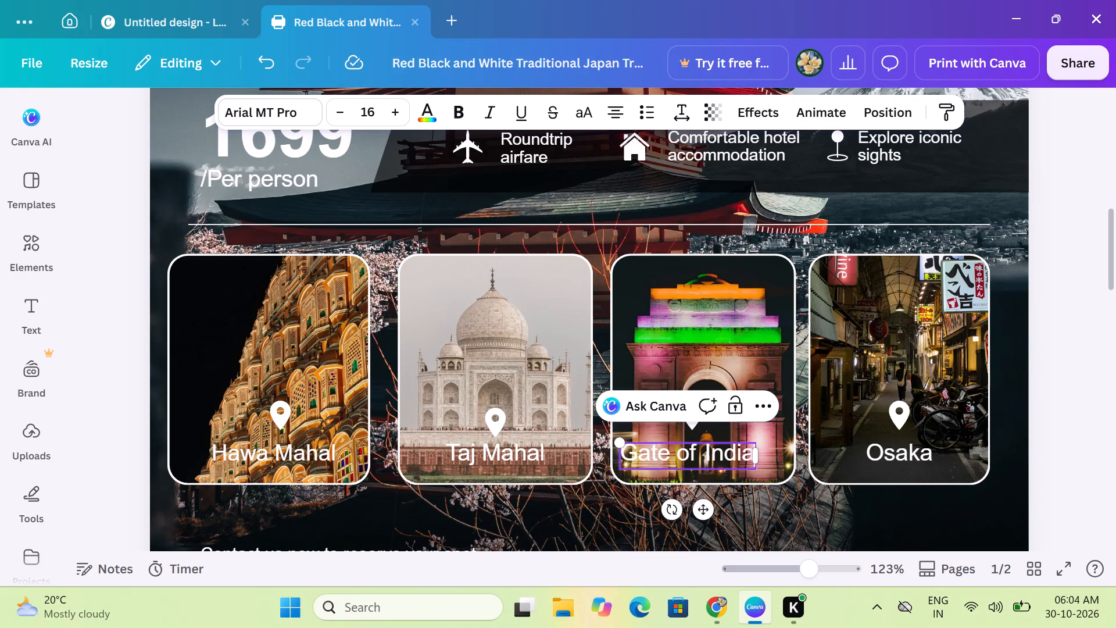
# Move the "Gate of India" label sideways to centre it on its card.
pyautogui.moveTo(685, 450); pyautogui.dragTo(695, 447)
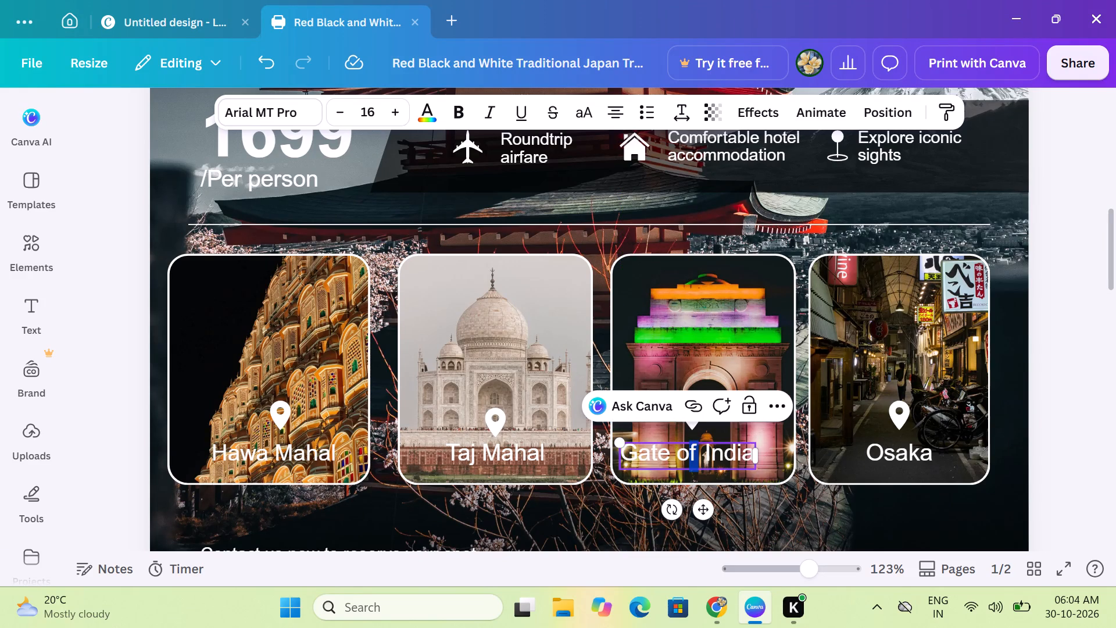
pyautogui.click(711, 459)
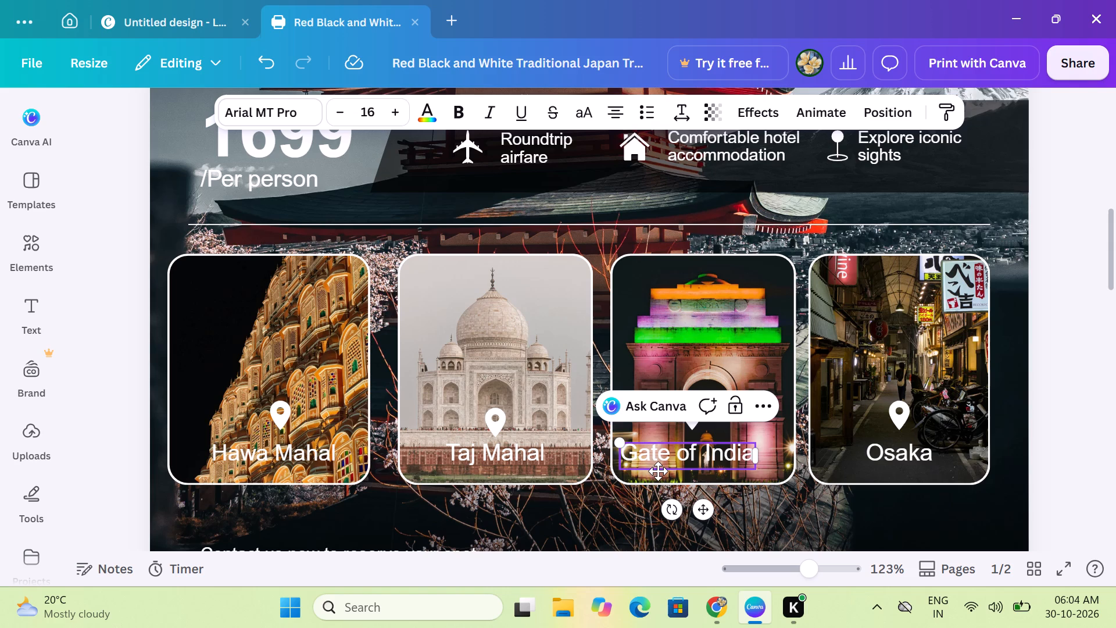
pyautogui.moveTo(659, 472); pyautogui.dragTo(669, 470)
pyautogui.moveTo(669, 470); pyautogui.dragTo(679, 470)
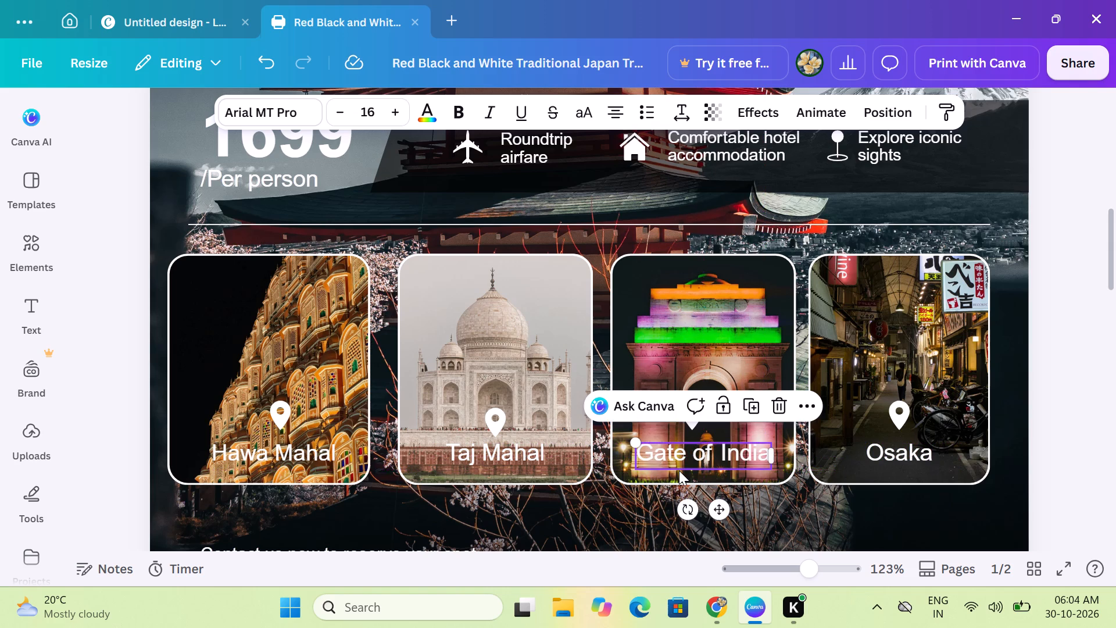
# Move the India Gate card's location pin so it sits centred just above the "Gate of India" label.
pyautogui.click(723, 425)
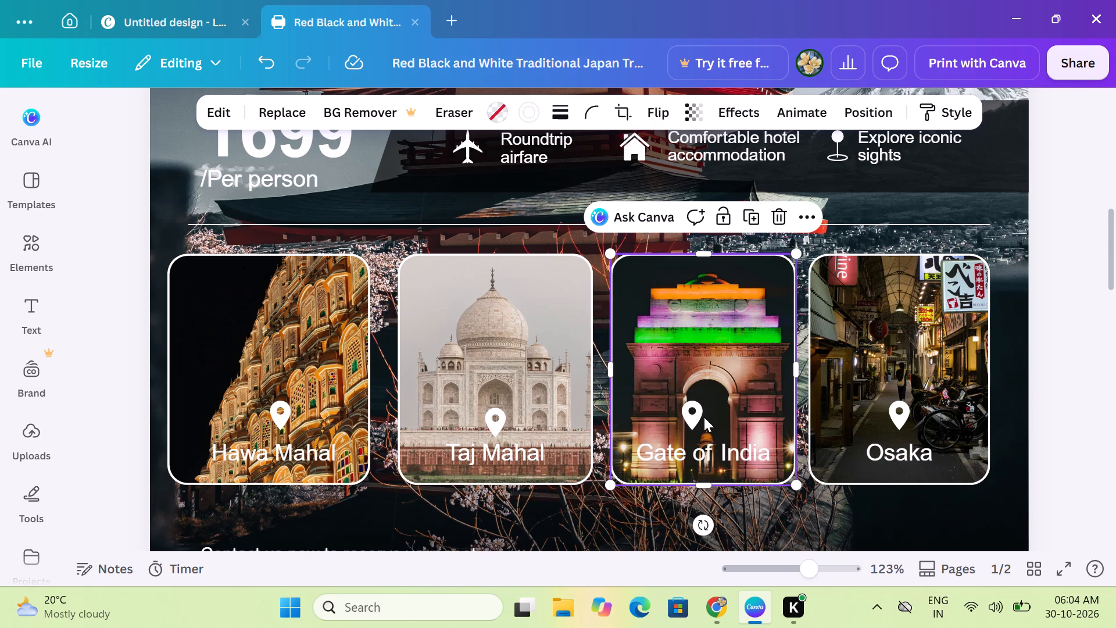
pyautogui.moveTo(693, 415); pyautogui.dragTo(709, 427)
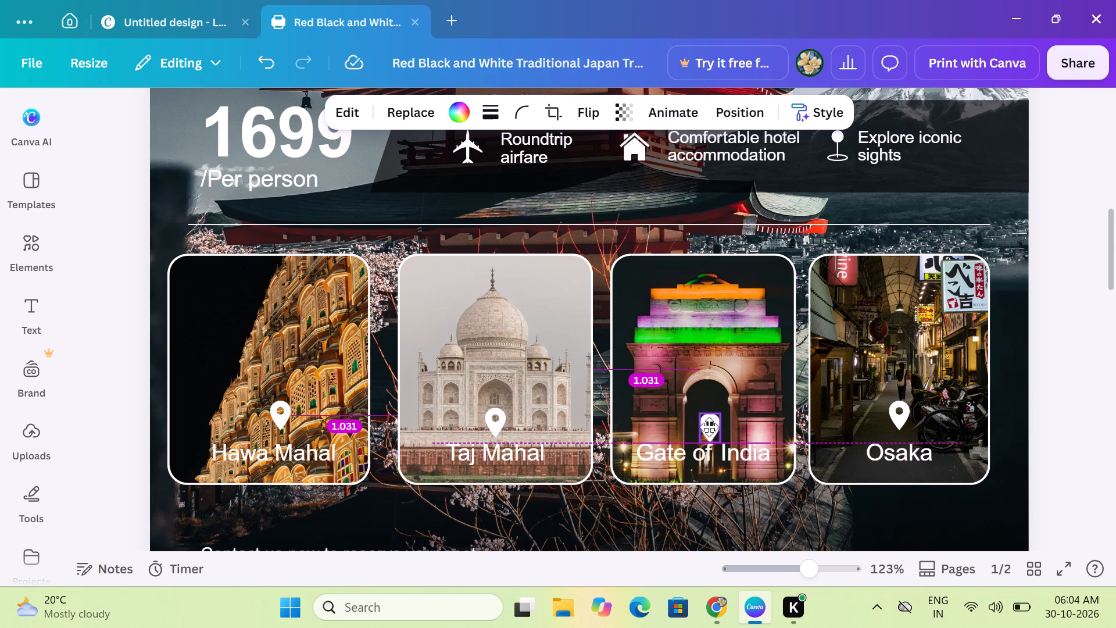
pyautogui.moveTo(709, 427); pyautogui.dragTo(706, 424)
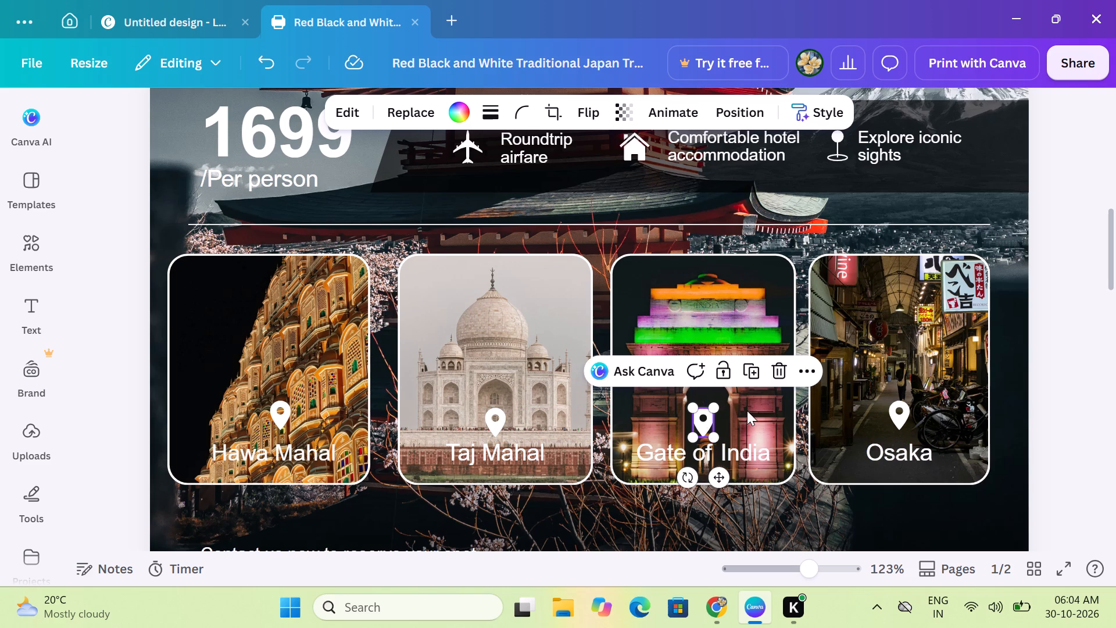
# Browse the "indian famous places" photo results for a landmark picture to replace the photo on the Osaka card.
pyautogui.click(747, 411)
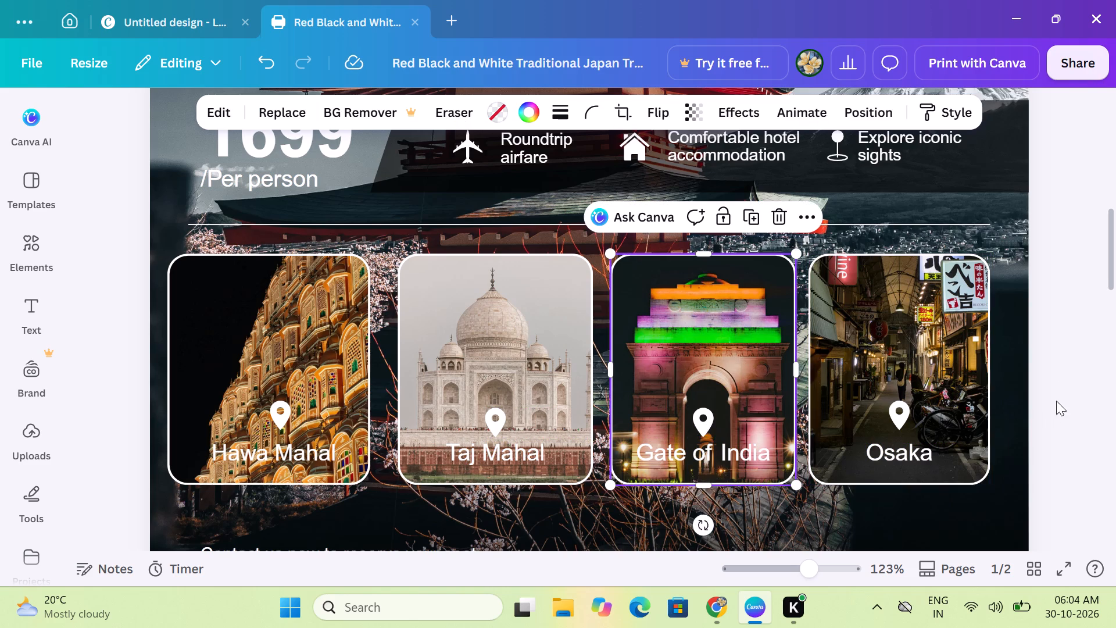
pyautogui.click(910, 340)
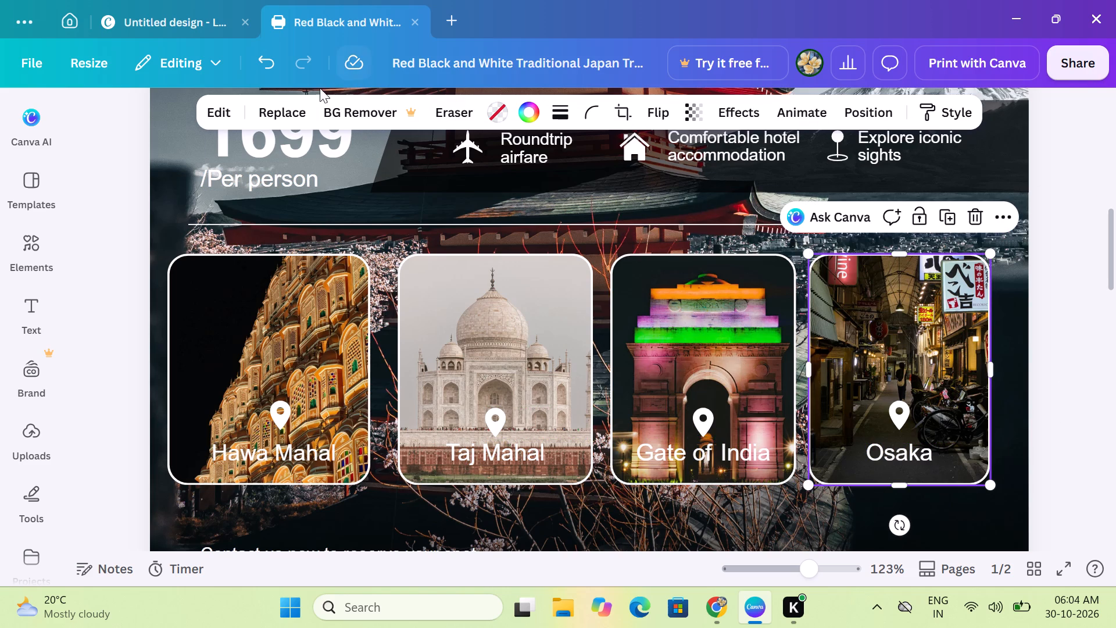
pyautogui.click(282, 106)
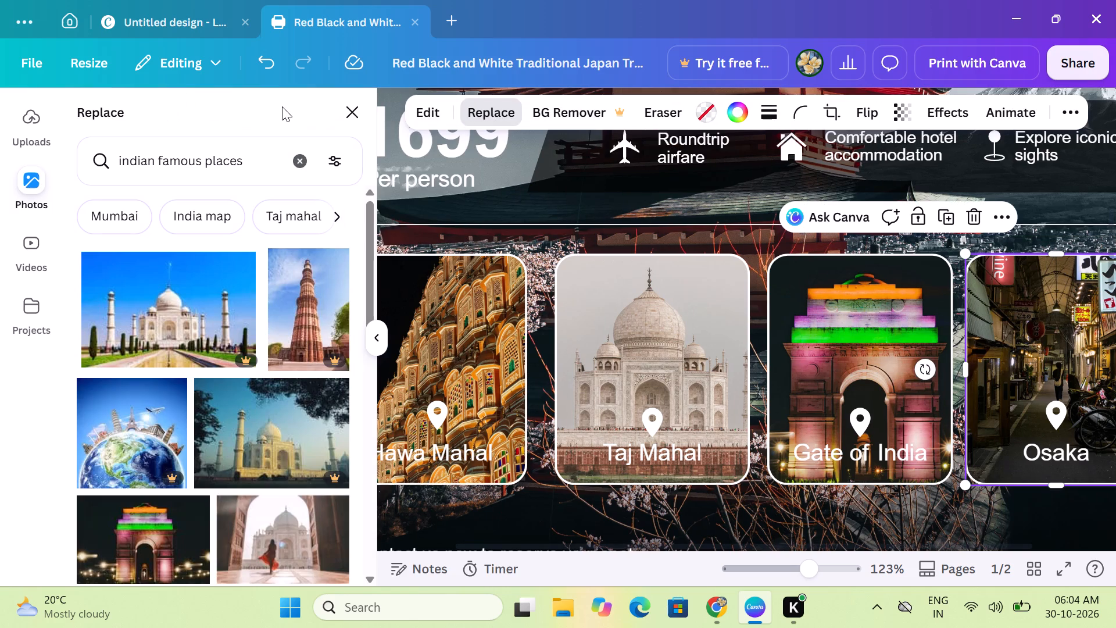
pyautogui.scroll(-2, 231, 324)
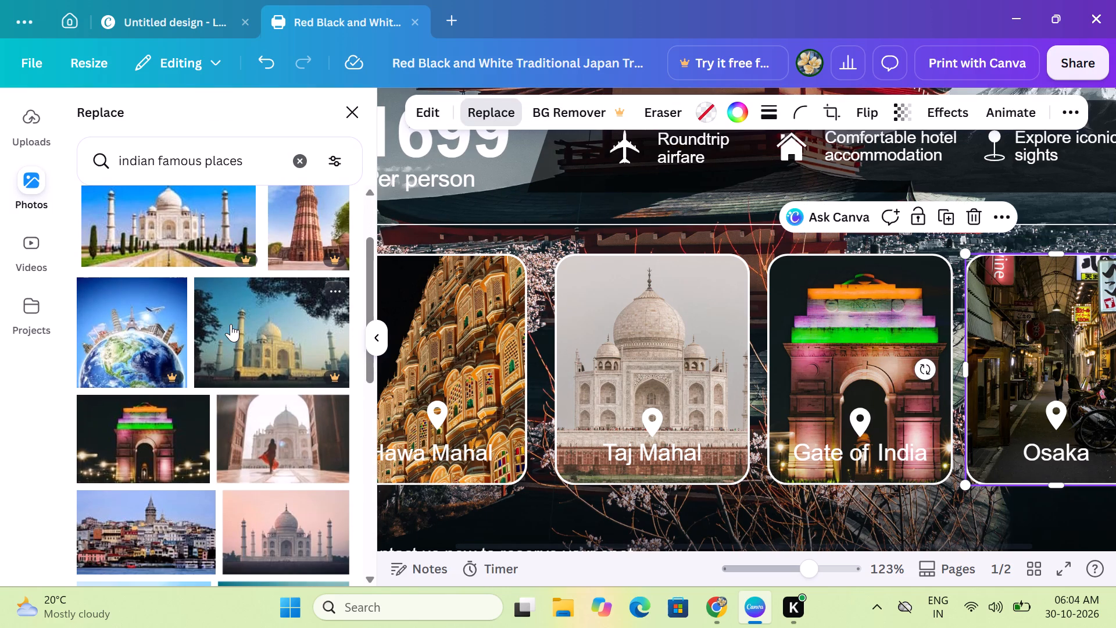
pyautogui.scroll(-1, 231, 324)
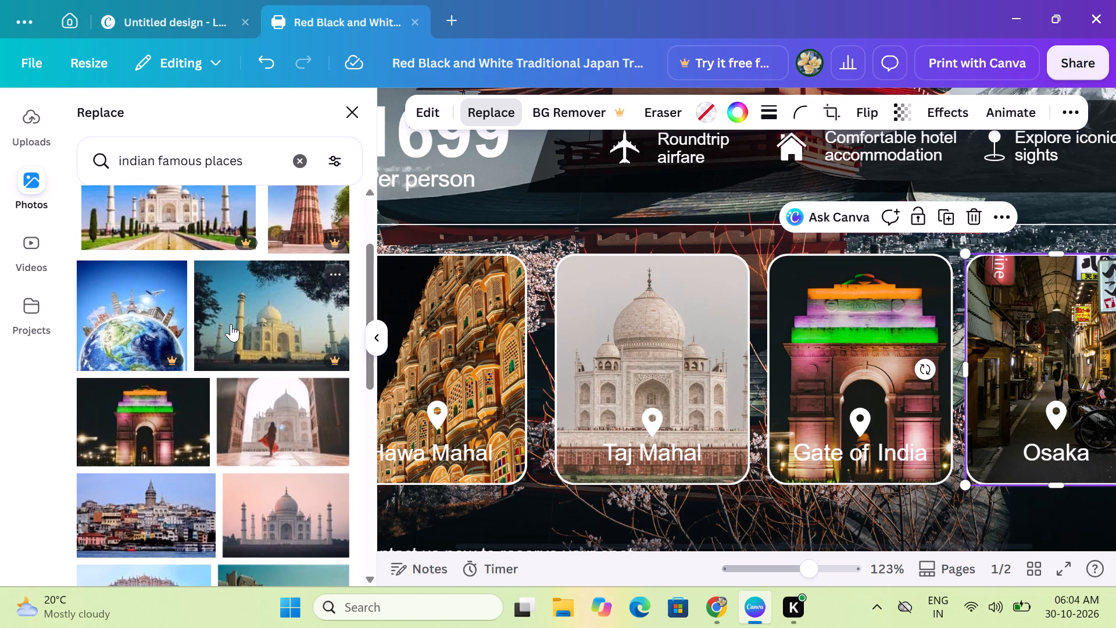
pyautogui.scroll(-3, 231, 324)
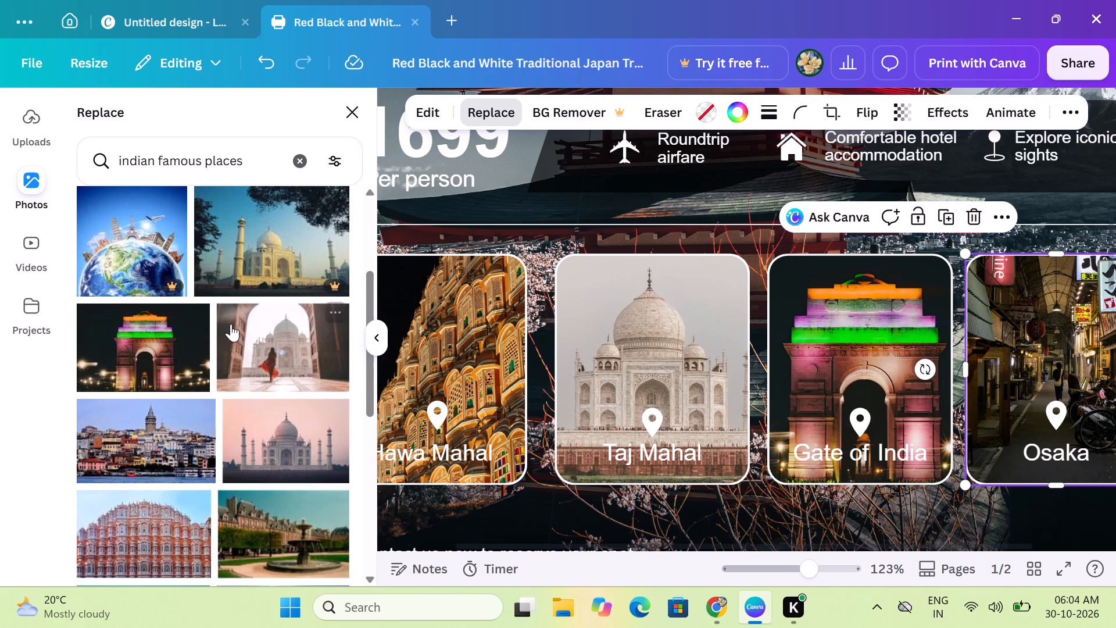
pyautogui.scroll(-5, 231, 324)
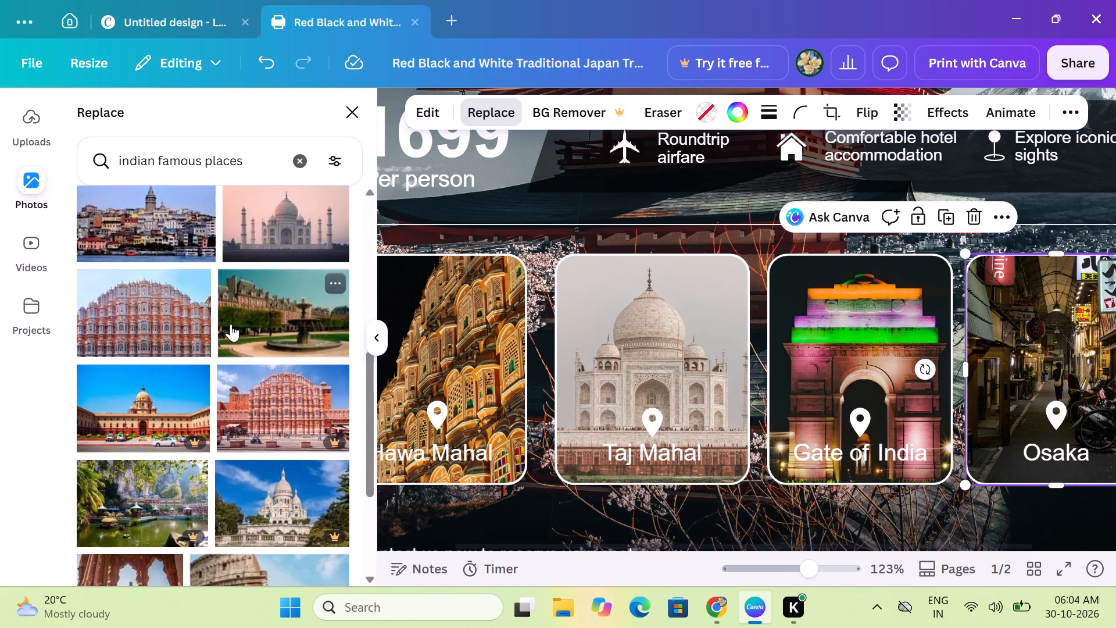
pyautogui.scroll(-3, 231, 324)
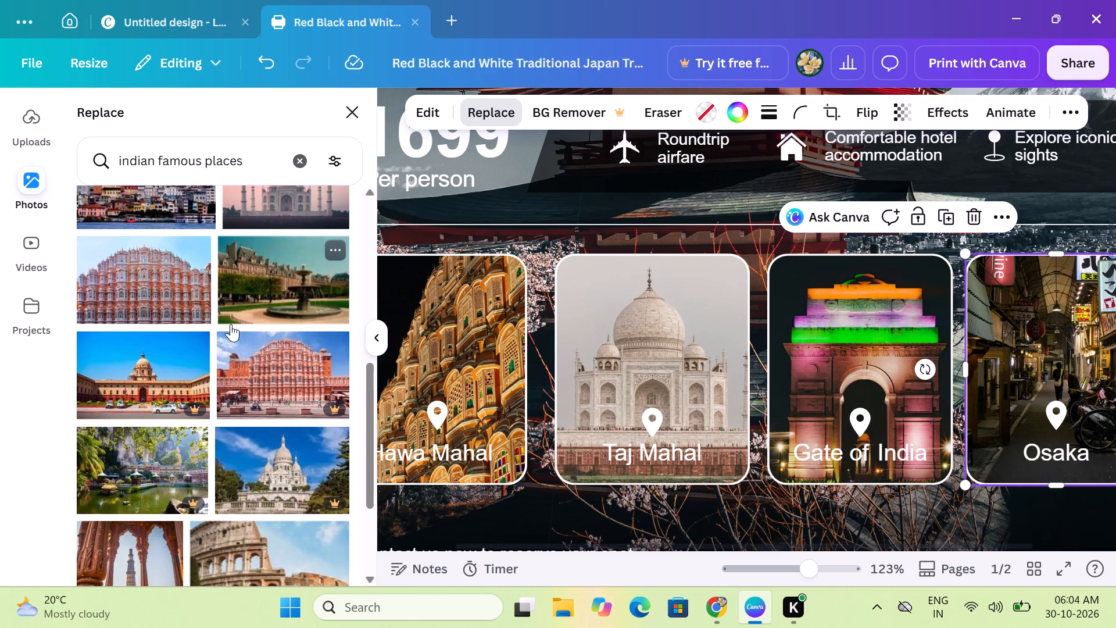
pyautogui.scroll(-3, 231, 324)
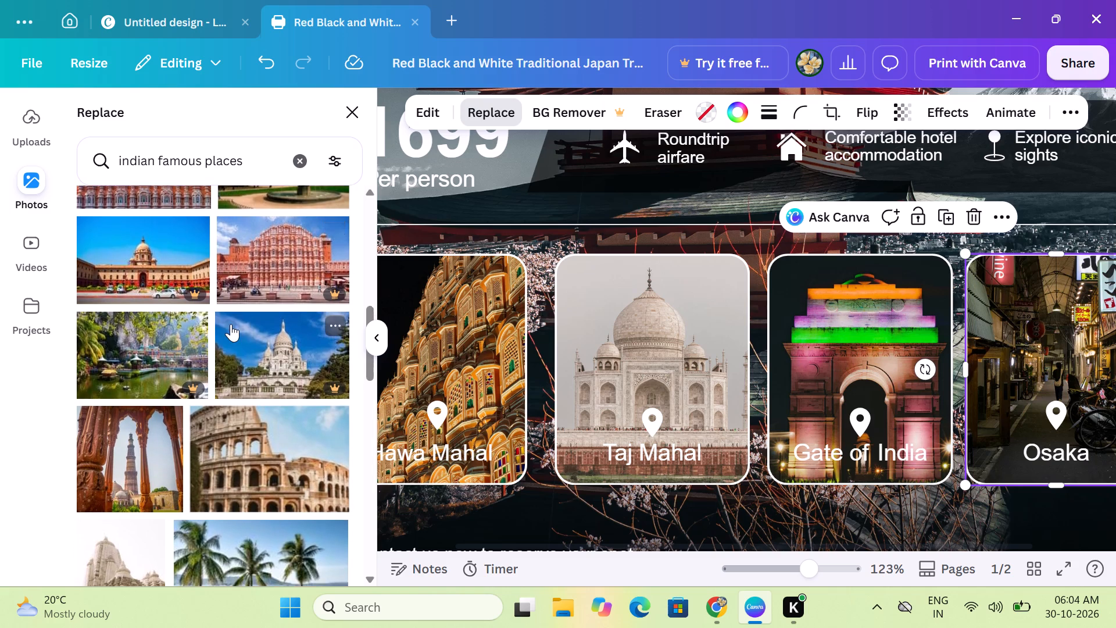
pyautogui.scroll(-4, 231, 324)
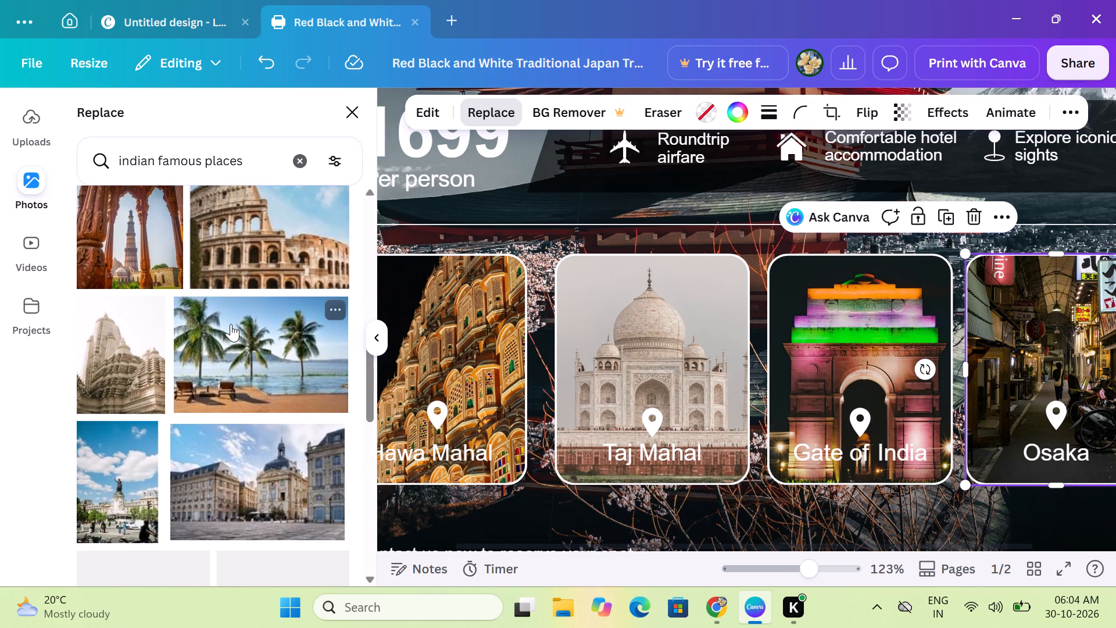
pyautogui.scroll(-3, 231, 324)
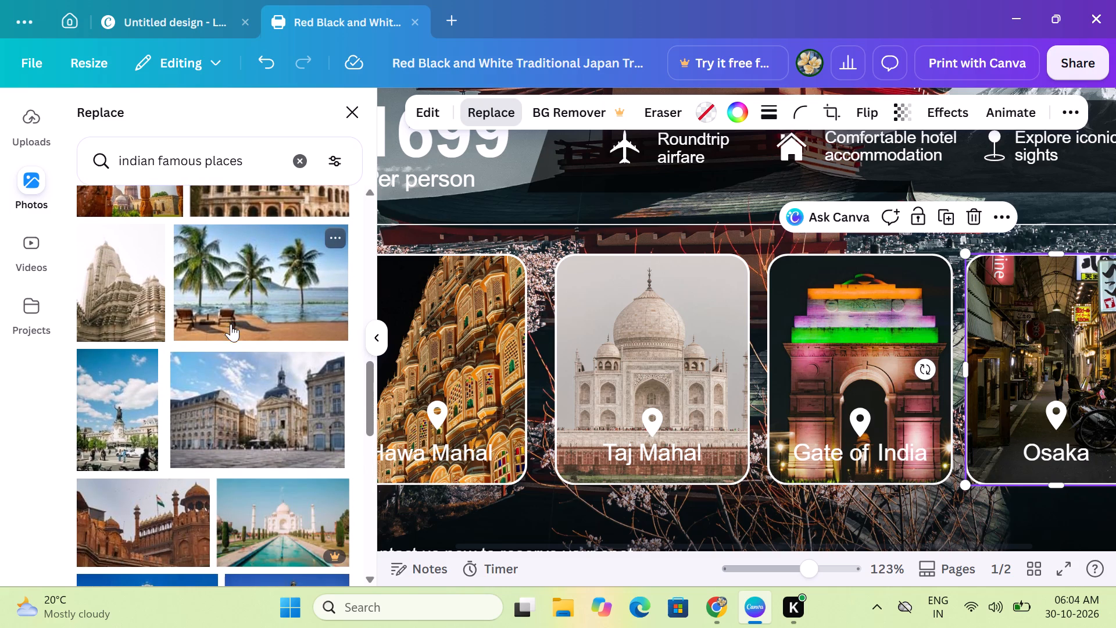
pyautogui.scroll(-4, 231, 324)
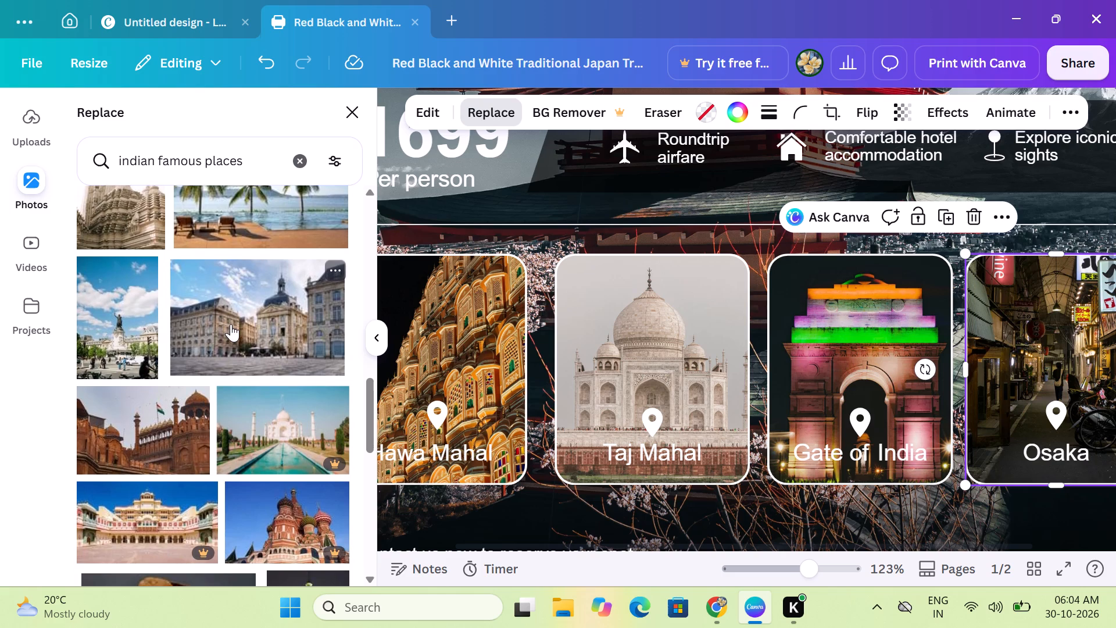
pyautogui.scroll(-4, 231, 324)
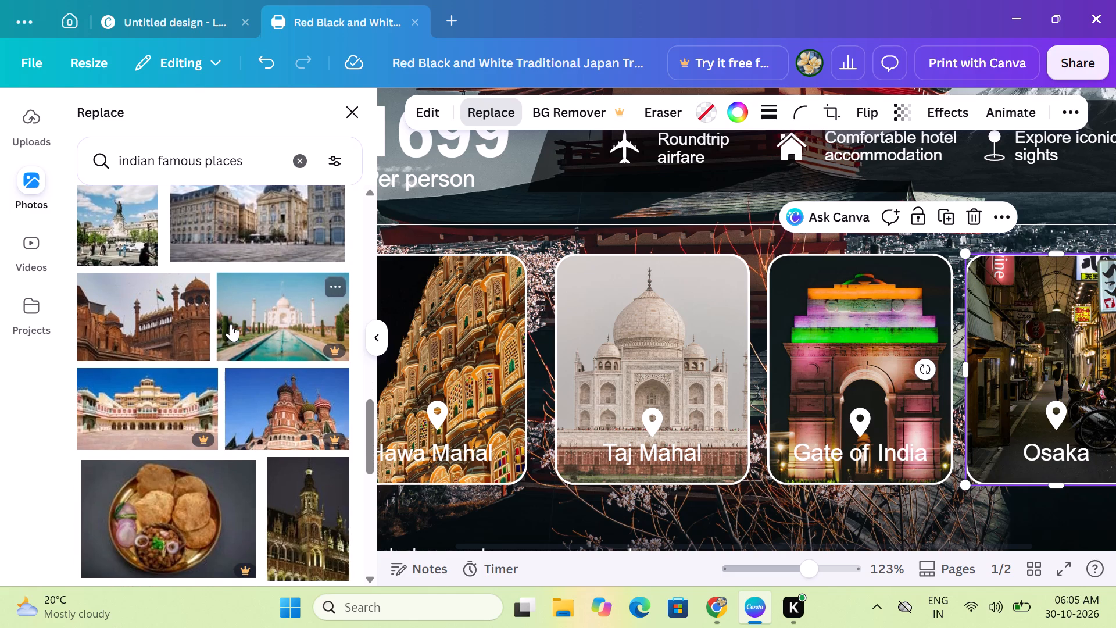
pyautogui.scroll(-3, 231, 324)
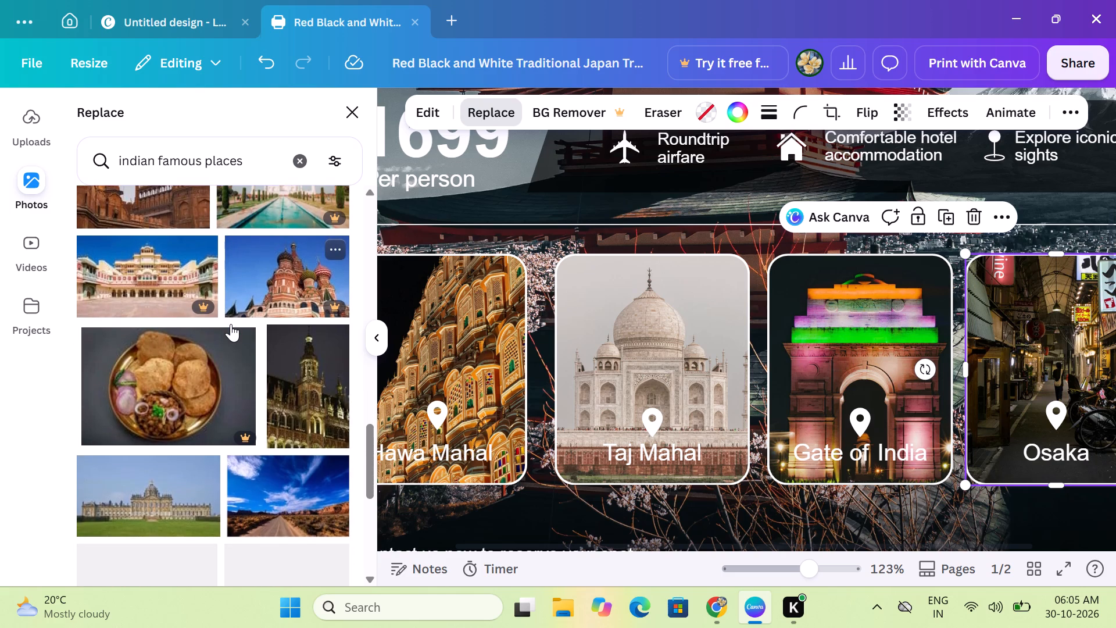
pyautogui.scroll(-3, 231, 324)
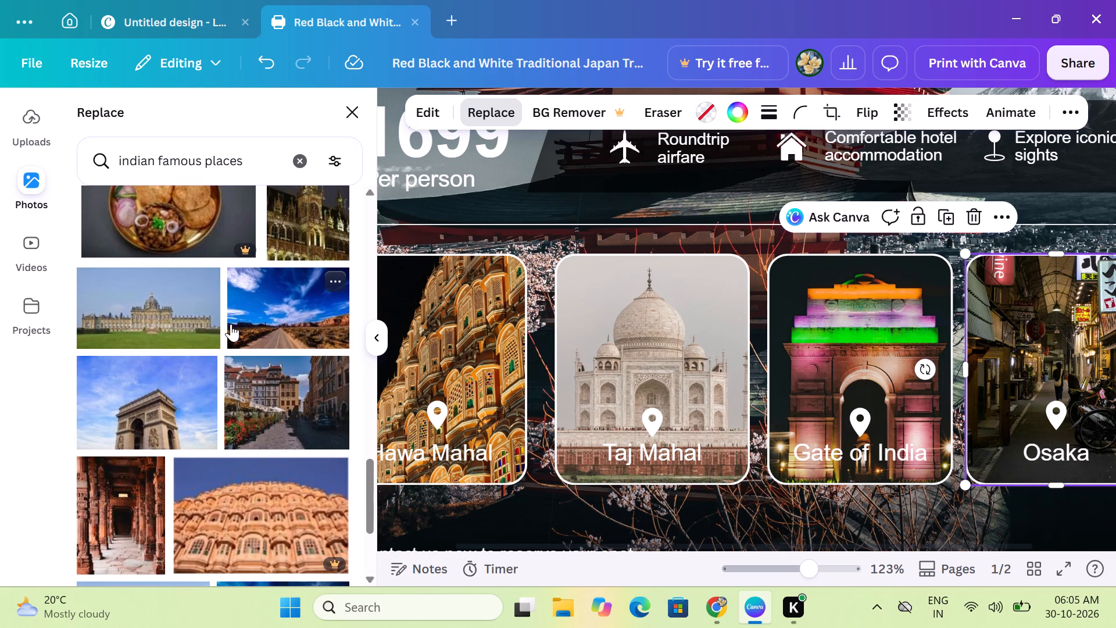
pyautogui.scroll(-3, 231, 324)
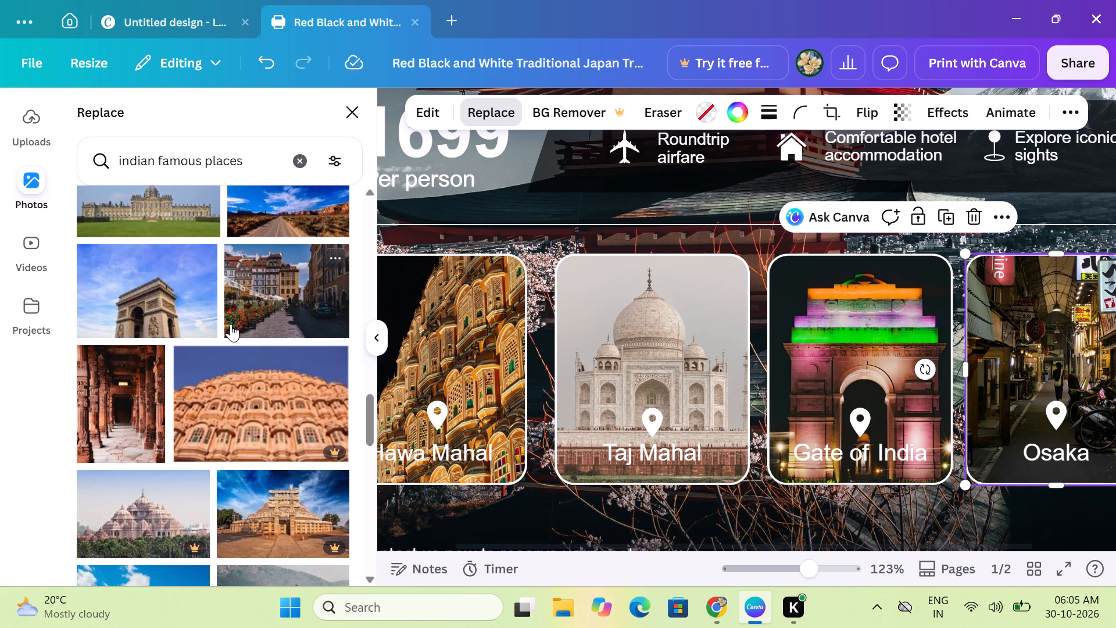
pyautogui.scroll(-4, 231, 324)
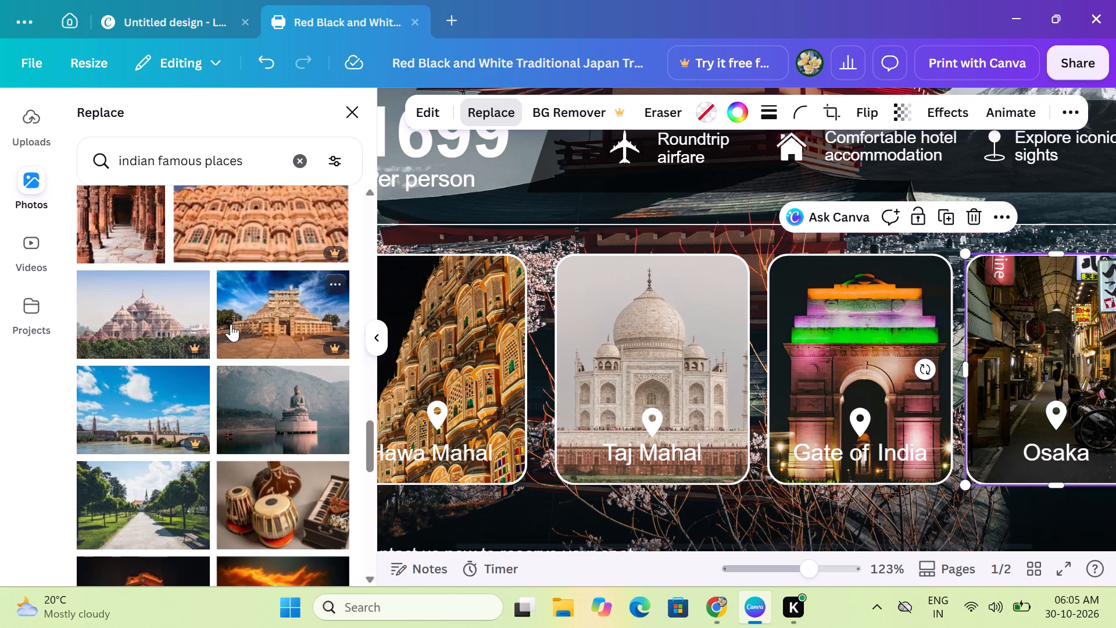
pyautogui.scroll(-4, 231, 324)
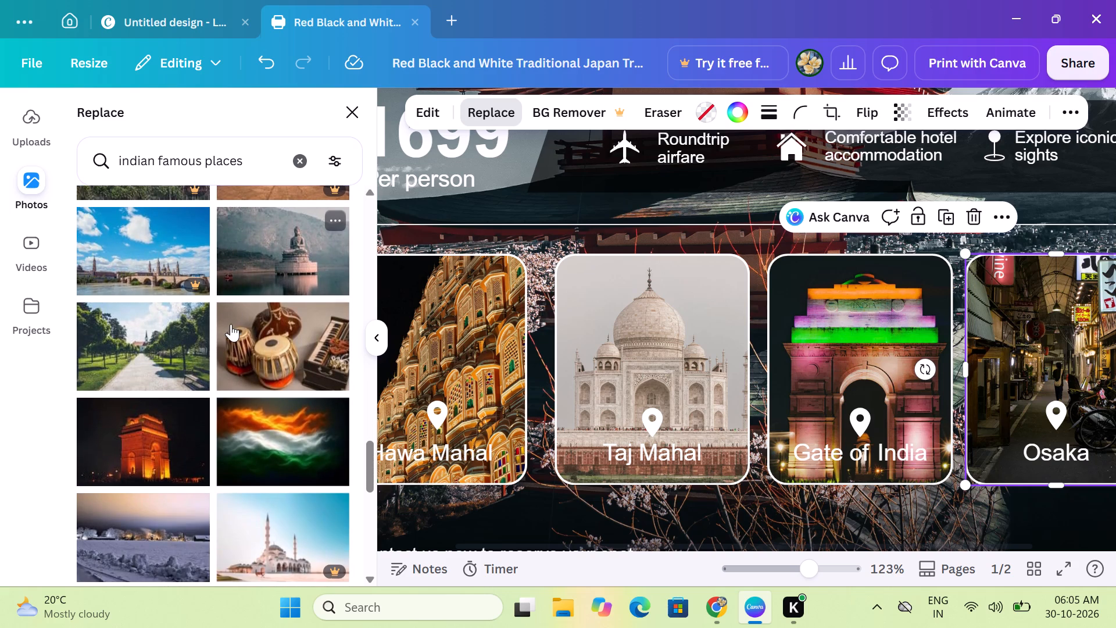
pyautogui.scroll(-4, 231, 324)
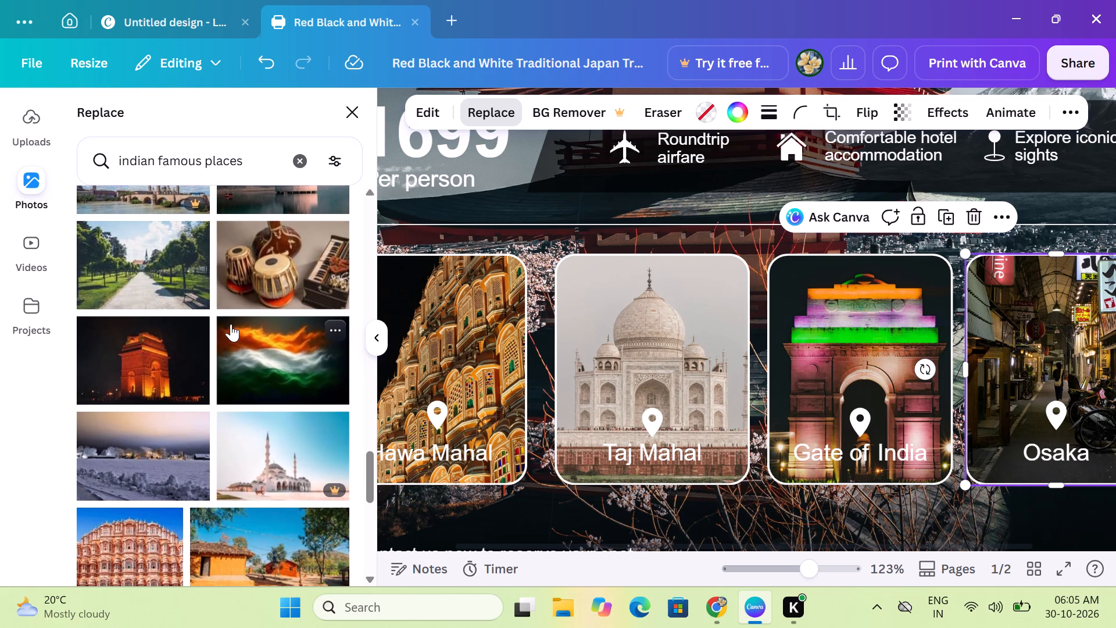
pyautogui.scroll(-4, 231, 324)
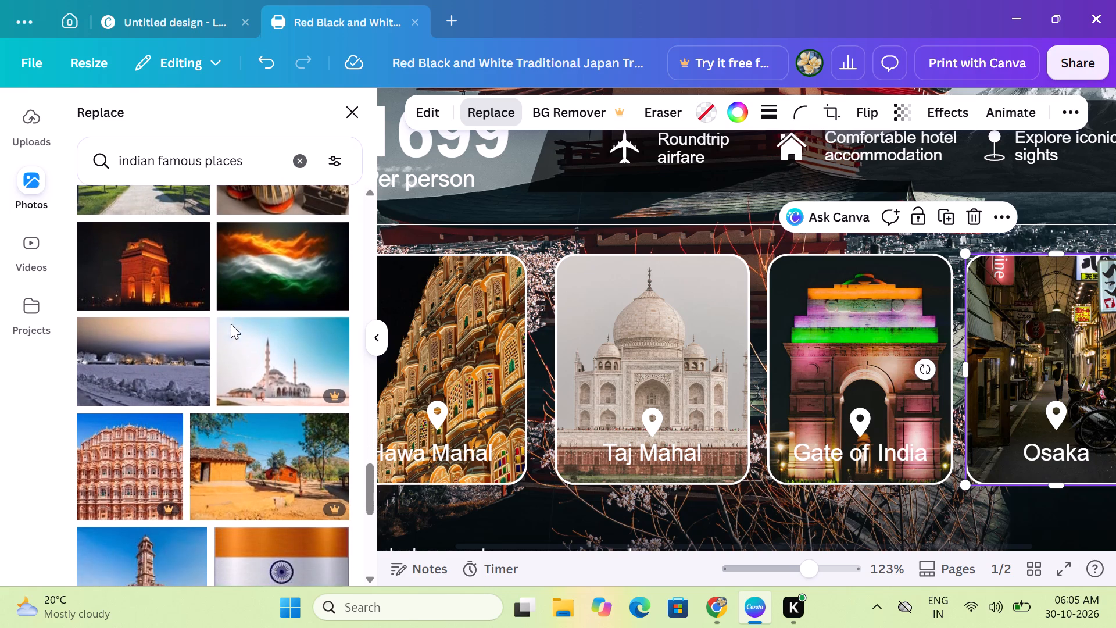
pyautogui.scroll(-4, 231, 324)
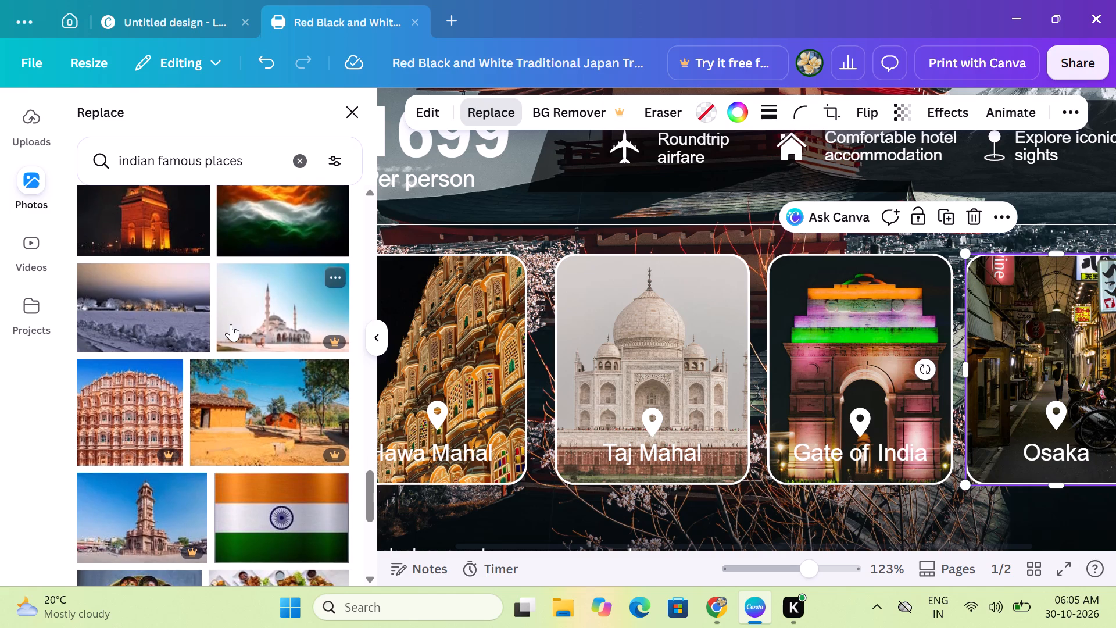
pyautogui.scroll(-4, 231, 324)
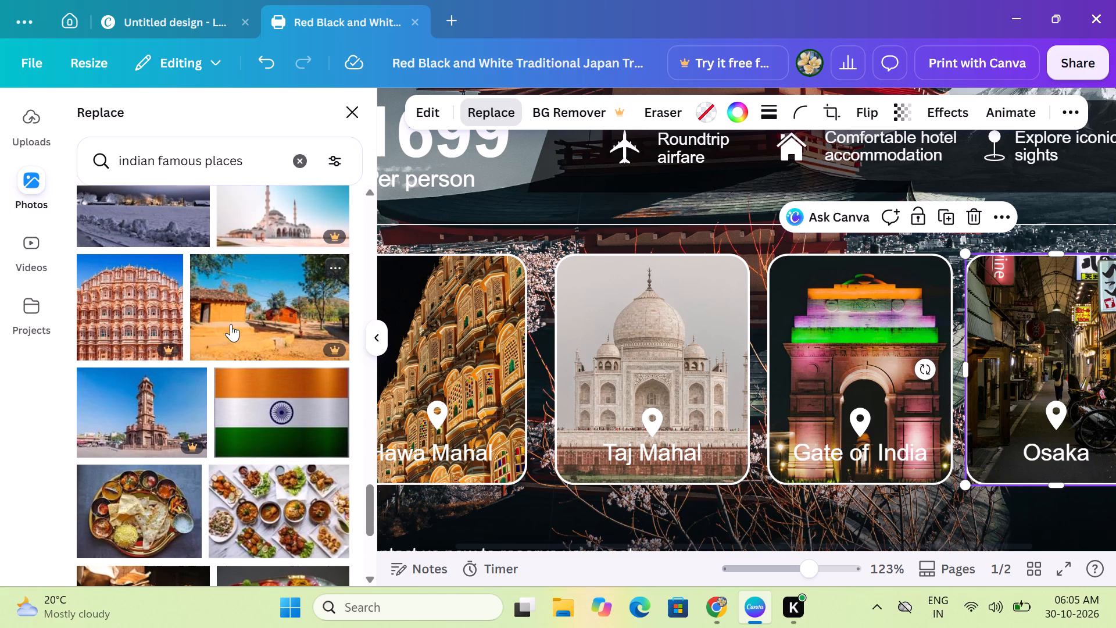
pyautogui.scroll(-3, 231, 324)
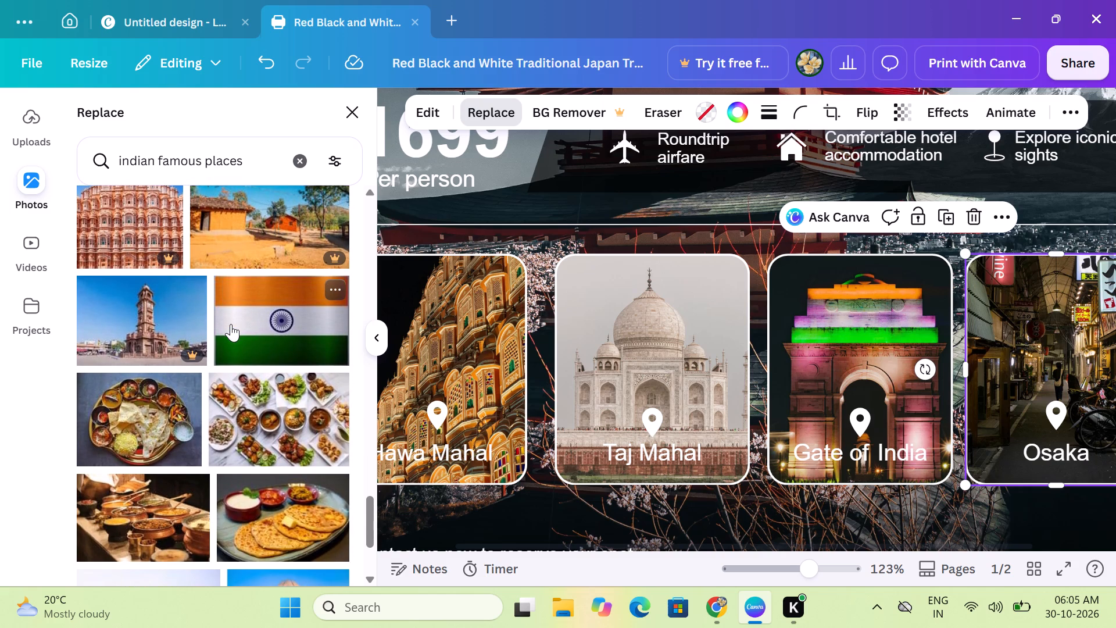
pyautogui.scroll(-4, 231, 324)
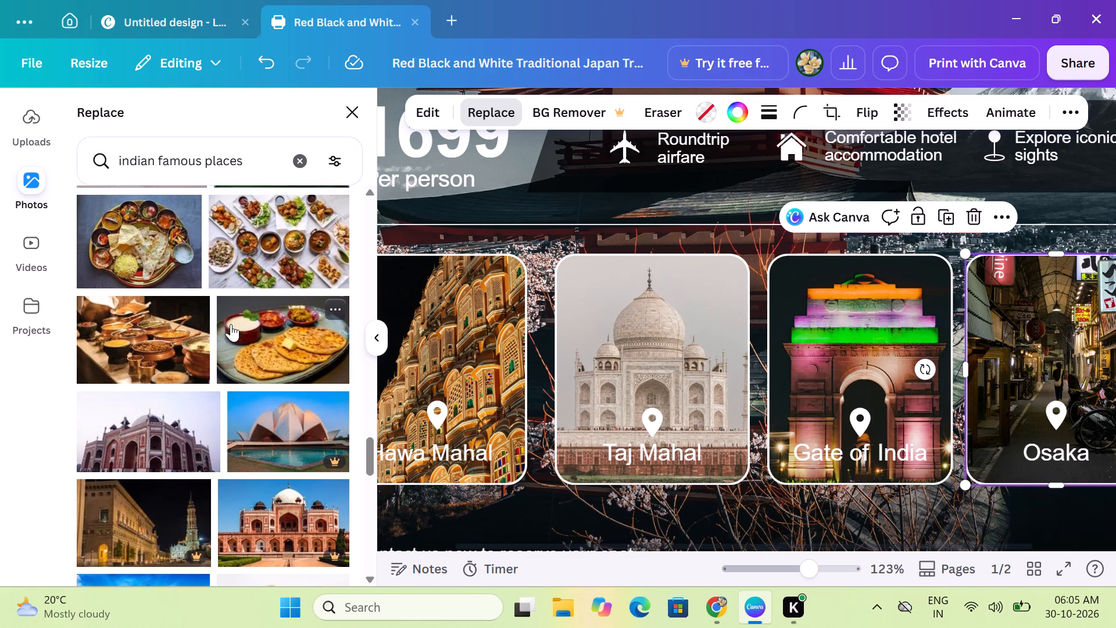
pyautogui.scroll(-4, 231, 324)
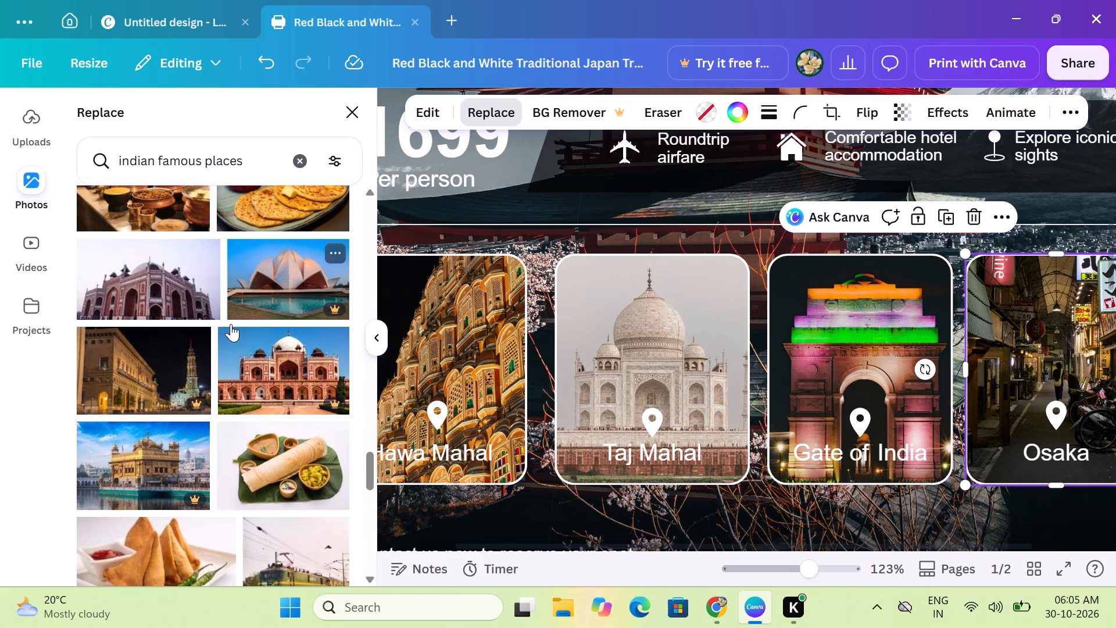
pyautogui.scroll(-4, 231, 324)
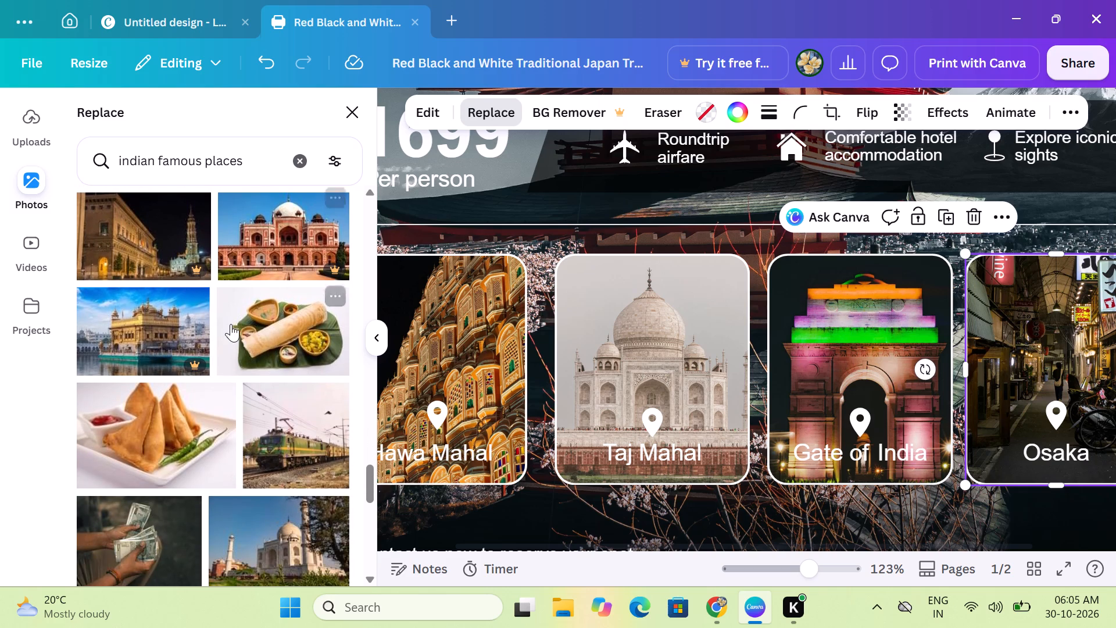
pyautogui.scroll(-1, 231, 324)
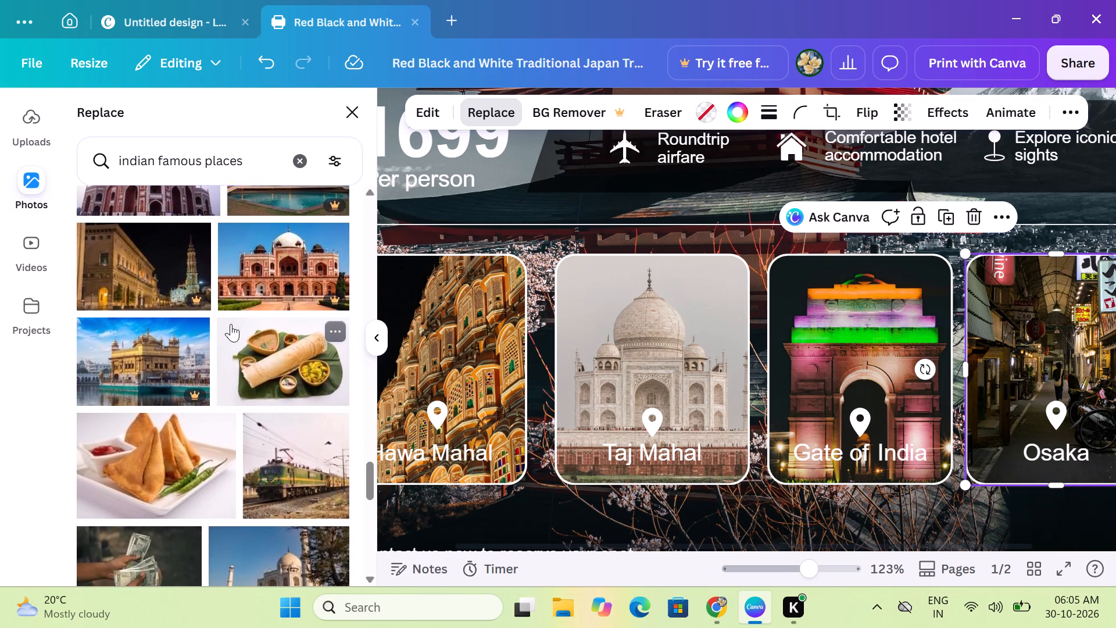
pyautogui.scroll(-4, 231, 324)
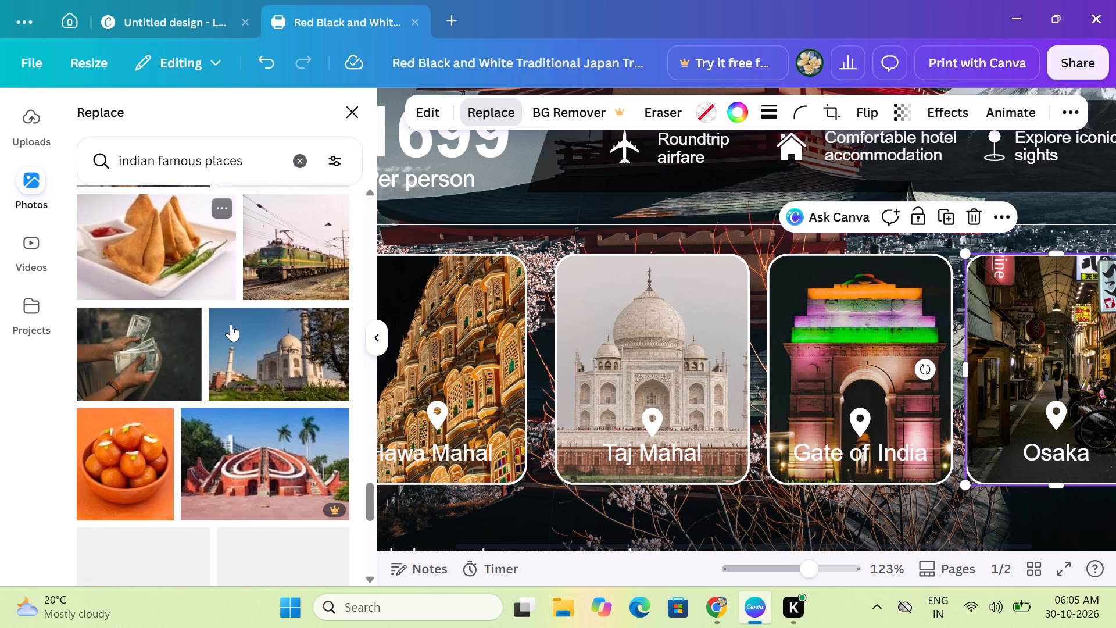
pyautogui.scroll(-2, 231, 324)
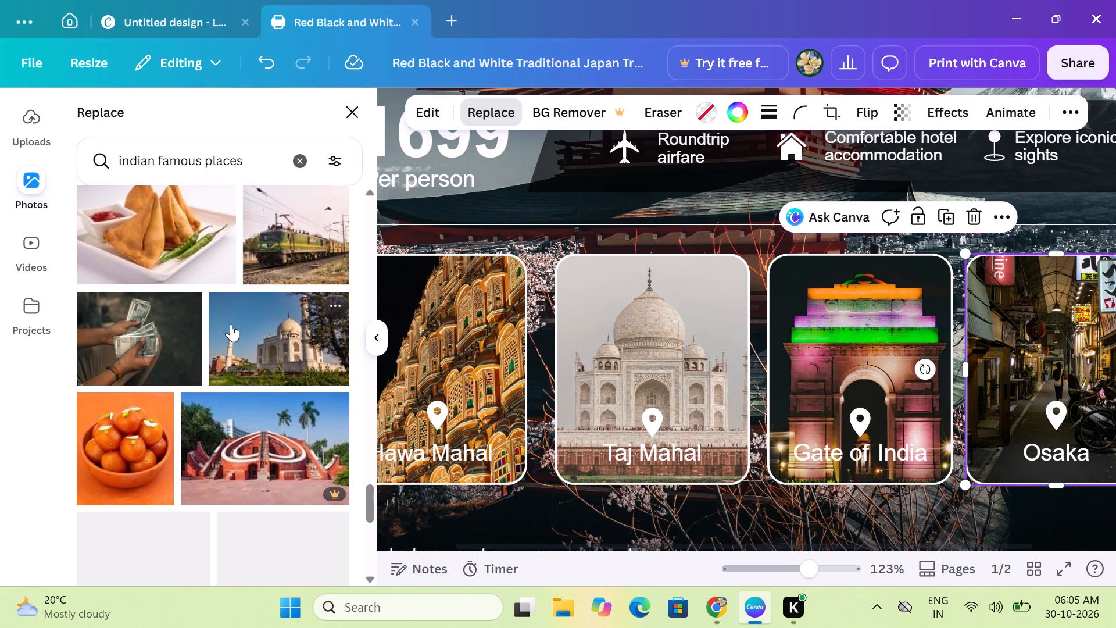
pyautogui.scroll(-4, 231, 324)
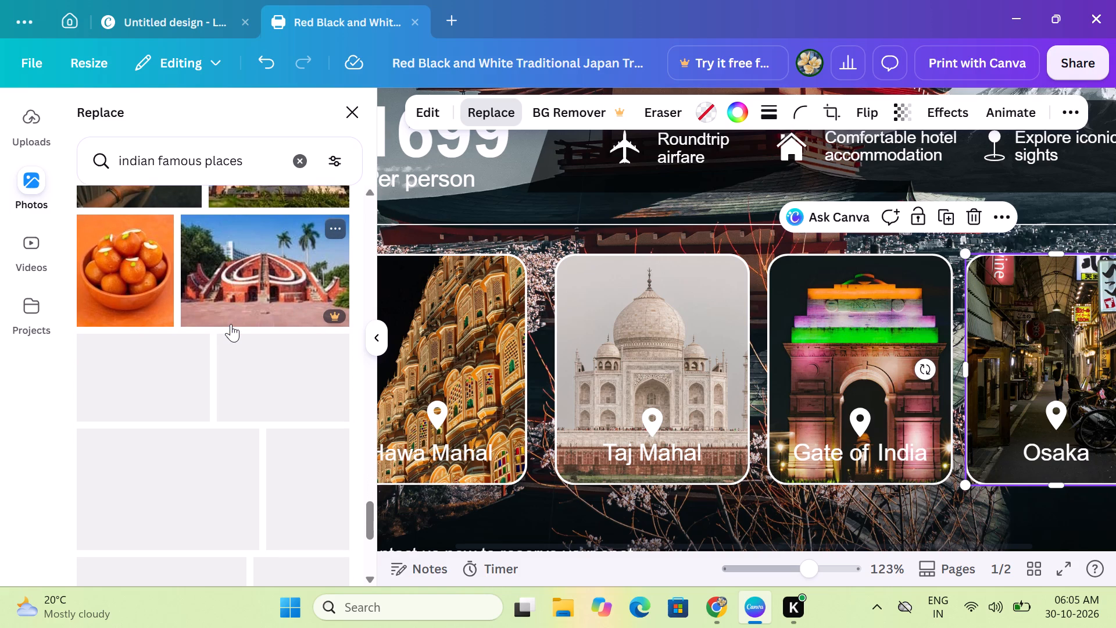
pyautogui.scroll(-3, 231, 324)
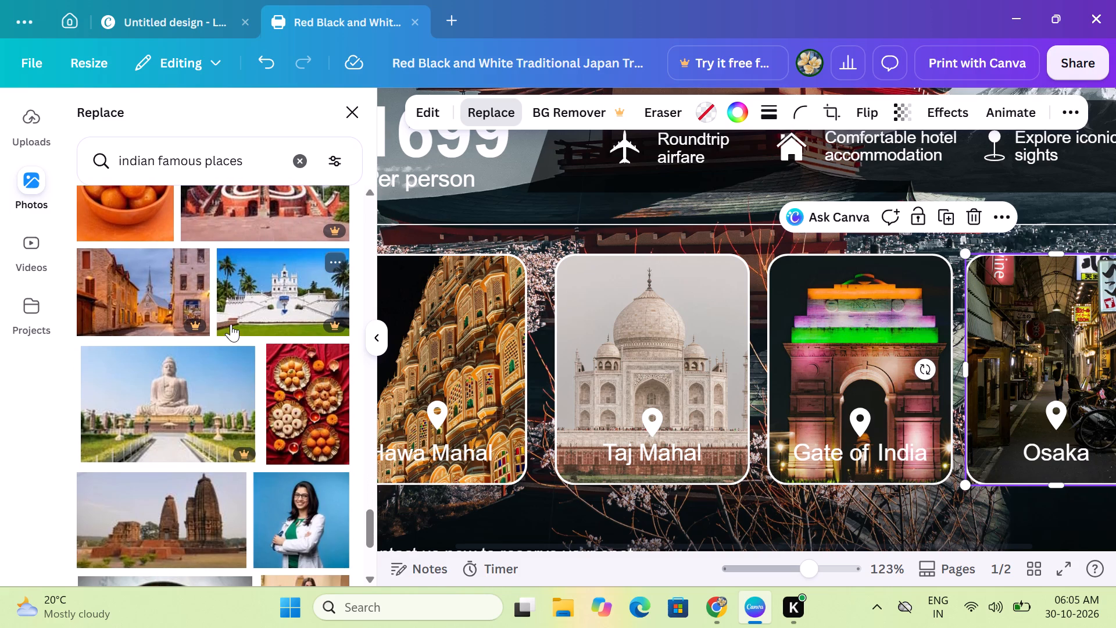
pyautogui.scroll(-4, 231, 324)
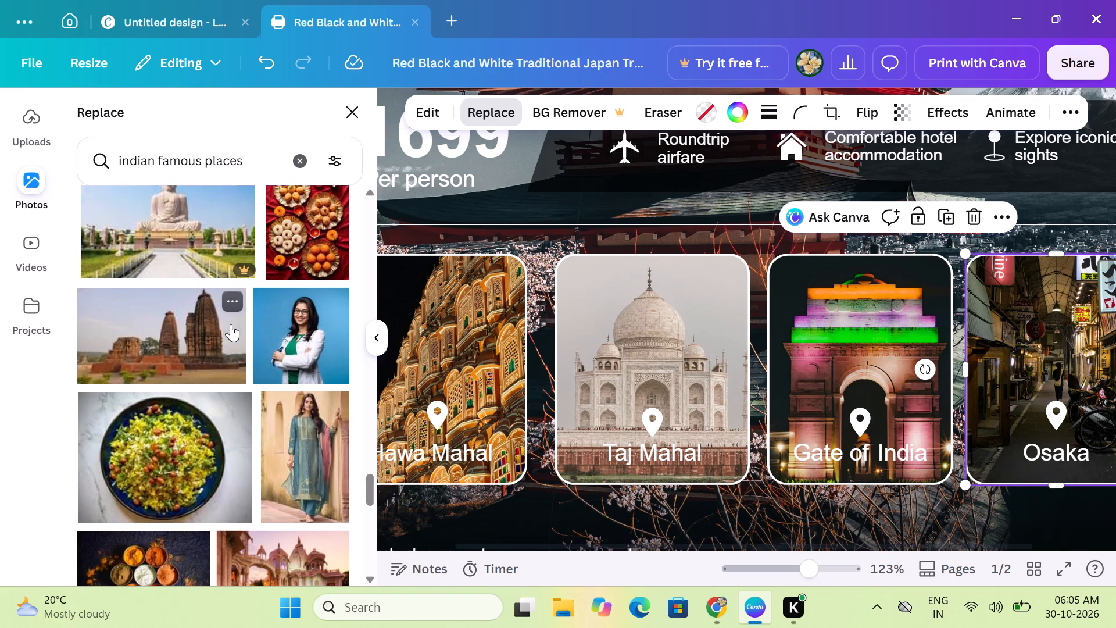
pyautogui.scroll(-4, 231, 324)
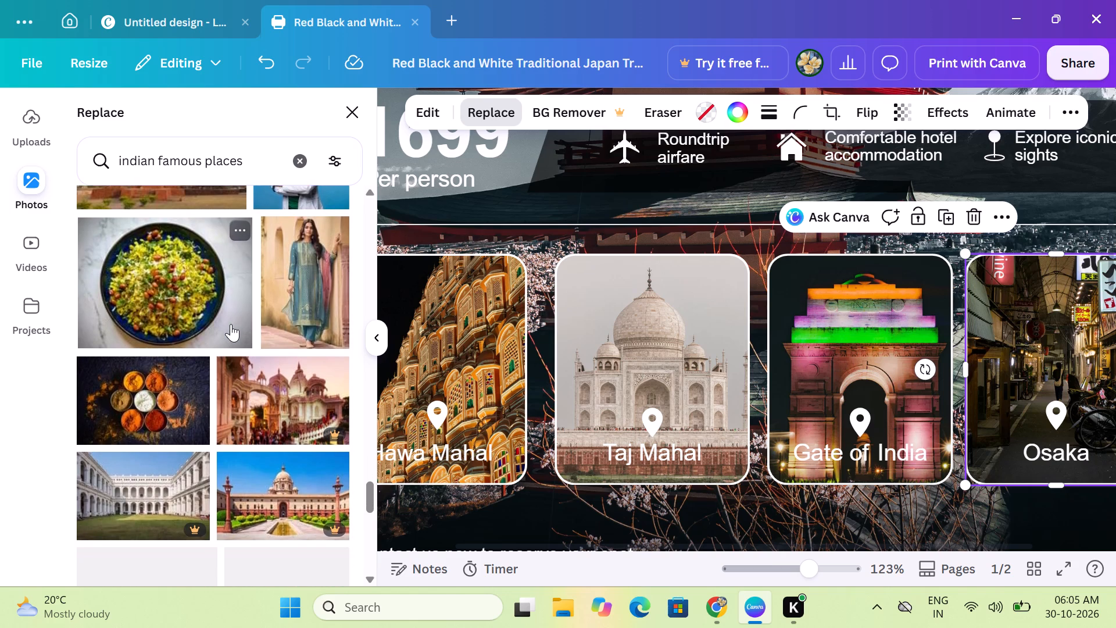
pyautogui.scroll(-4, 231, 324)
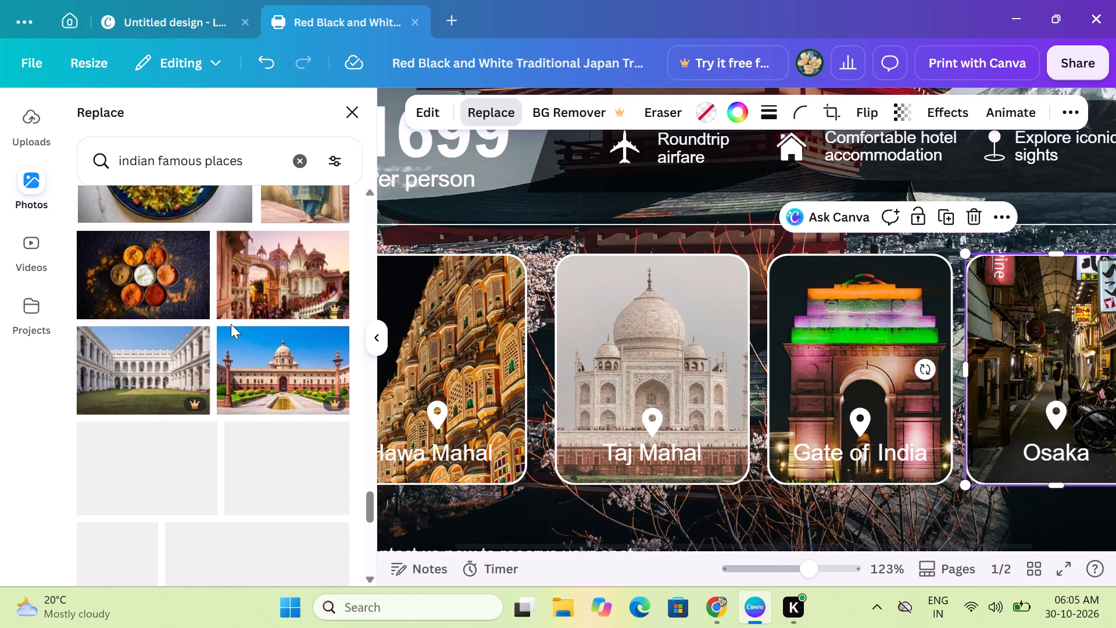
pyautogui.scroll(-4, 231, 324)
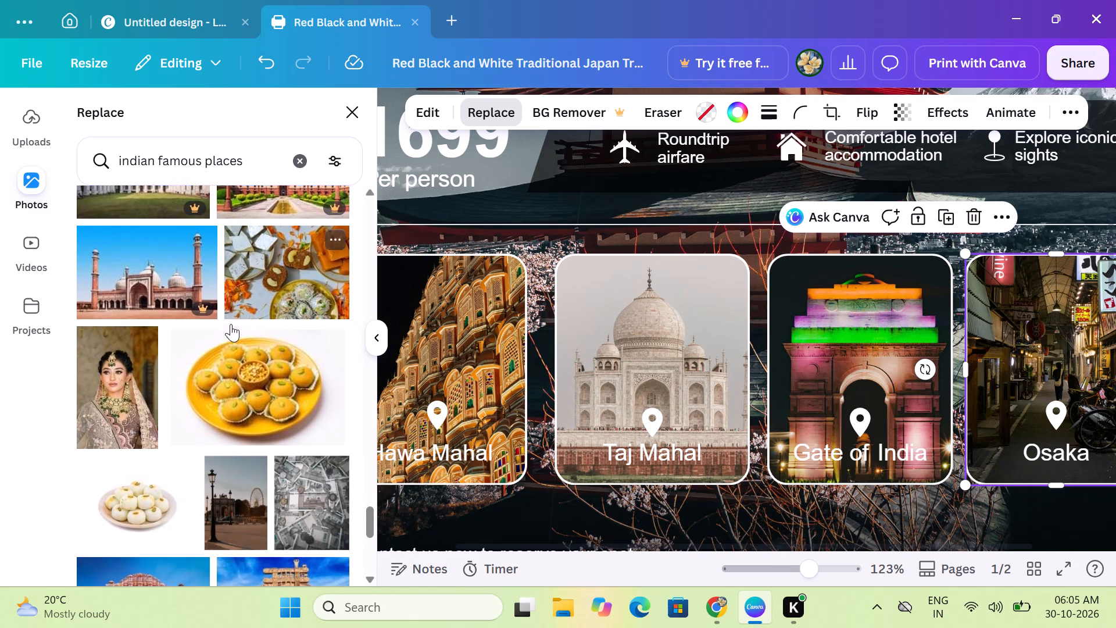
# Look further through the "indian famous places" photo results for a landmark picture to replace the Osaka card's photo.
pyautogui.scroll(-3, 231, 324)
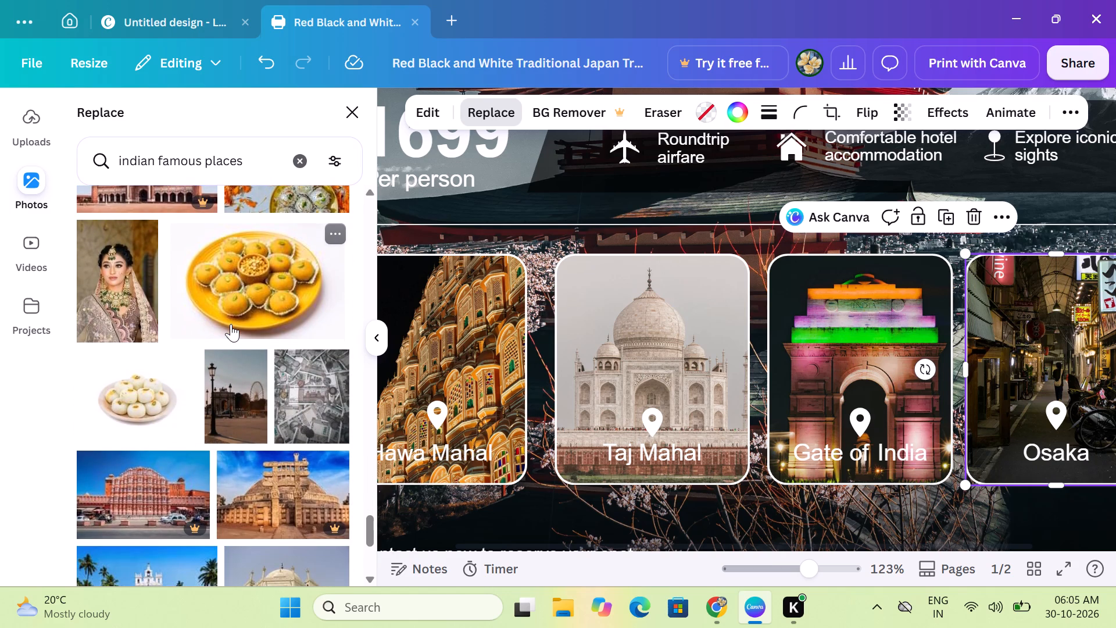
pyautogui.scroll(-4, 231, 324)
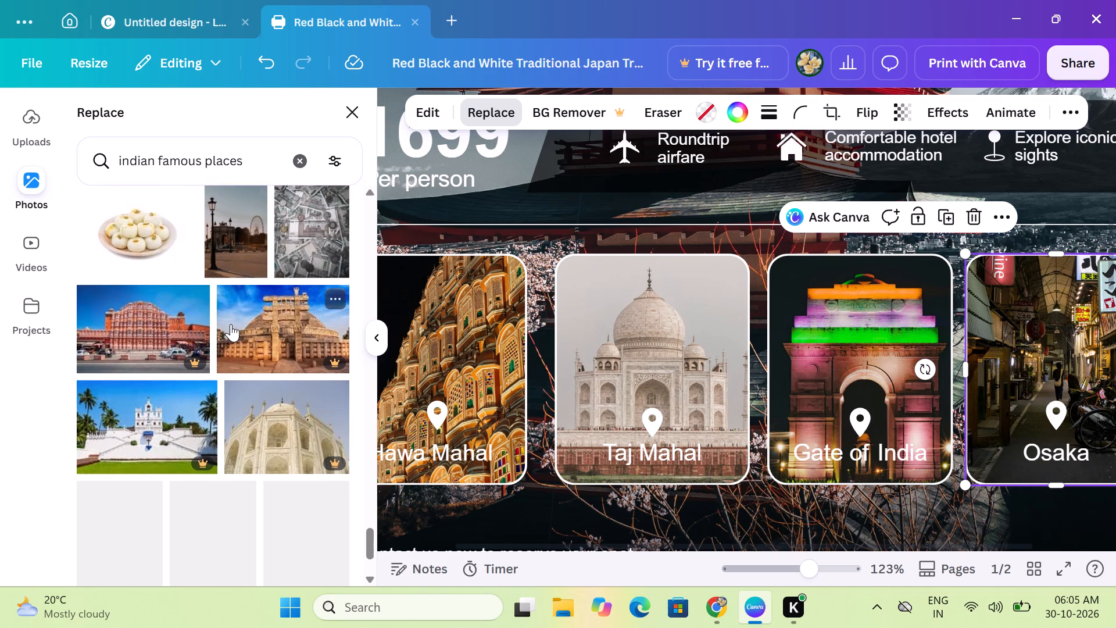
pyautogui.scroll(-4, 231, 324)
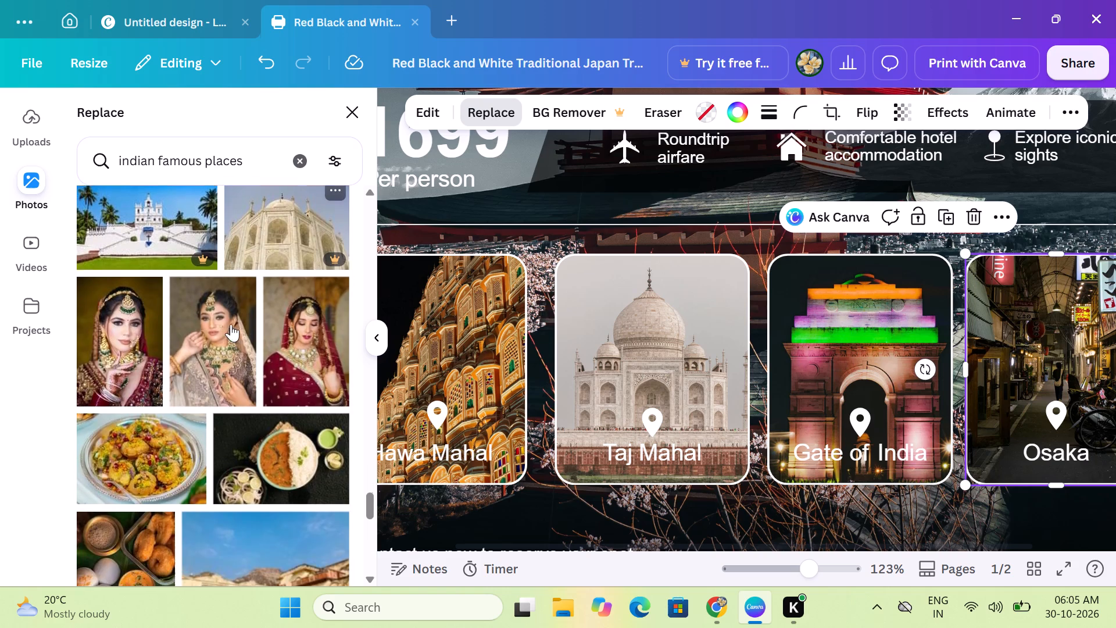
pyautogui.scroll(-3, 231, 324)
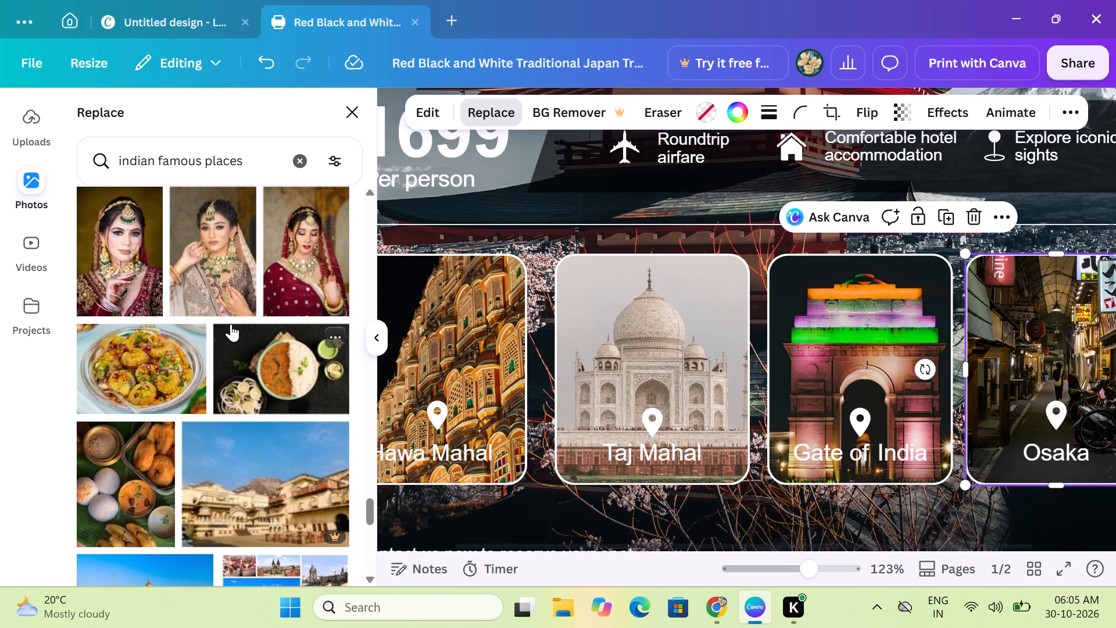
pyautogui.scroll(-2, 231, 324)
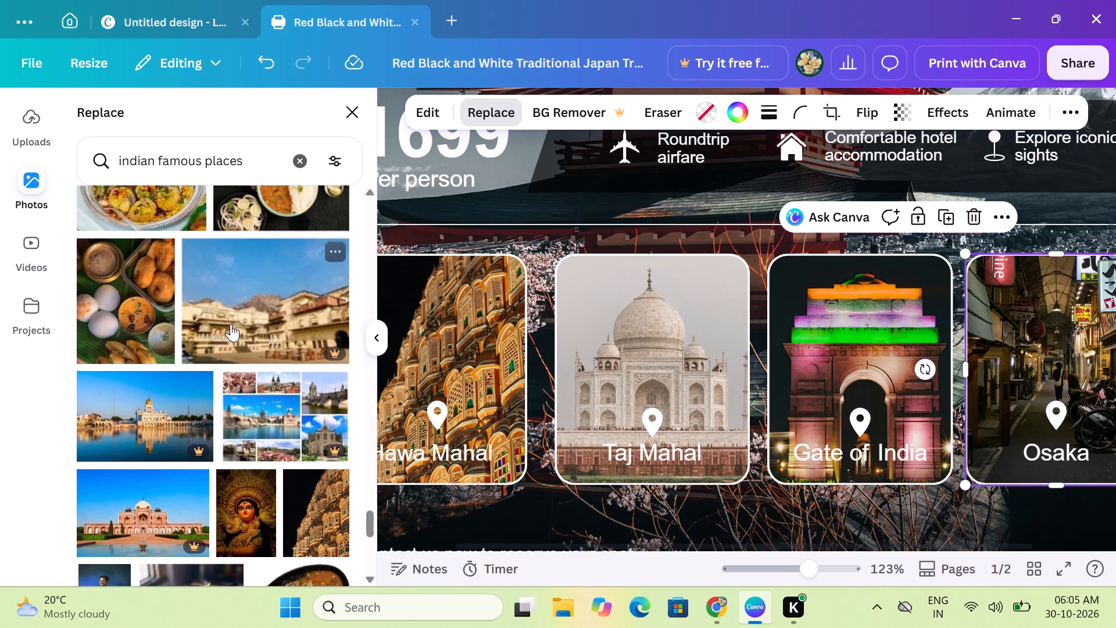
pyautogui.scroll(-3, 231, 324)
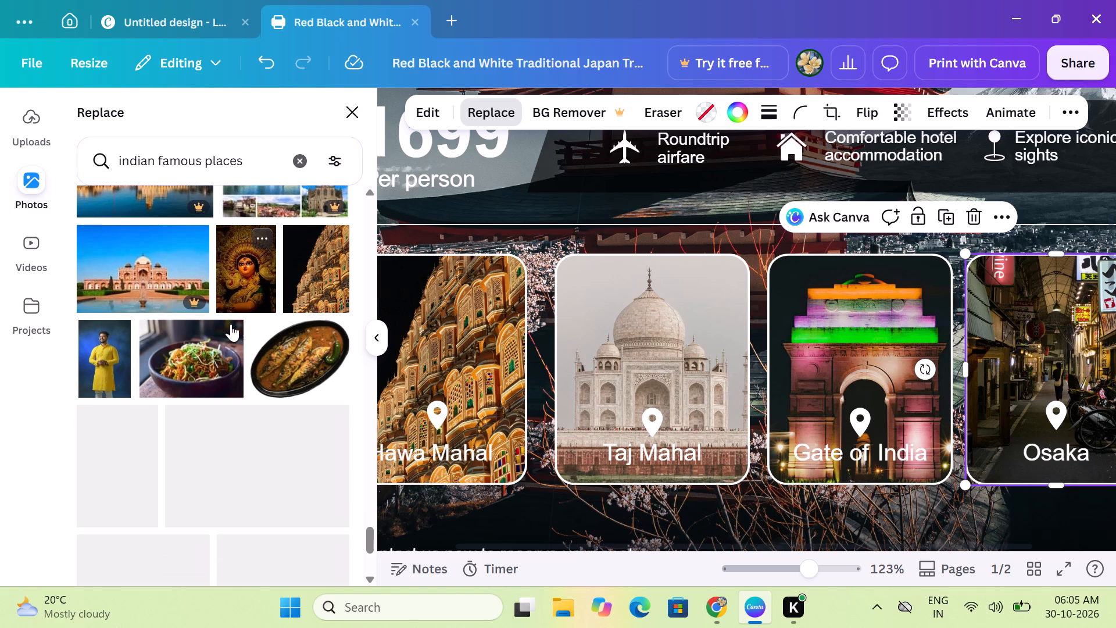
pyautogui.scroll(-5, 231, 324)
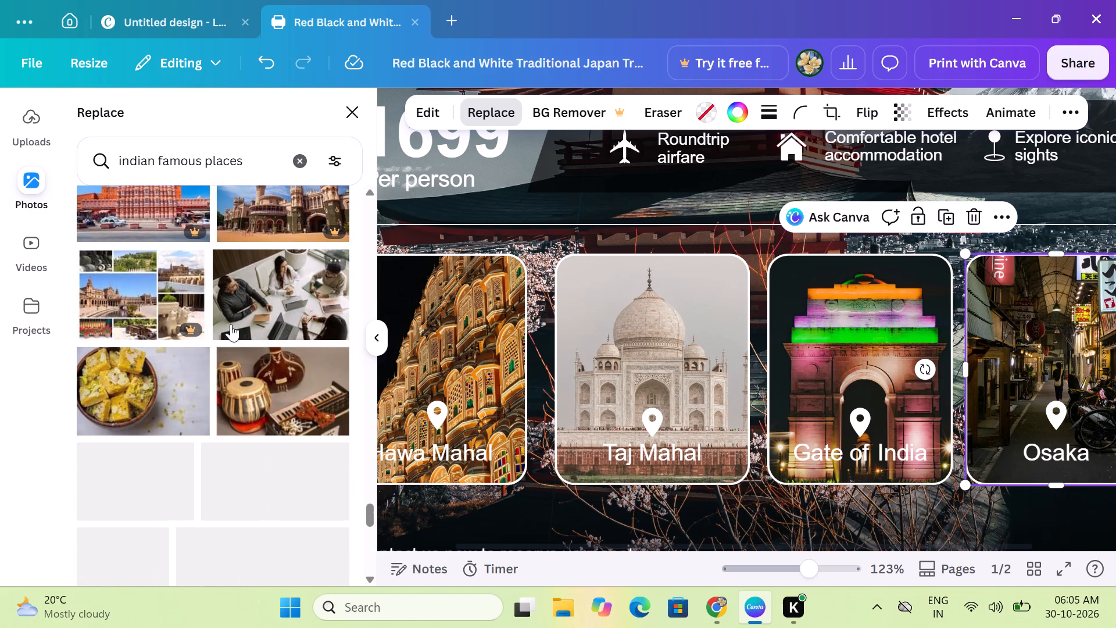
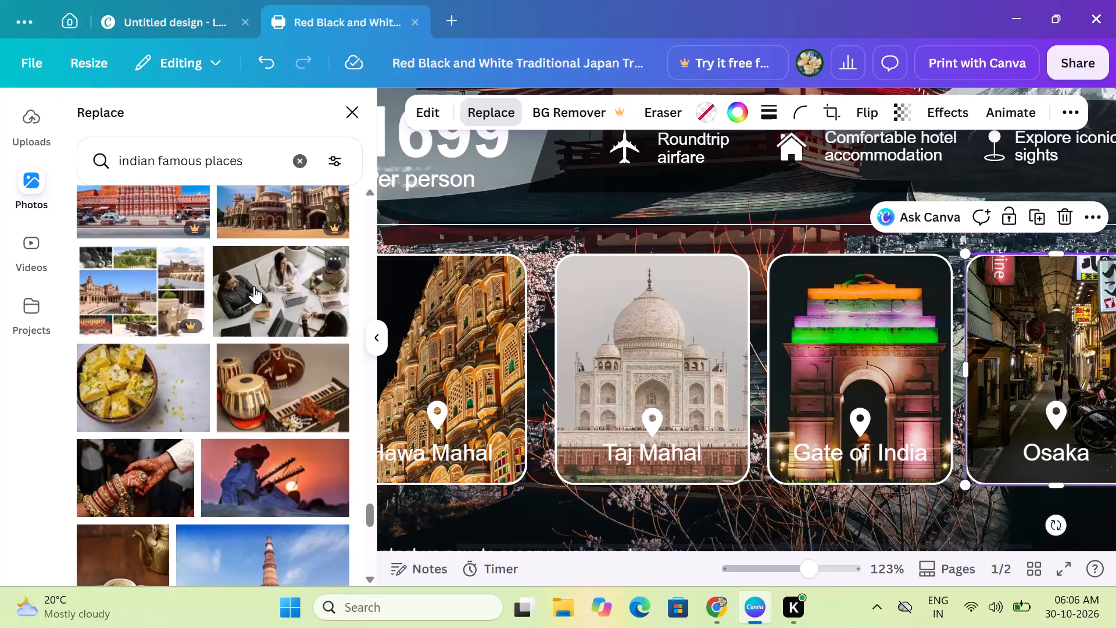
# Search the replacement photos for "golden temple" instead of "indian famous places".
pyautogui.scroll(1, 254, 286)
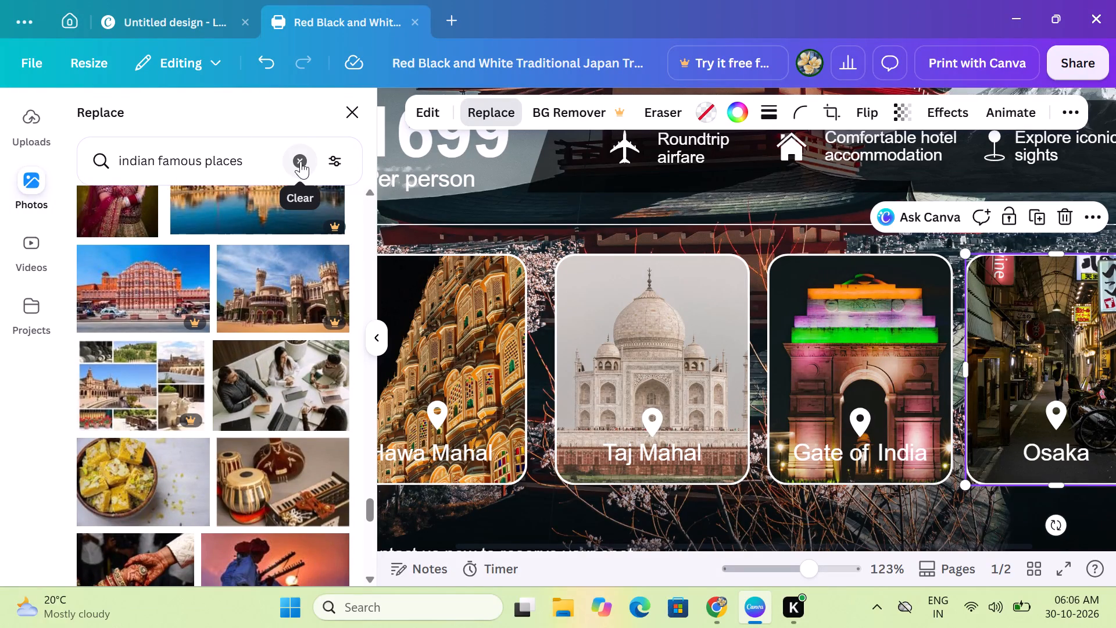
pyautogui.click(301, 161)
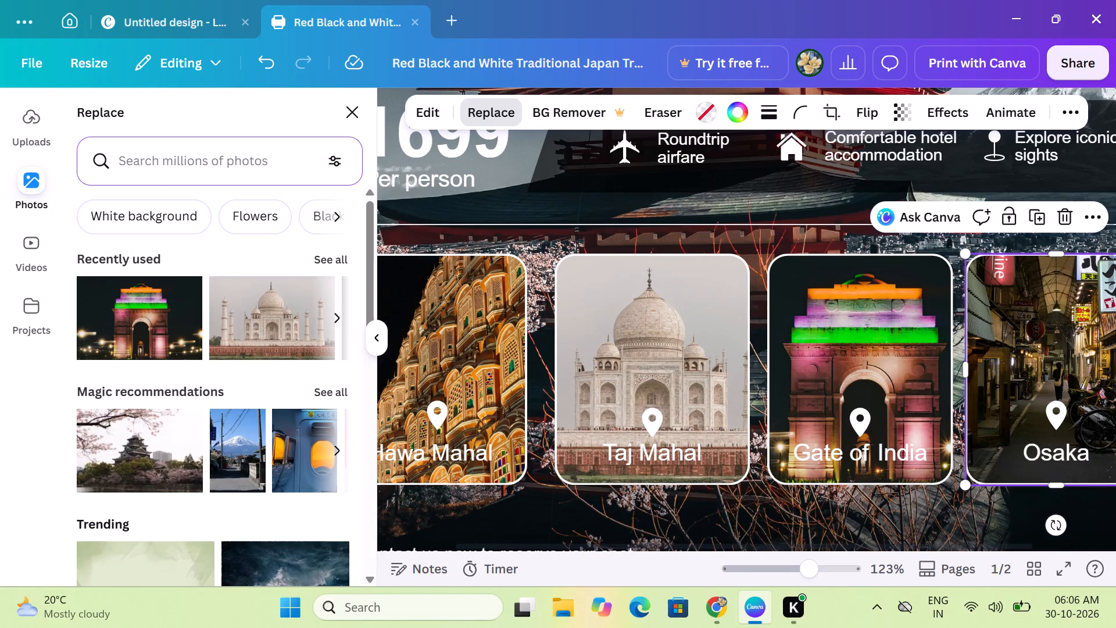
pyautogui.press('g')
pyautogui.write('olden te')
pyautogui.write('mple')
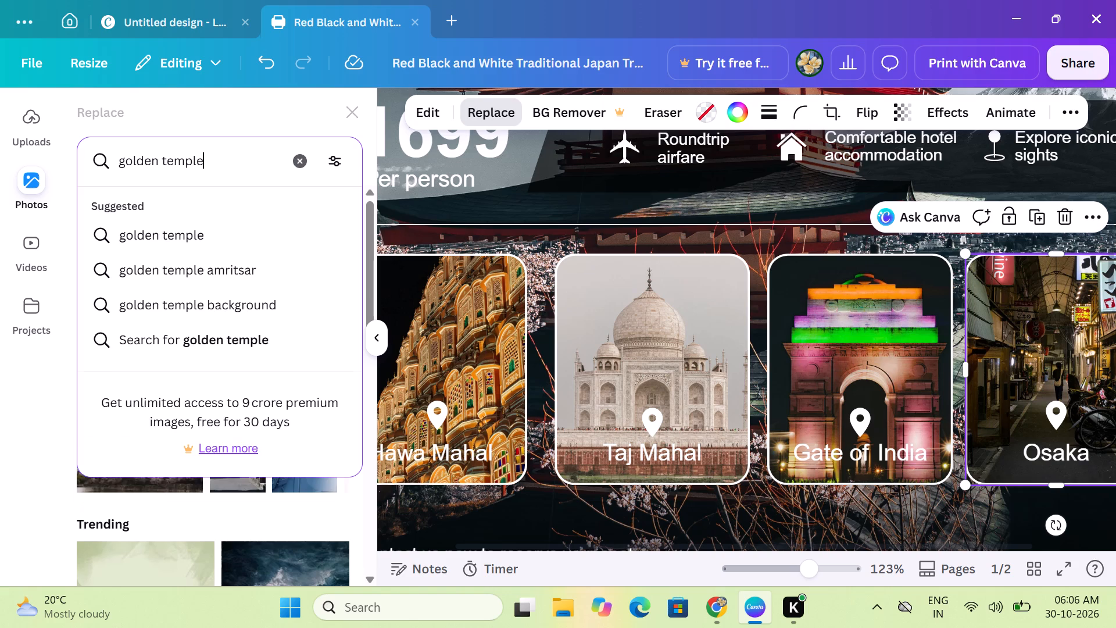
pyautogui.press('Return')
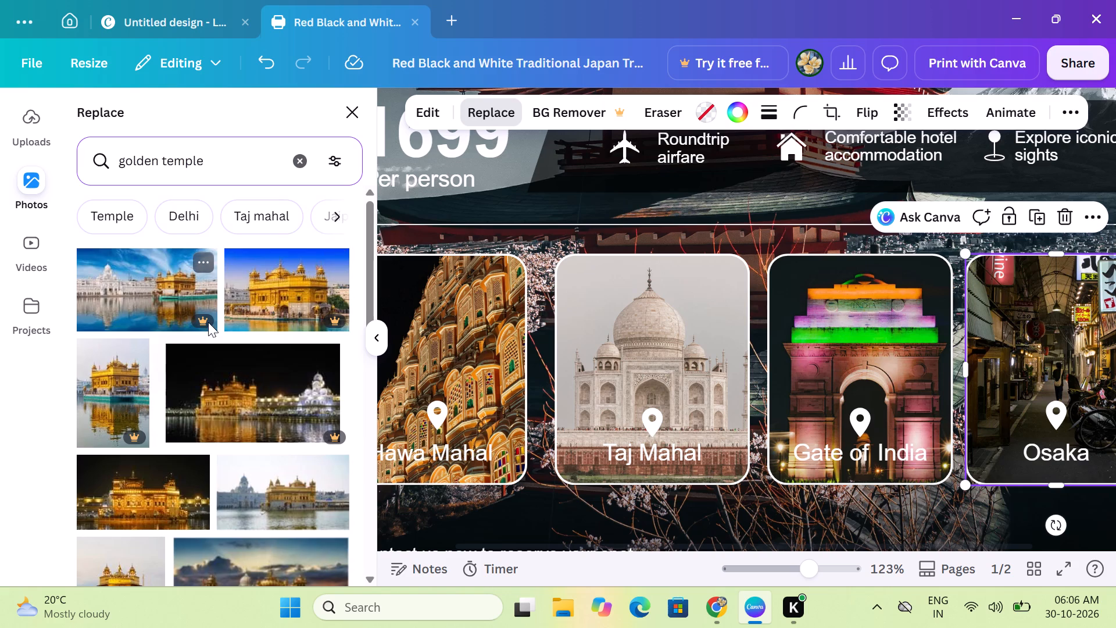
# Browse the "golden temple" photo results for a picture to replace the photo on the Osaka card.
pyautogui.scroll(-3, 208, 322)
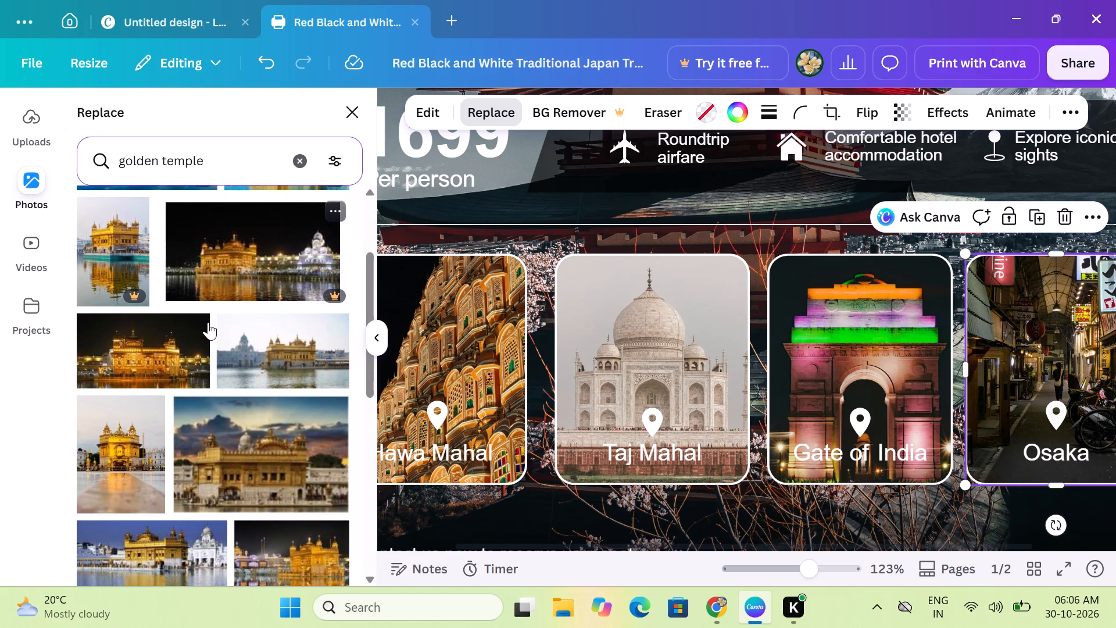
pyautogui.scroll(-3, 208, 322)
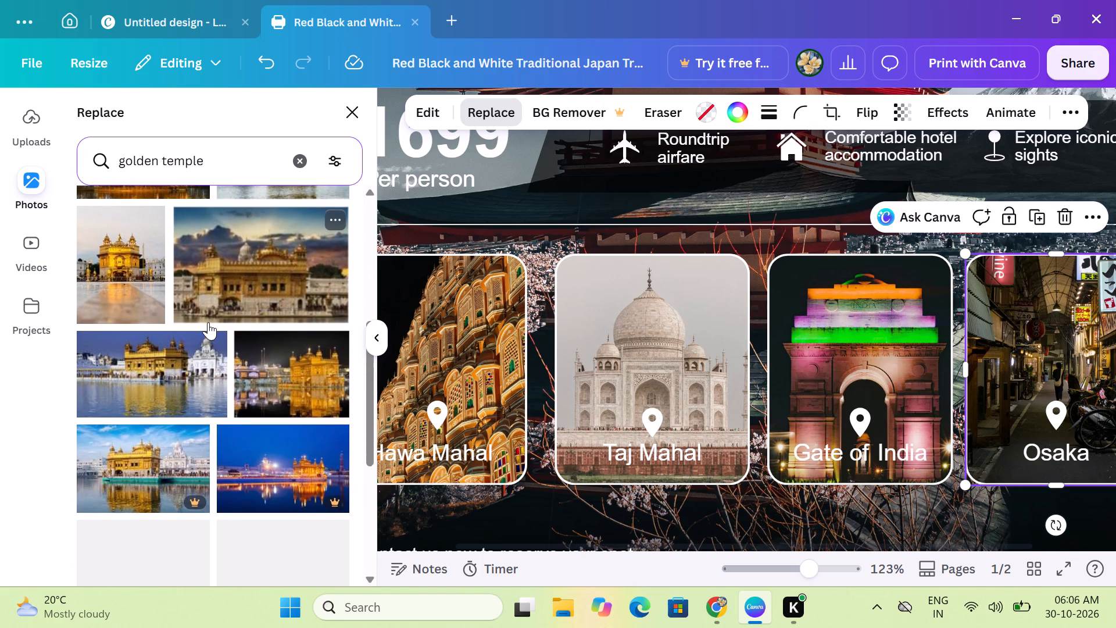
pyautogui.scroll(-3, 208, 322)
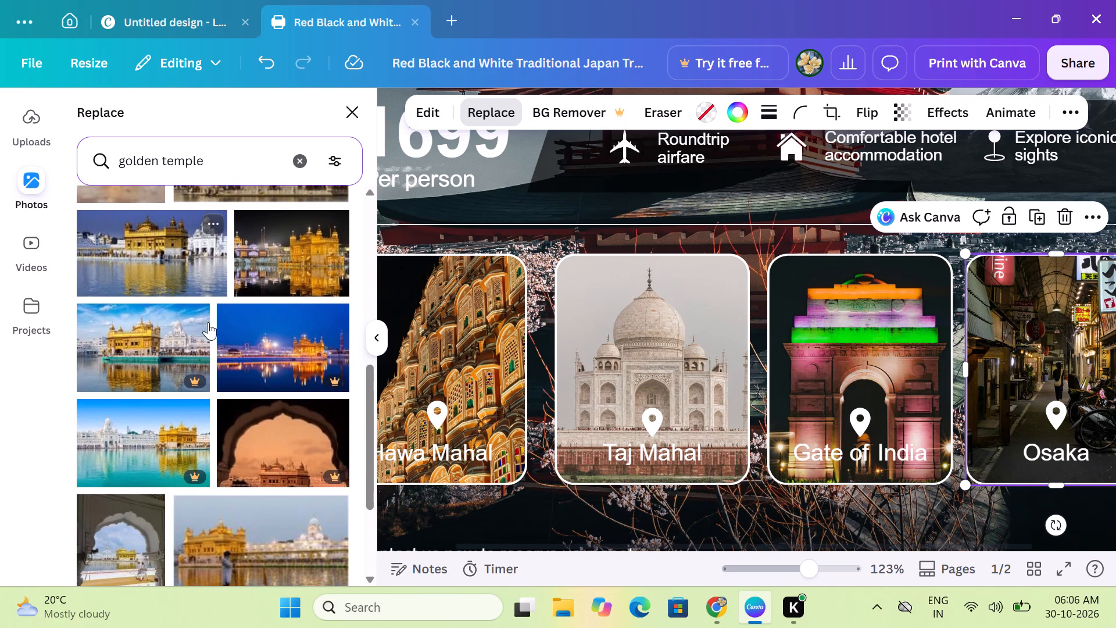
pyautogui.scroll(-3, 208, 322)
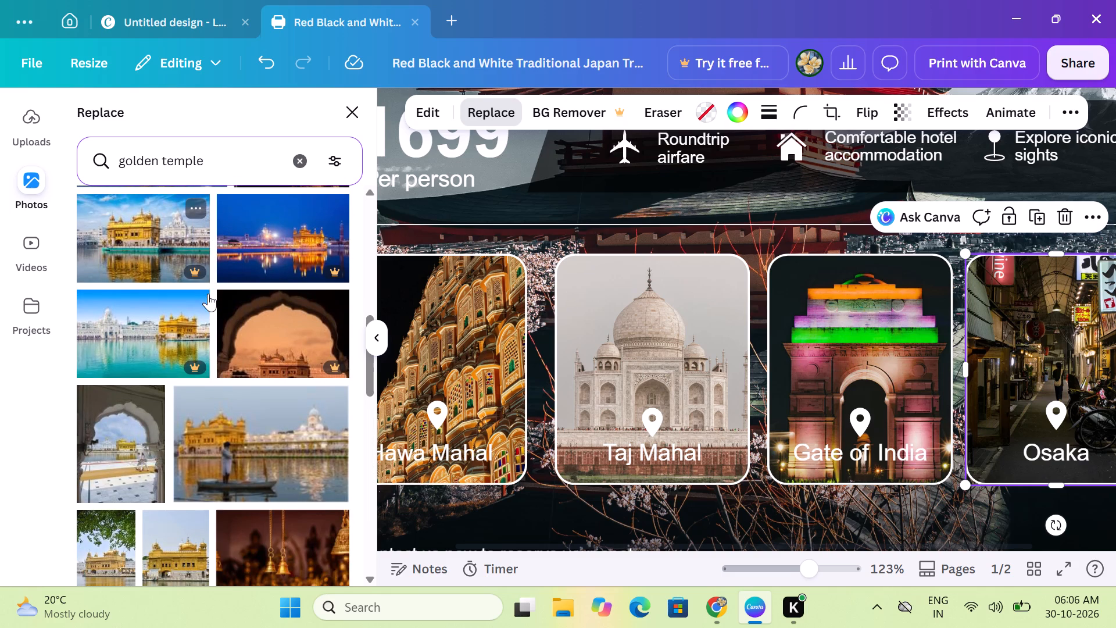
pyautogui.scroll(-3, 208, 294)
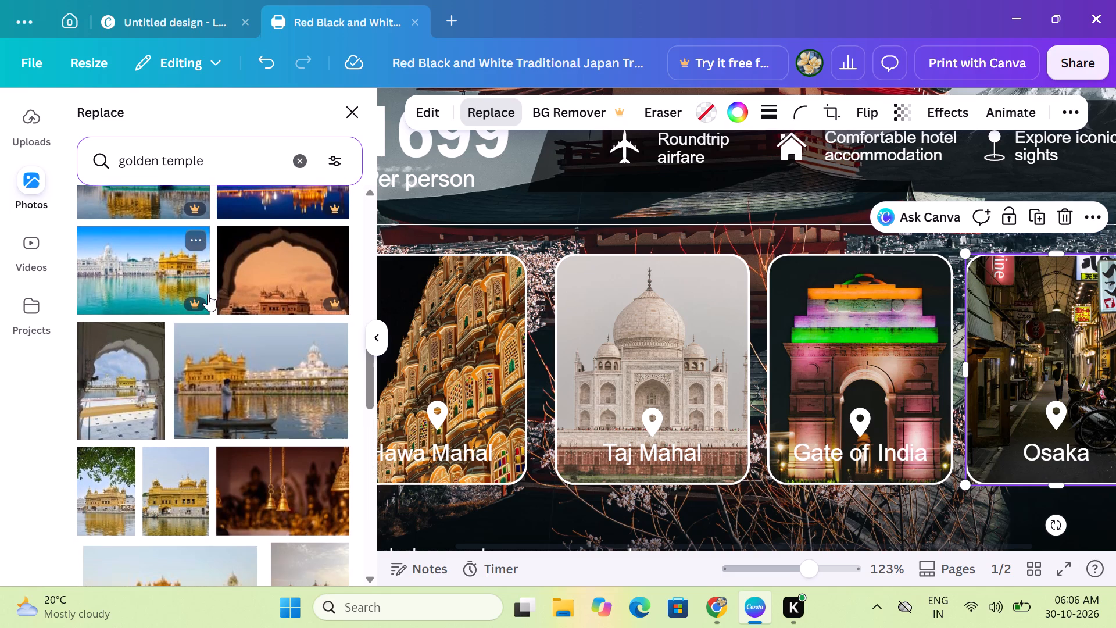
pyautogui.scroll(-3, 208, 294)
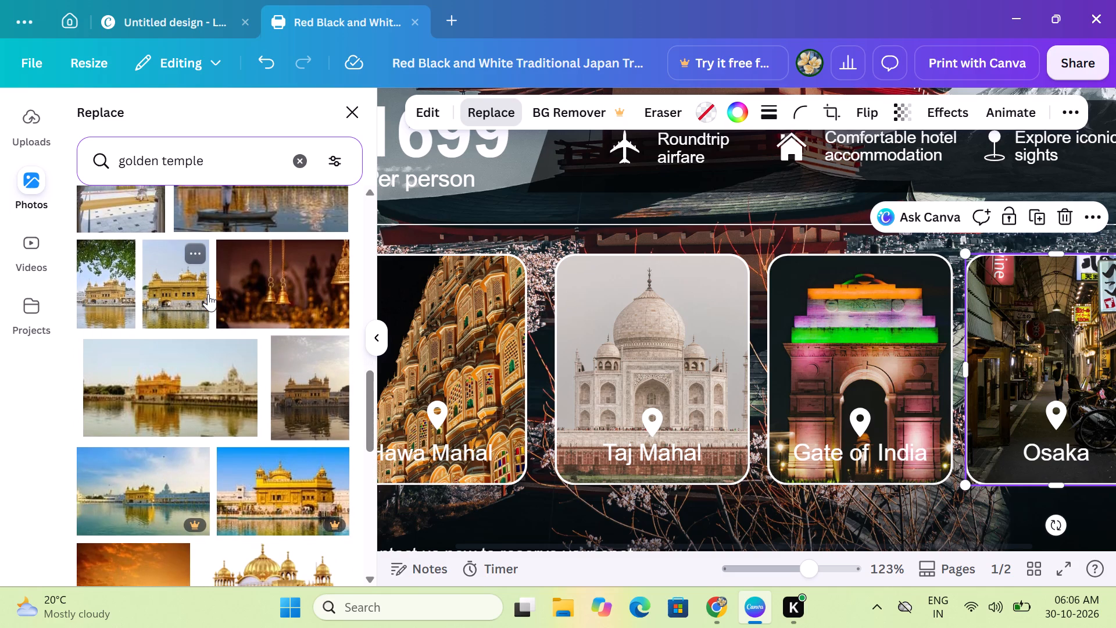
pyautogui.scroll(-3, 208, 294)
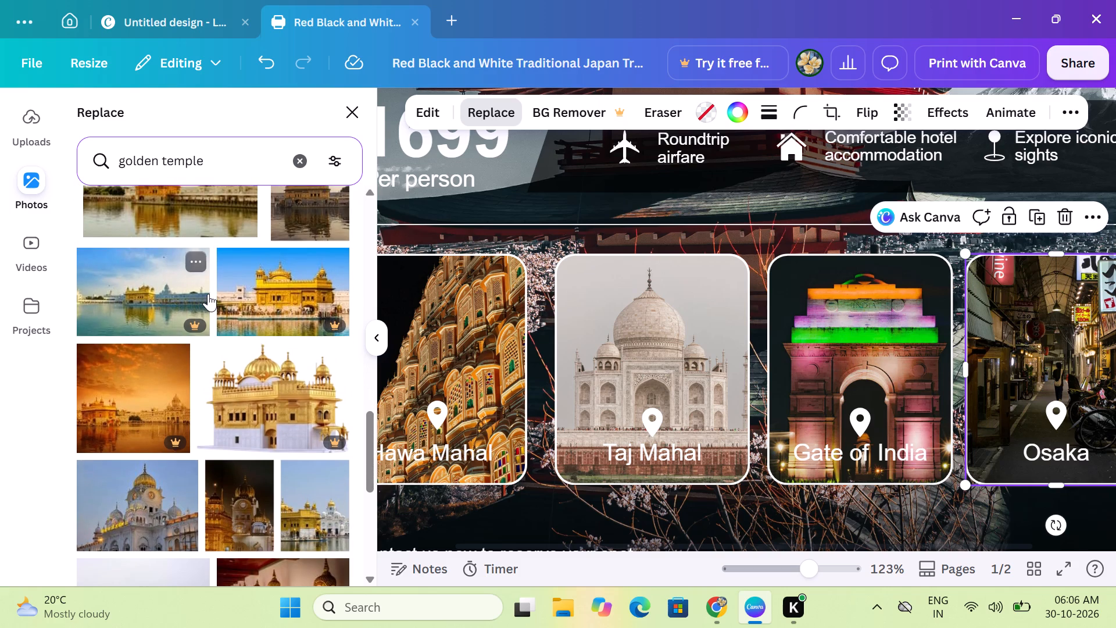
pyautogui.scroll(-3, 208, 294)
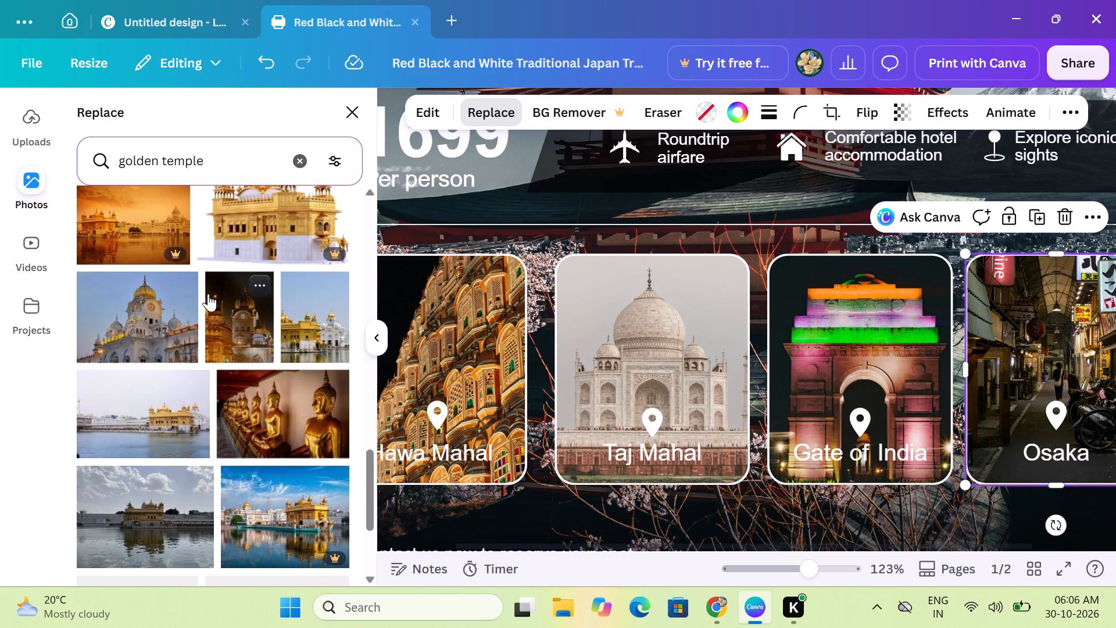
pyautogui.scroll(-2, 208, 294)
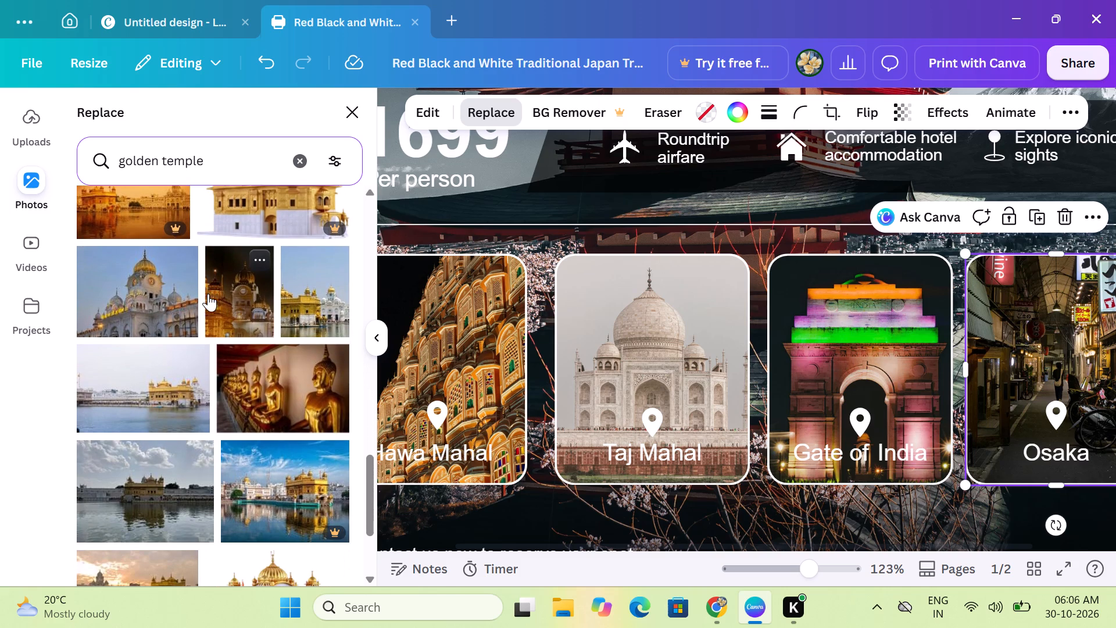
pyautogui.scroll(-4, 208, 294)
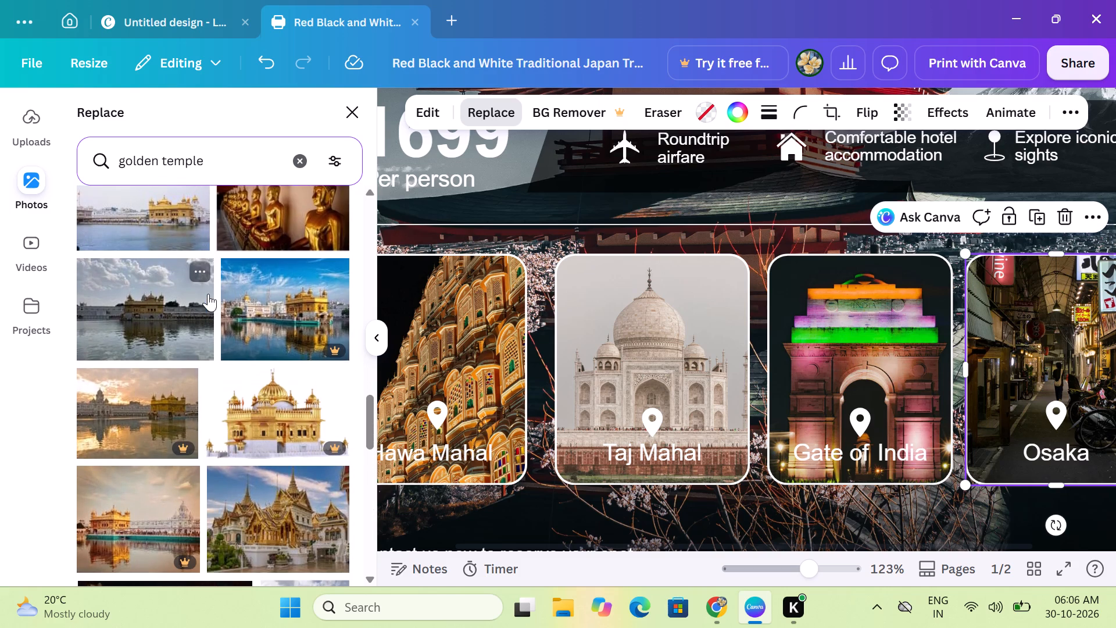
pyautogui.scroll(-3, 208, 294)
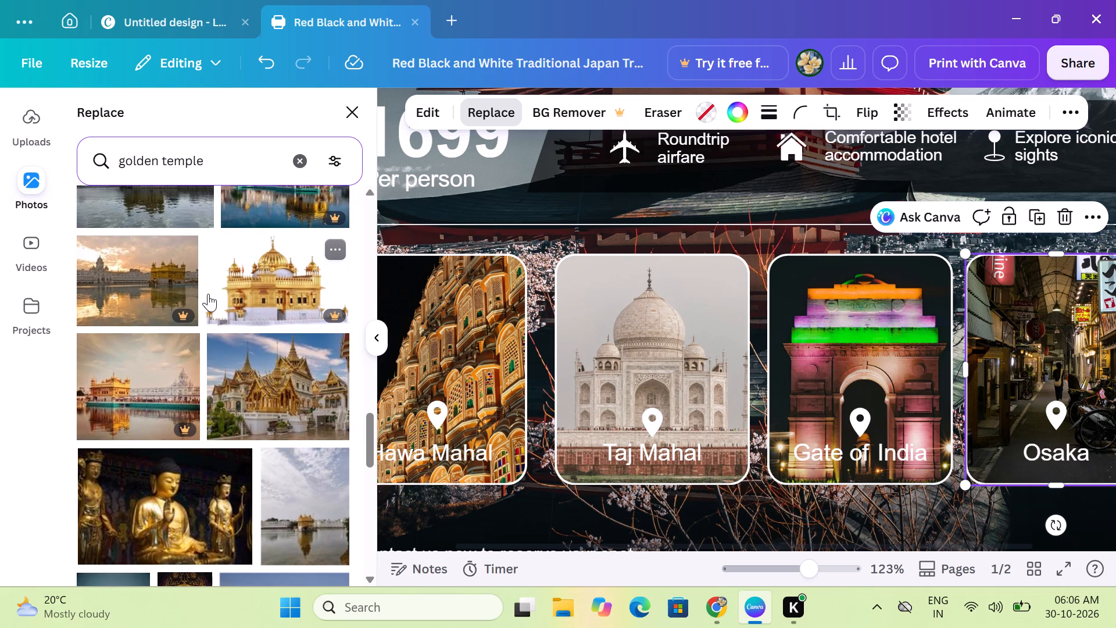
pyautogui.scroll(-1, 208, 294)
pyautogui.scroll(6, 208, 294)
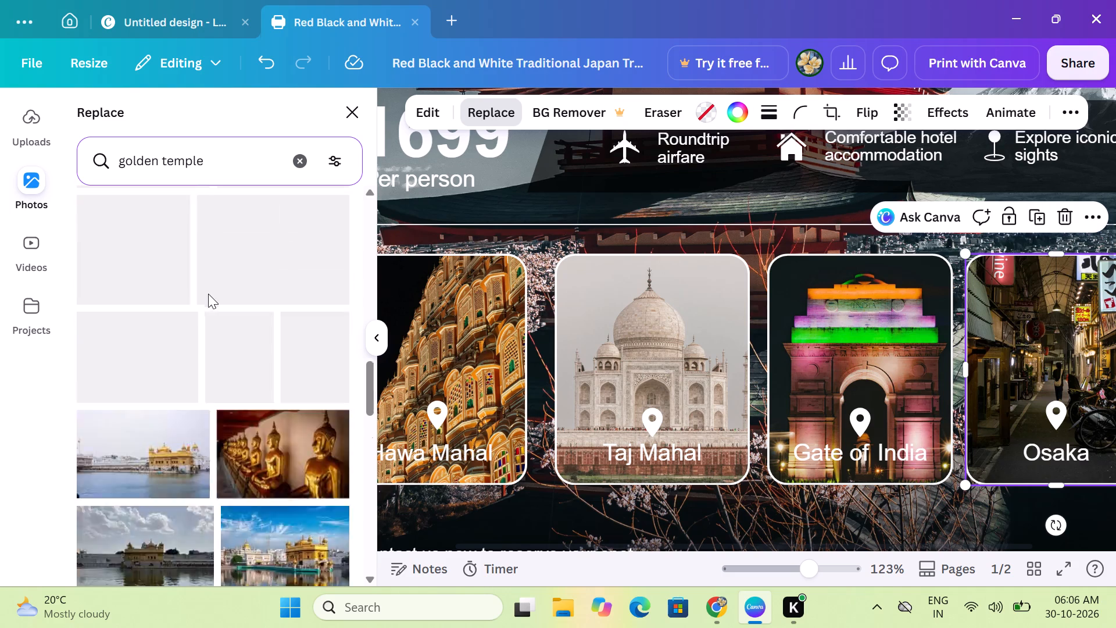
pyautogui.scroll(-1, 208, 294)
pyautogui.scroll(5, 208, 294)
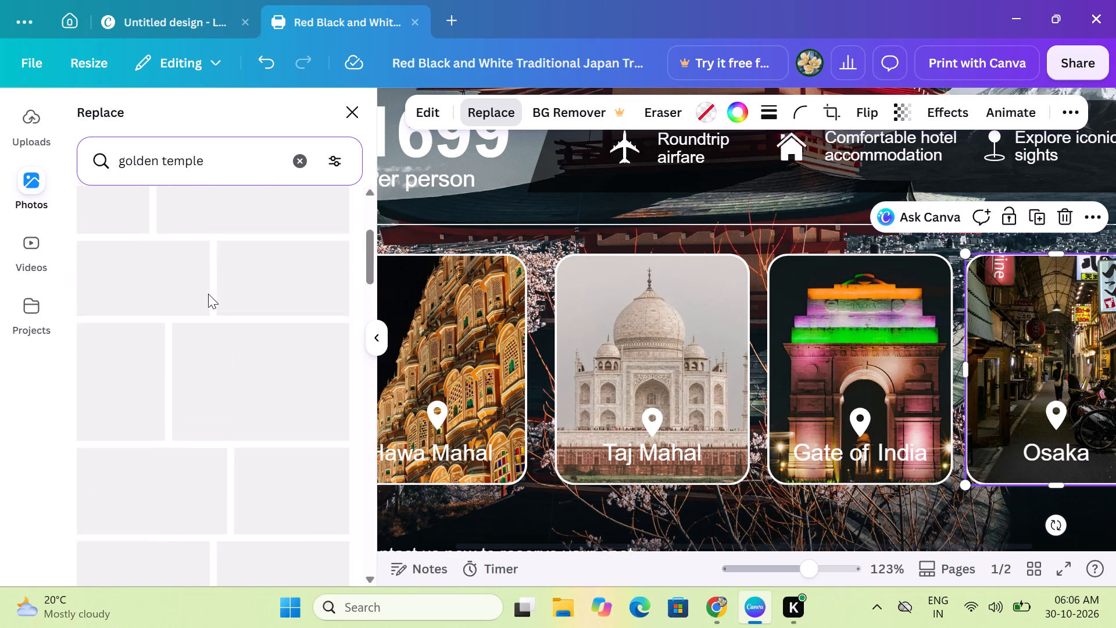
pyautogui.scroll(1, 208, 294)
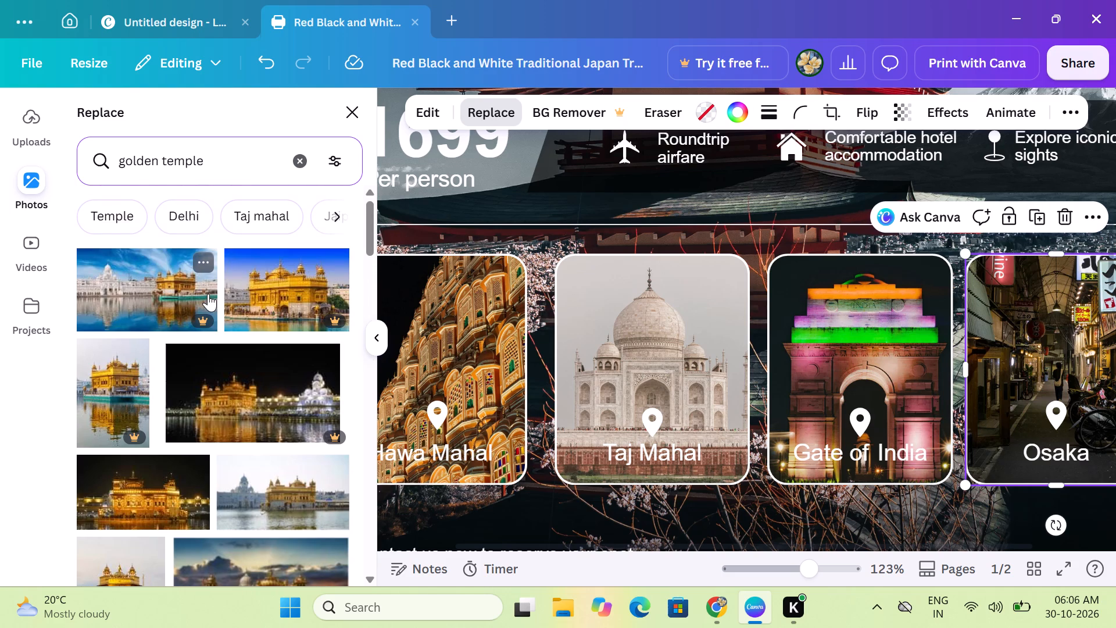
# Go through the "golden temple" results again from the start, looking further for a suitable photo for the Osaka card.
pyautogui.scroll(-1, 208, 294)
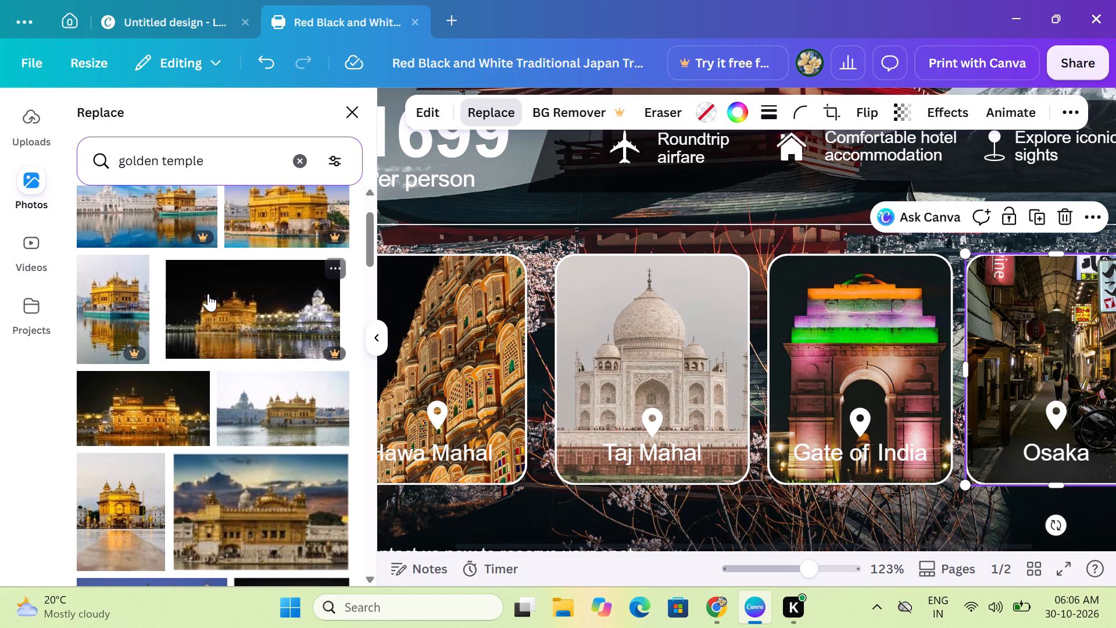
pyautogui.scroll(-2, 208, 294)
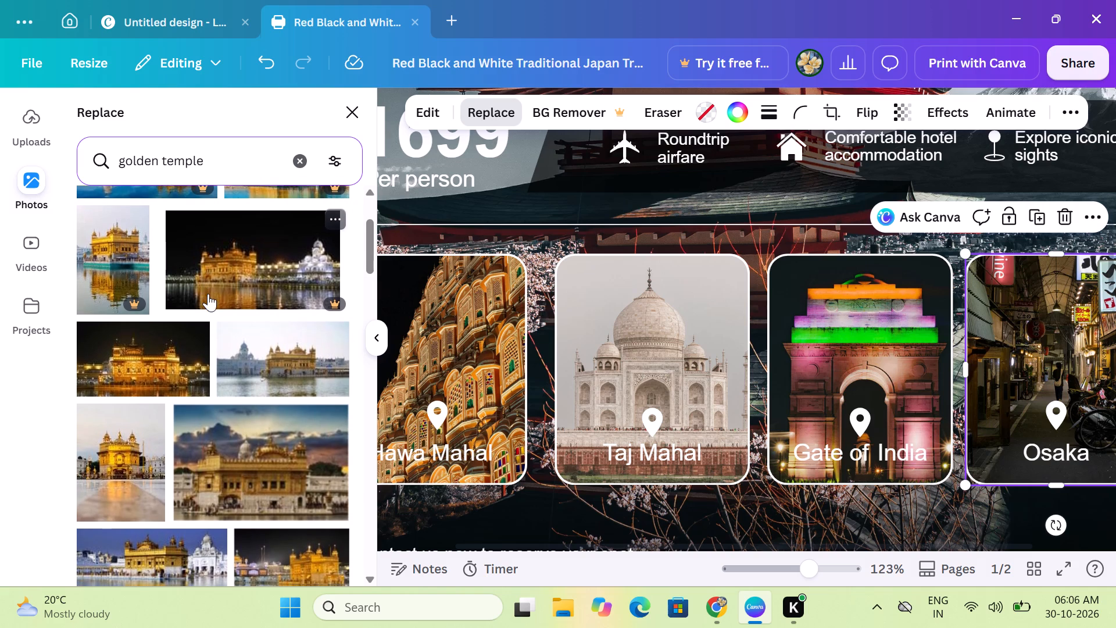
pyautogui.scroll(-2, 208, 294)
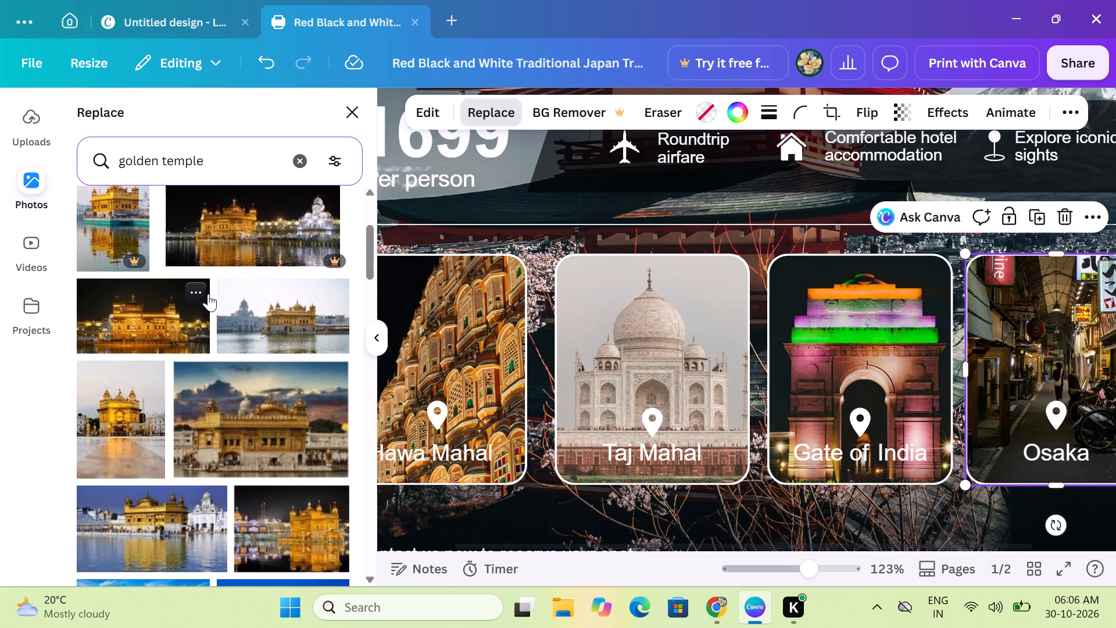
pyautogui.scroll(-3, 208, 294)
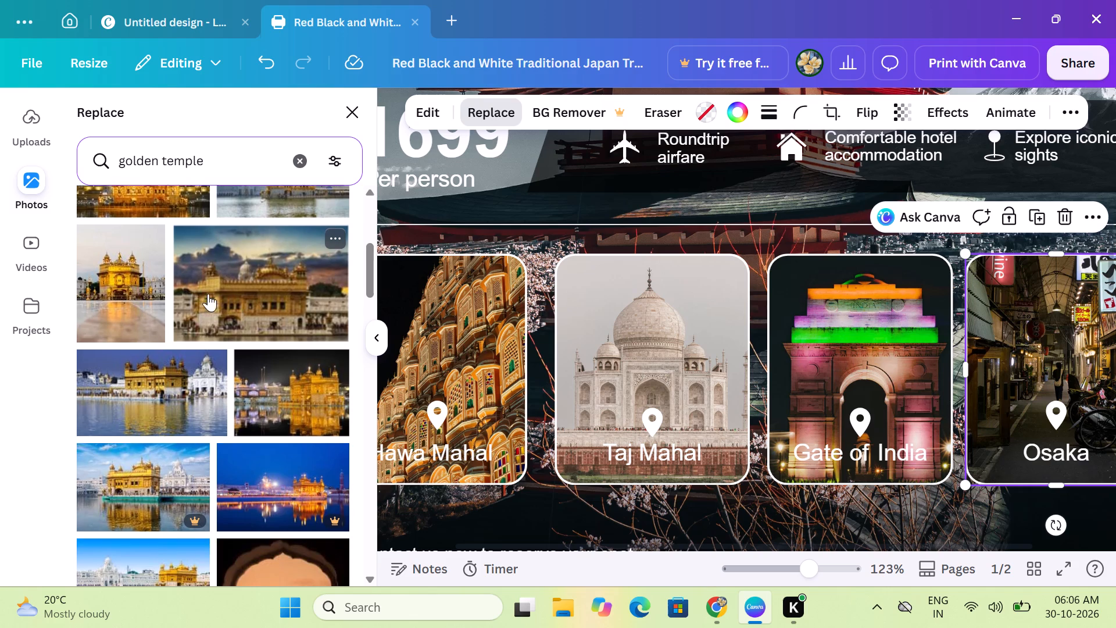
pyautogui.scroll(-2, 208, 294)
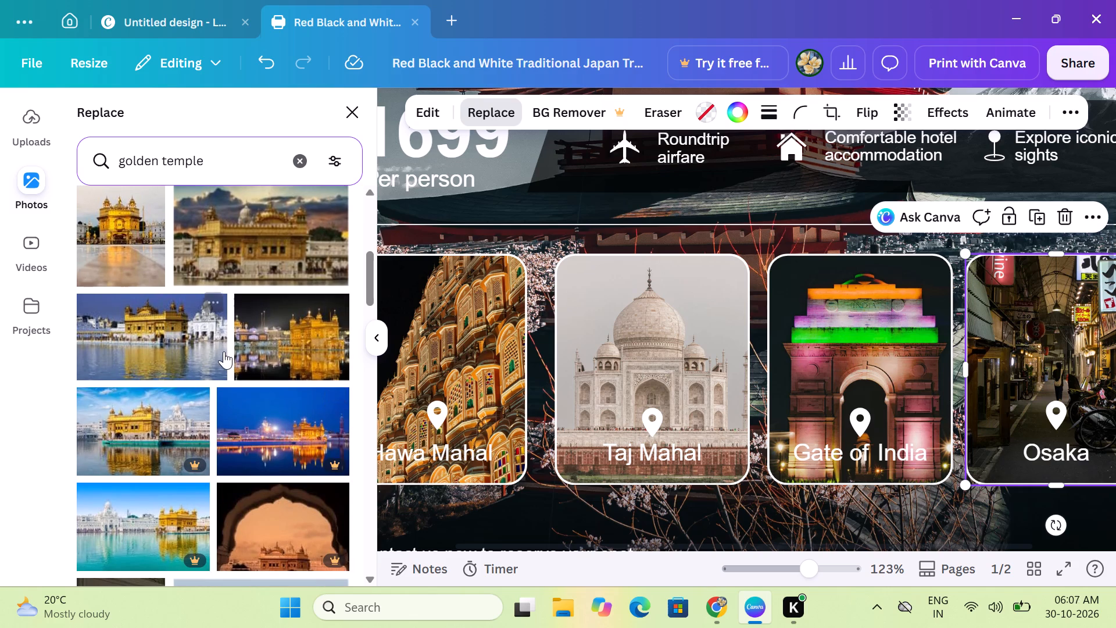
pyautogui.scroll(-1, 258, 348)
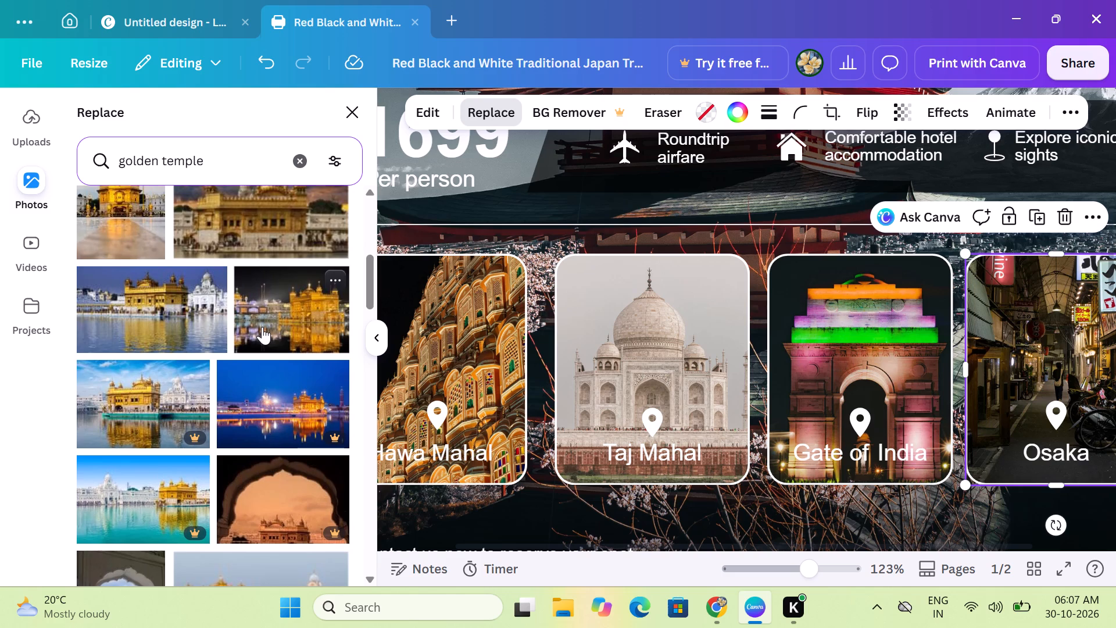
pyautogui.scroll(-3, 262, 327)
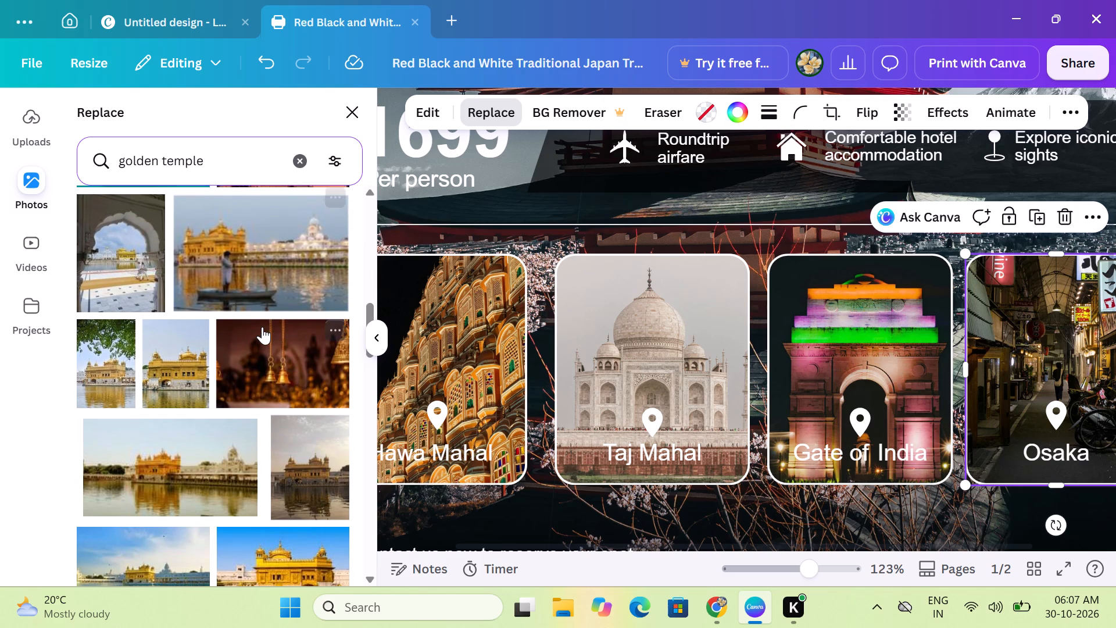
pyautogui.scroll(-5, 262, 327)
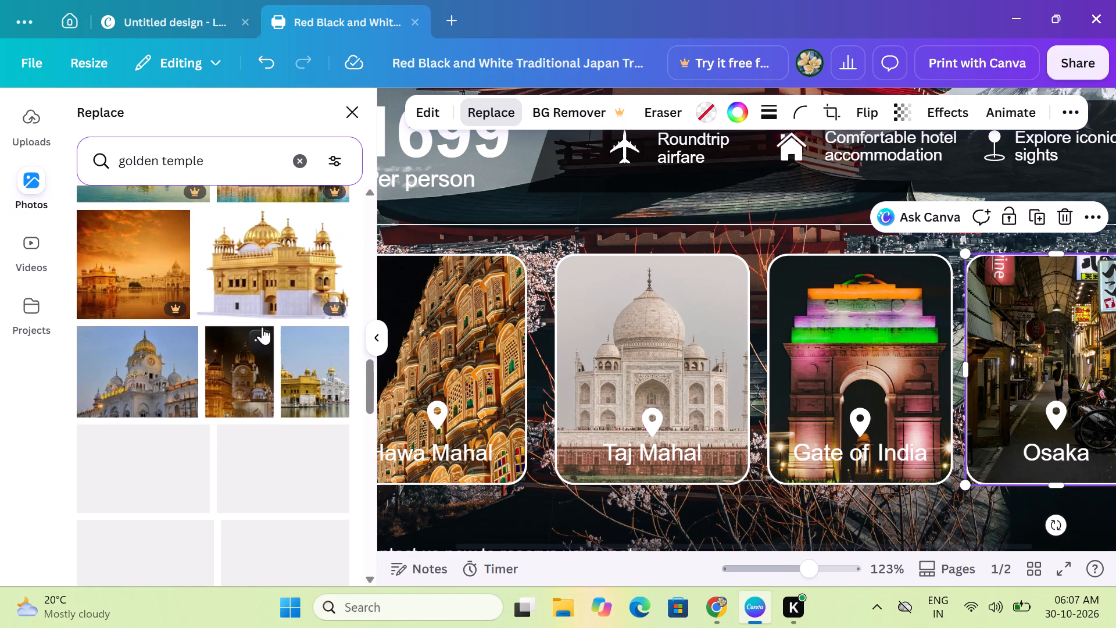
pyautogui.scroll(-5, 262, 327)
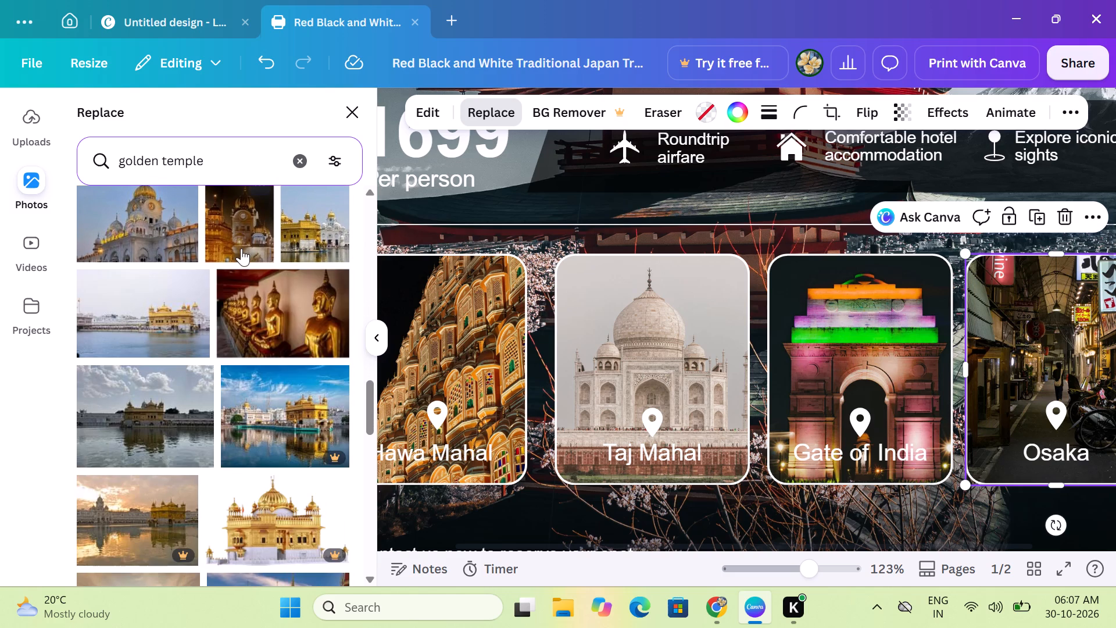
pyautogui.scroll(-4, 241, 248)
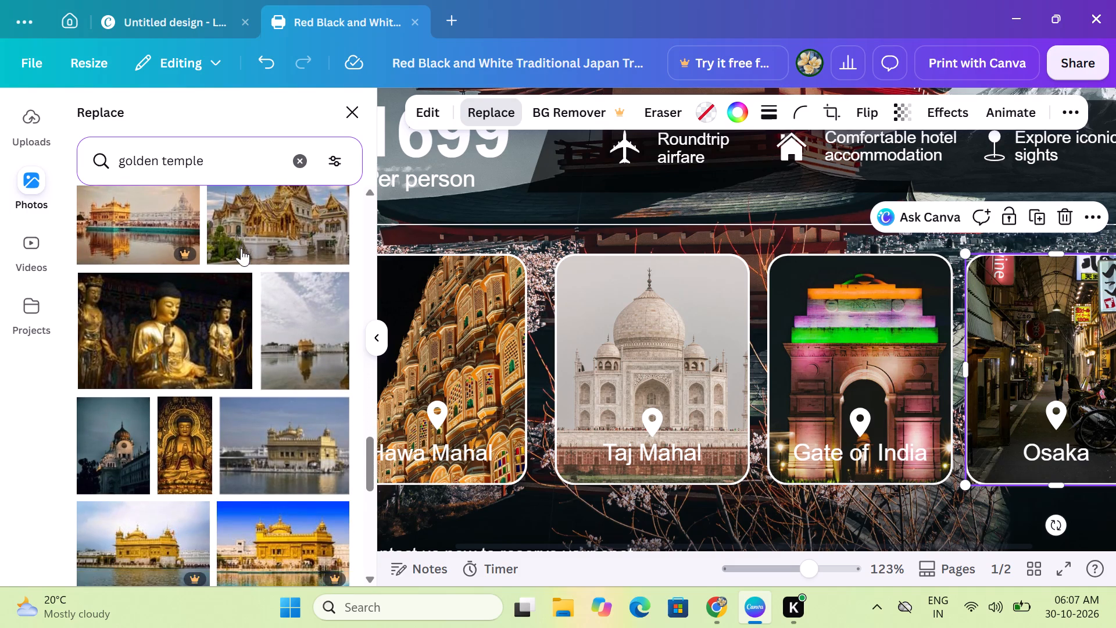
pyautogui.scroll(-3, 241, 248)
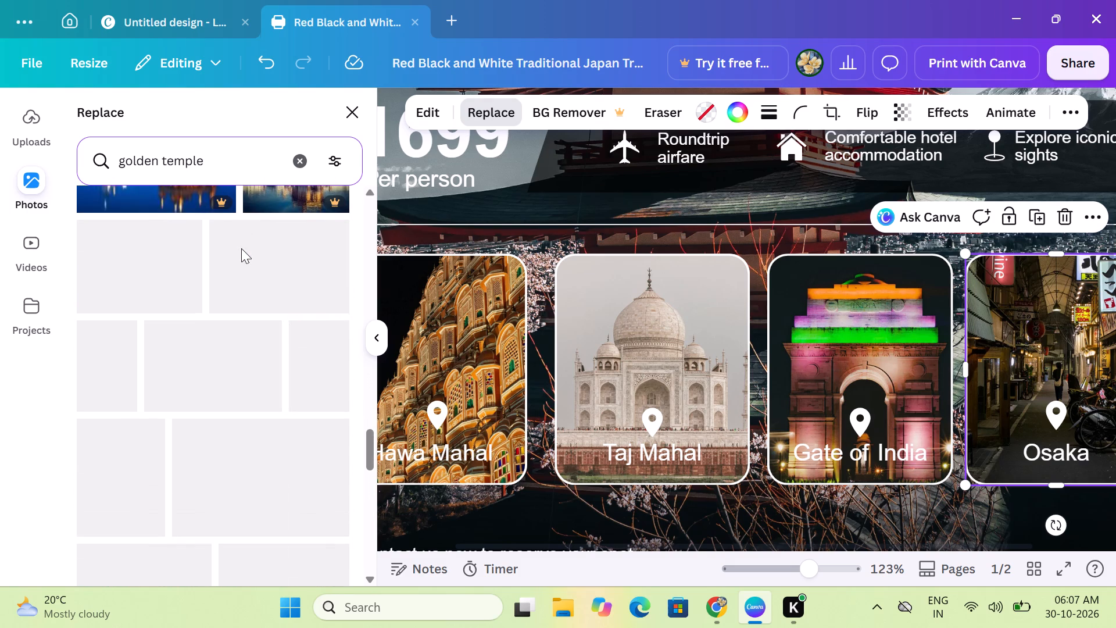
pyautogui.scroll(-2, 241, 248)
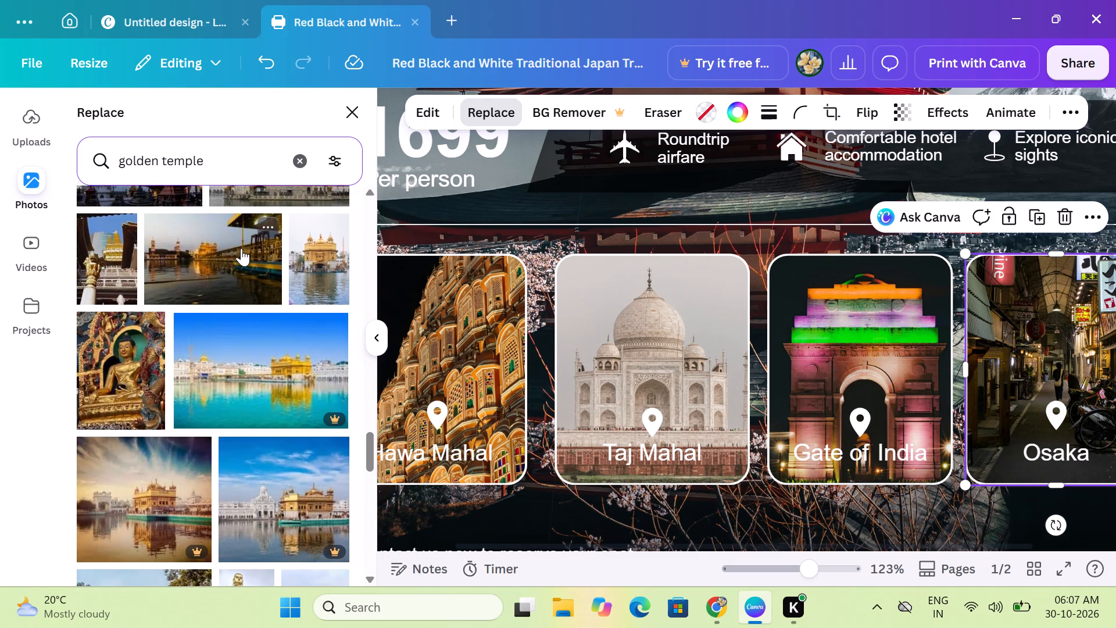
pyautogui.scroll(-3, 241, 248)
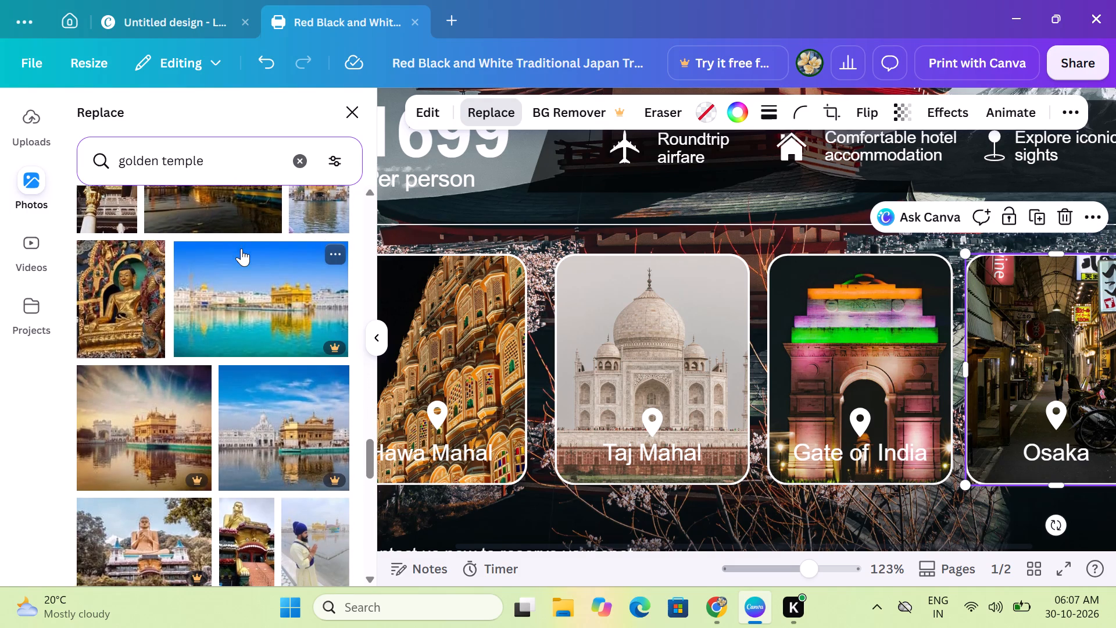
pyautogui.scroll(-4, 241, 248)
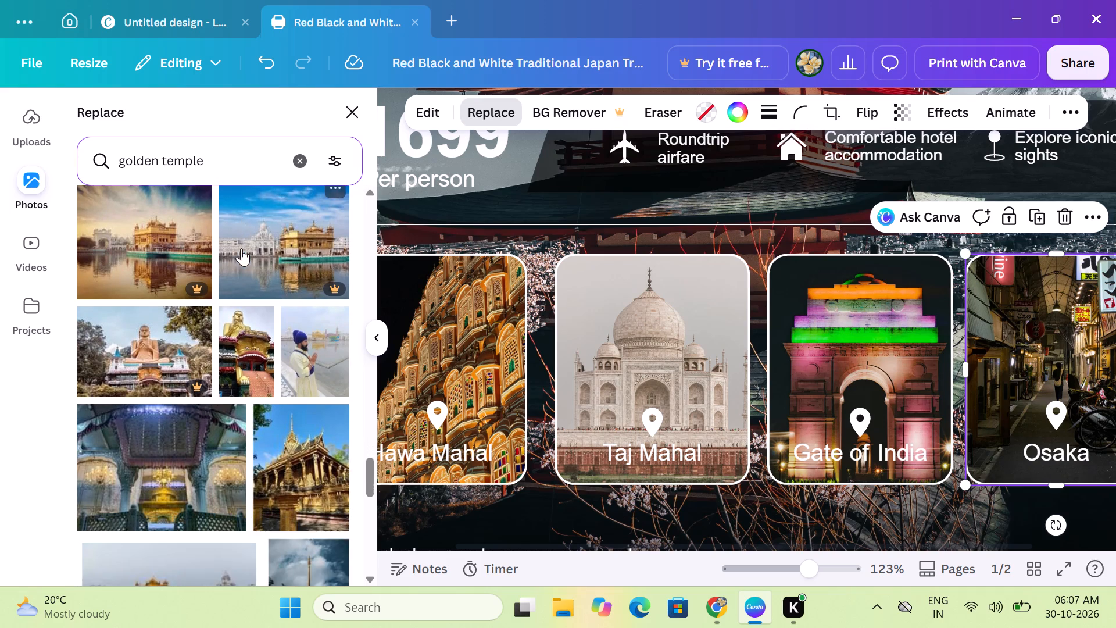
# Refine the replacement photo search to "golden temple in night".
pyautogui.click(235, 159)
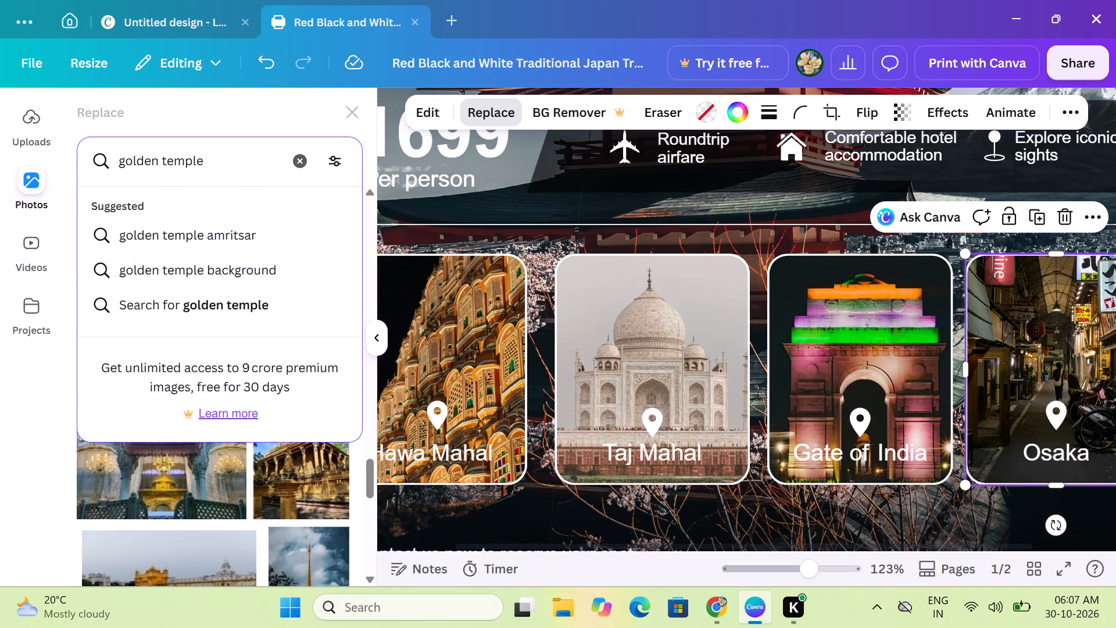
pyautogui.press('space')
pyautogui.write('in night')
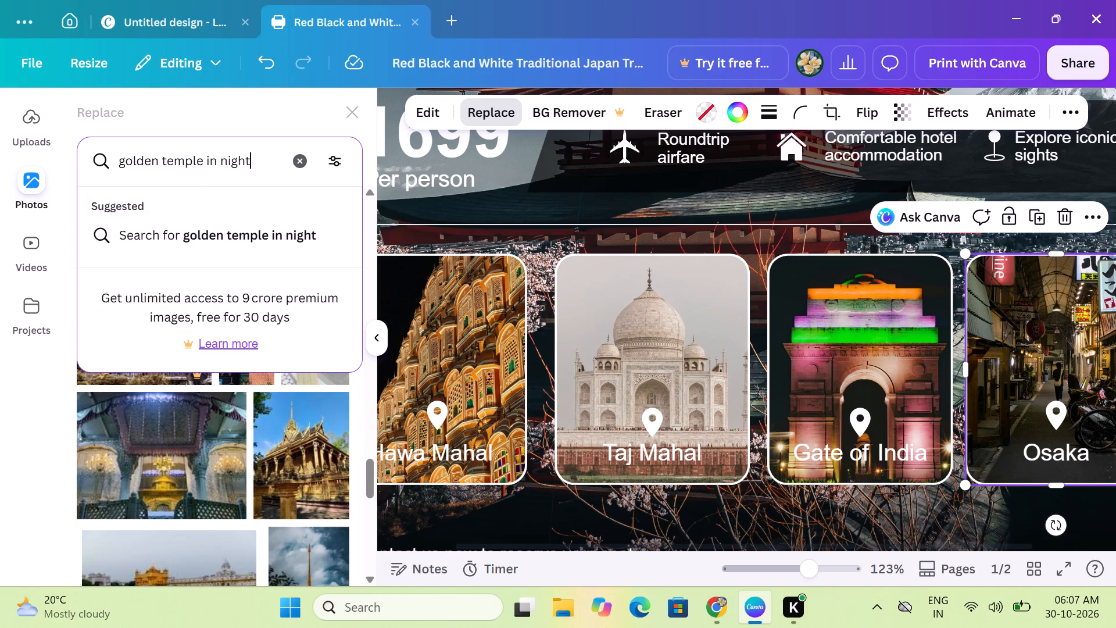
pyautogui.press('Return')
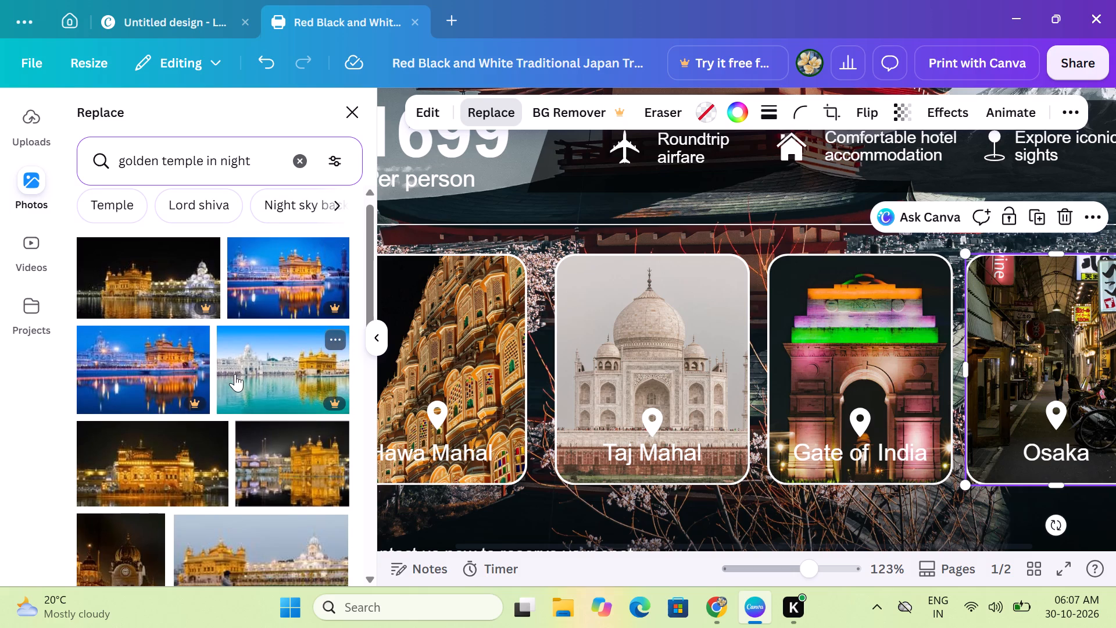
# Replace the Osaka card's photo with the night photo of the golden temple lit against a dark sky.
pyautogui.scroll(-1, 235, 374)
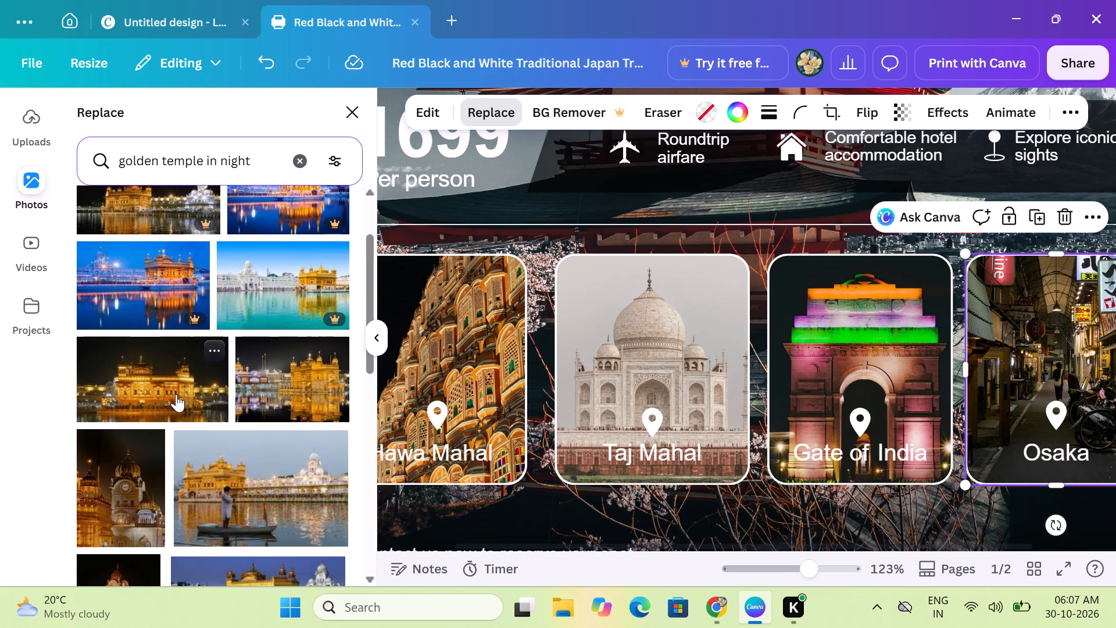
pyautogui.click(176, 394)
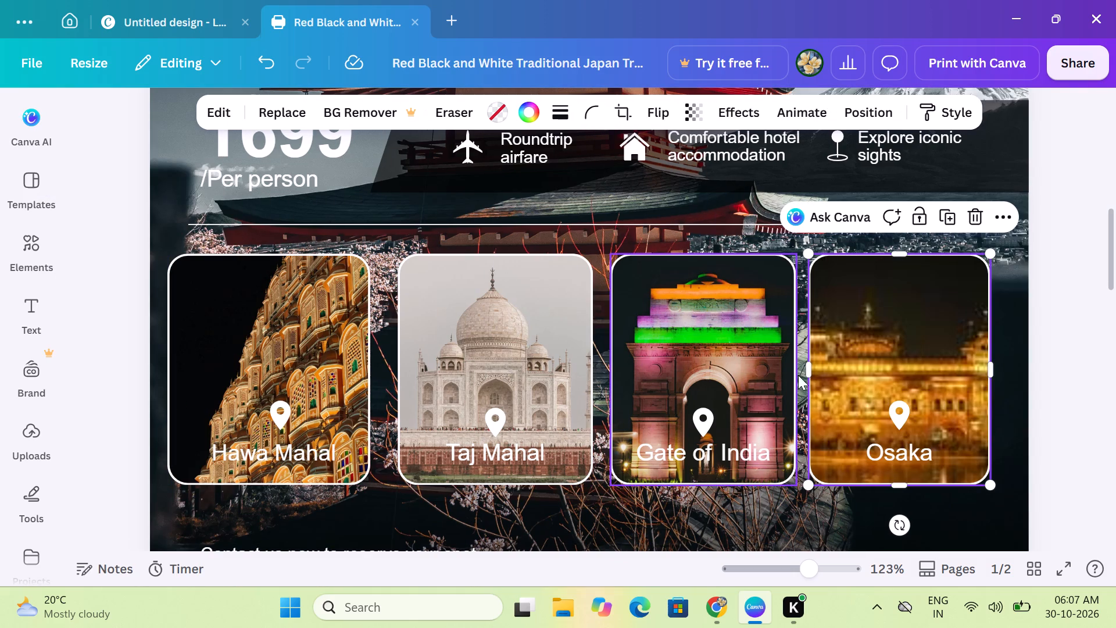
# Widen the Osaka card's photo frame to about 1.9 and space it from the Gate of India card, level with the other cards.
pyautogui.moveTo(868, 381); pyautogui.dragTo(885, 380)
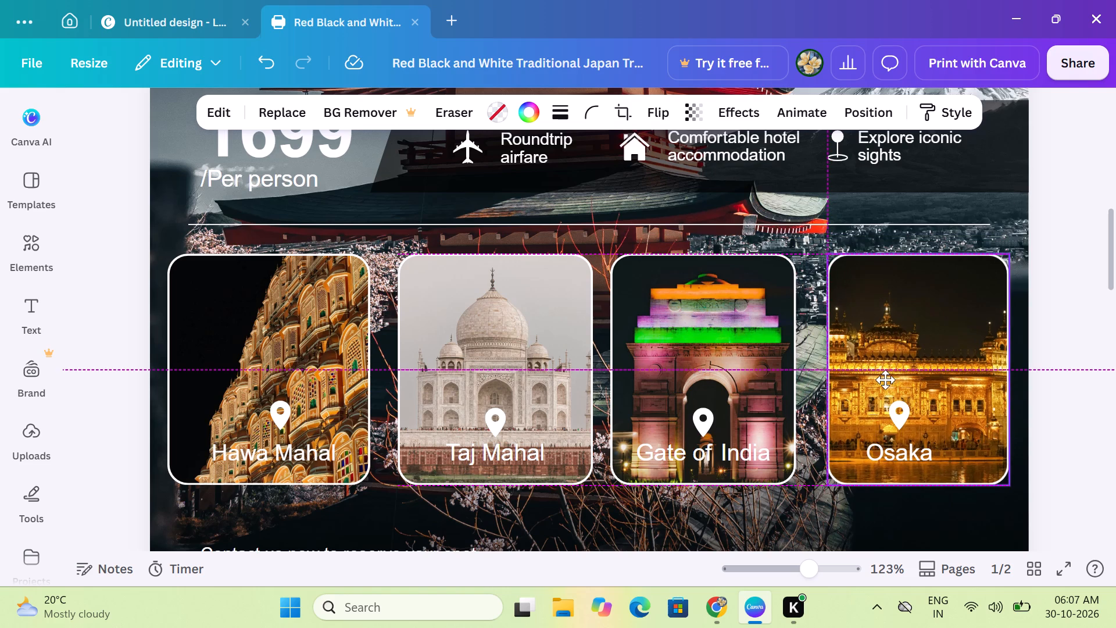
pyautogui.moveTo(885, 380); pyautogui.dragTo(878, 382)
pyautogui.moveTo(1003, 370); pyautogui.dragTo(1010, 374)
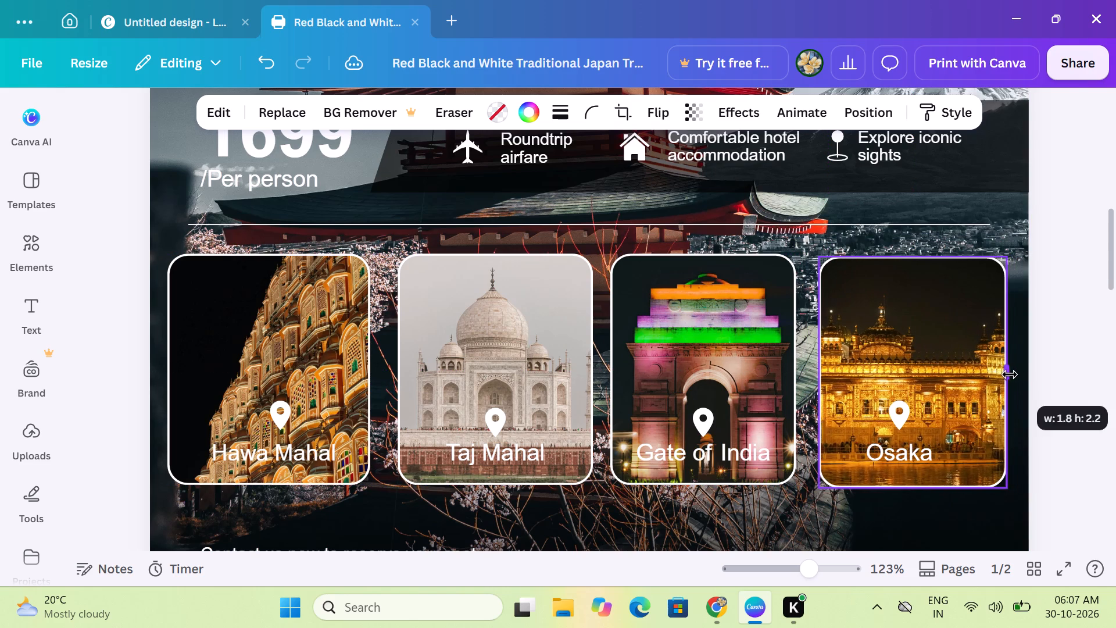
pyautogui.moveTo(1010, 374); pyautogui.dragTo(1015, 374)
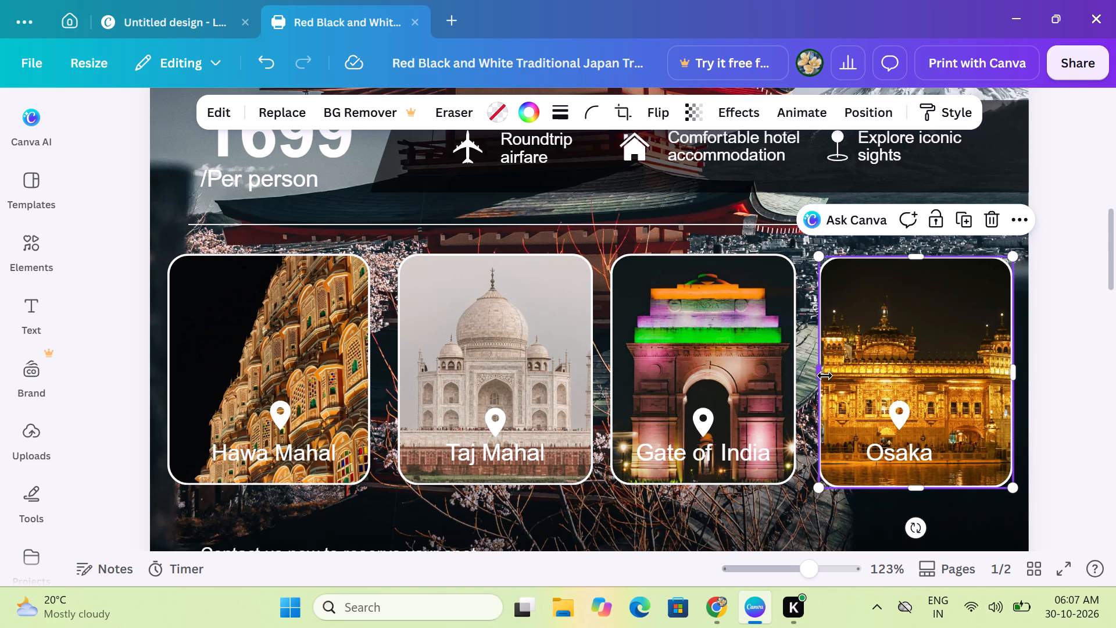
pyautogui.click(825, 376)
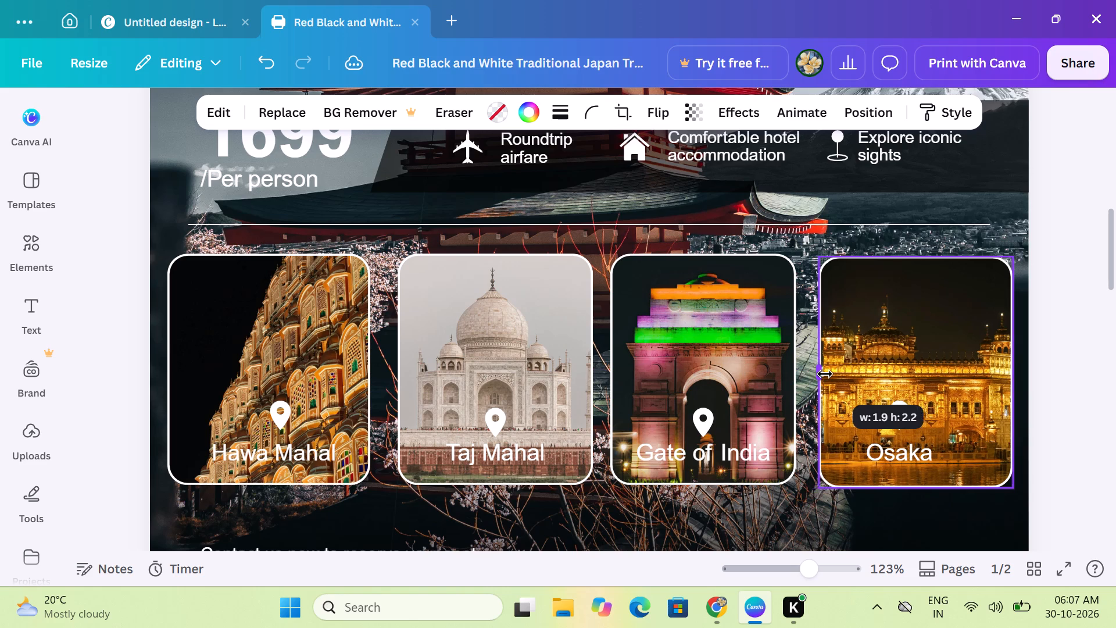
pyautogui.click(914, 447)
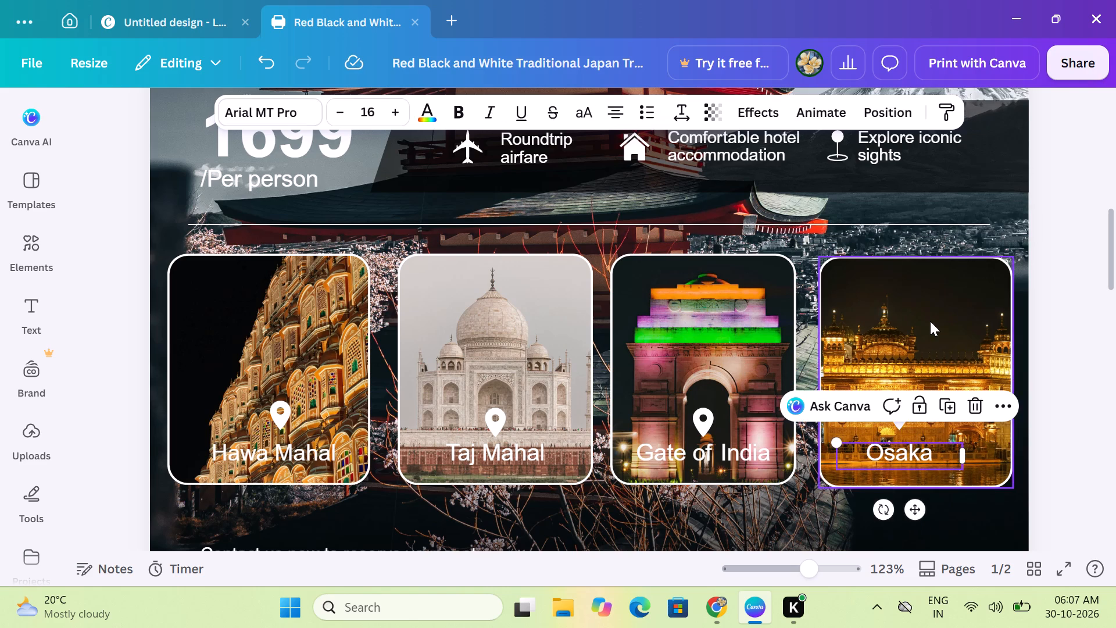
pyautogui.click(926, 325)
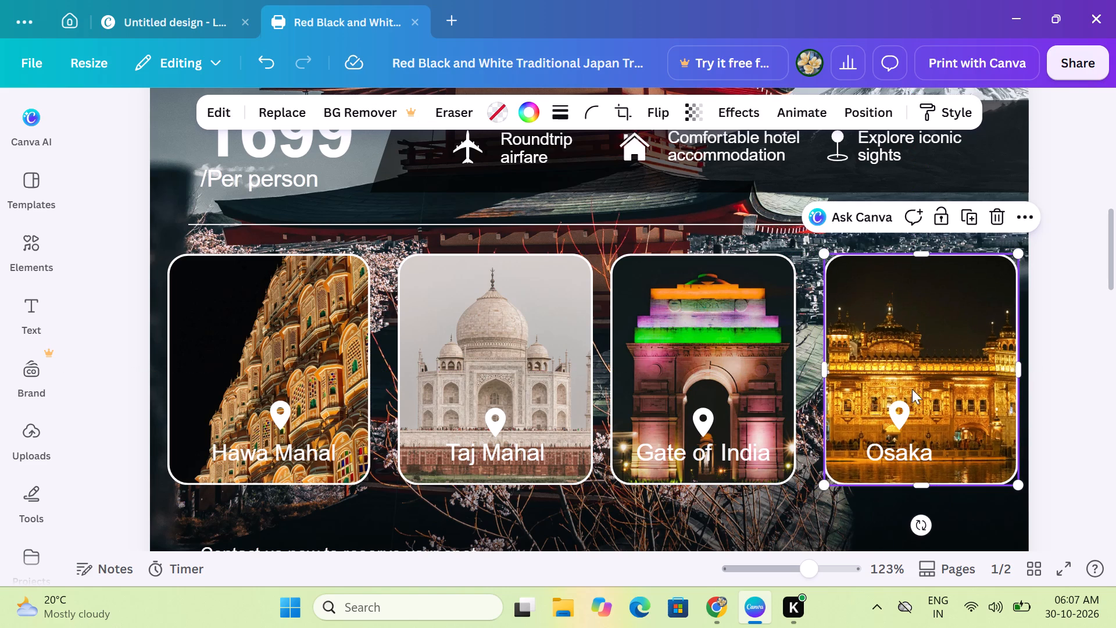
# Change the Osaka label on the fourth card to "Golden Temple".
pyautogui.click(899, 445)
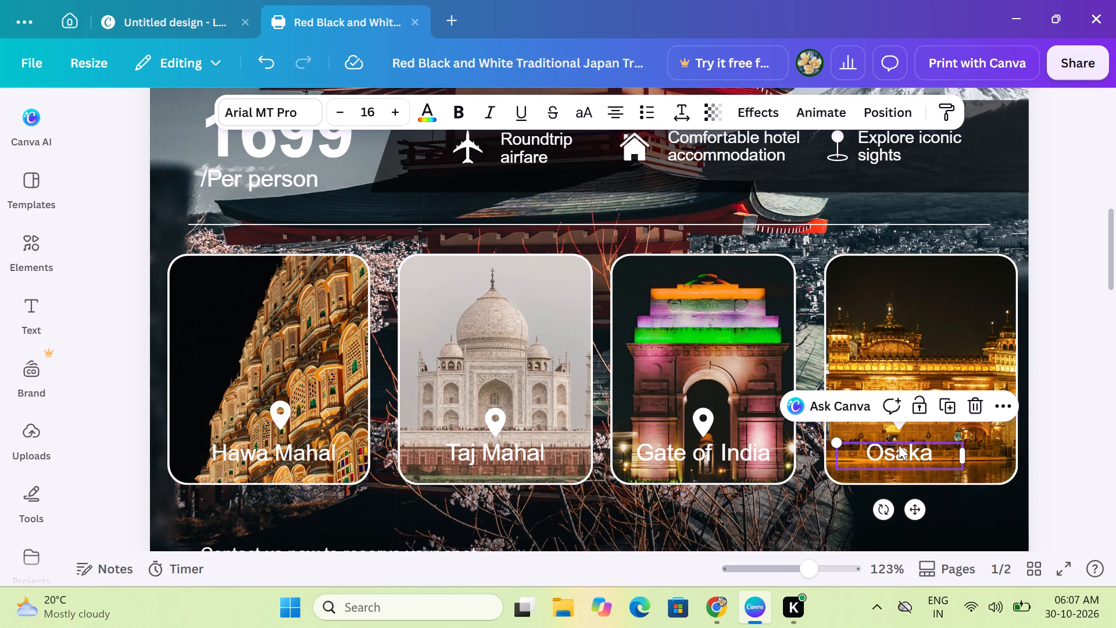
pyautogui.click(899, 445)
pyautogui.click(942, 462)
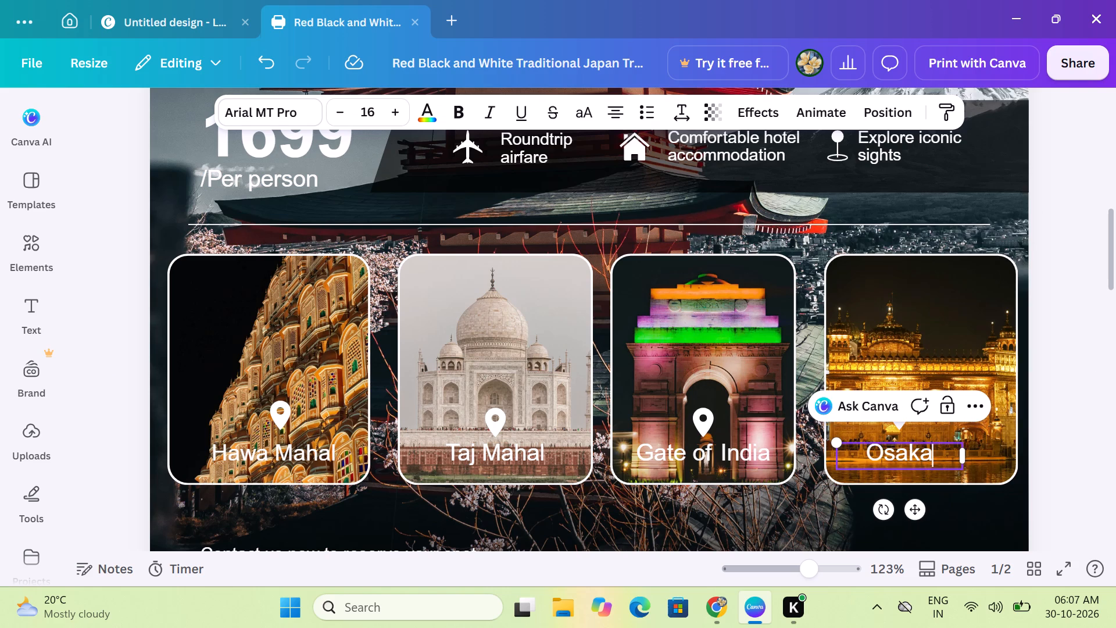
pyautogui.press('BackSpace')
pyautogui.press('BackSpace')
pyautogui.press('BackSpace')
pyautogui.press('BackSpace')
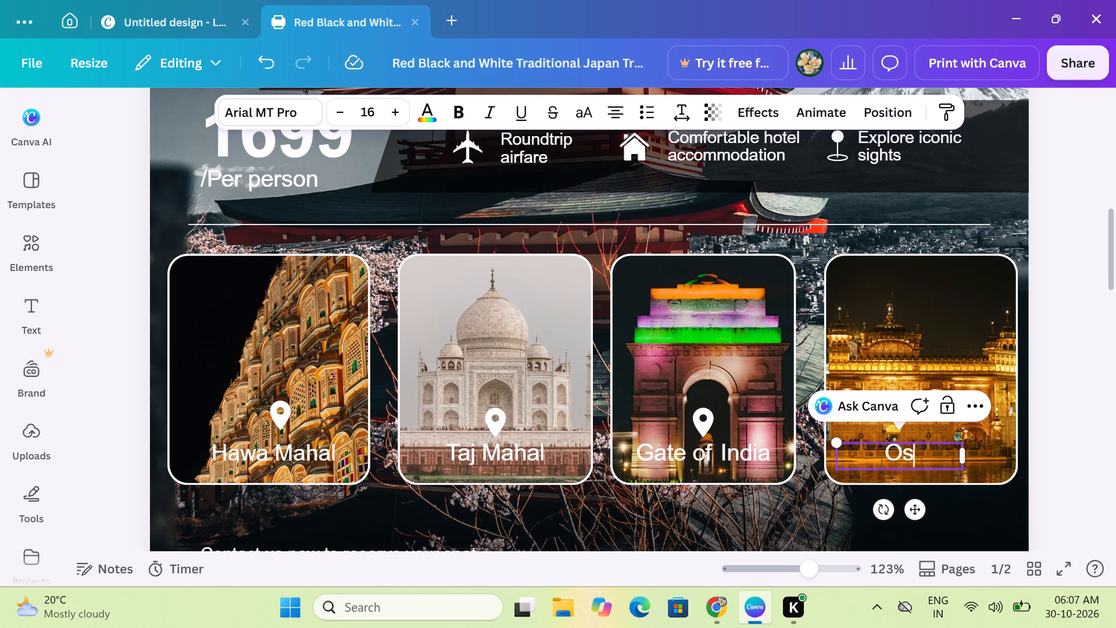
pyautogui.press('BackSpace')
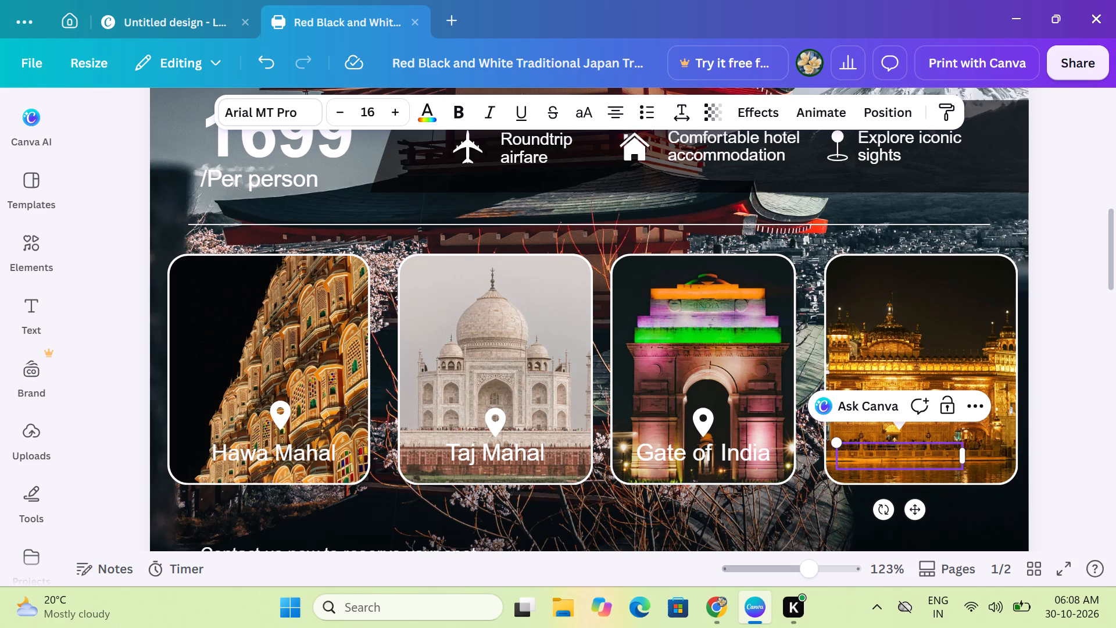
pyautogui.write('olden')
pyautogui.press('space')
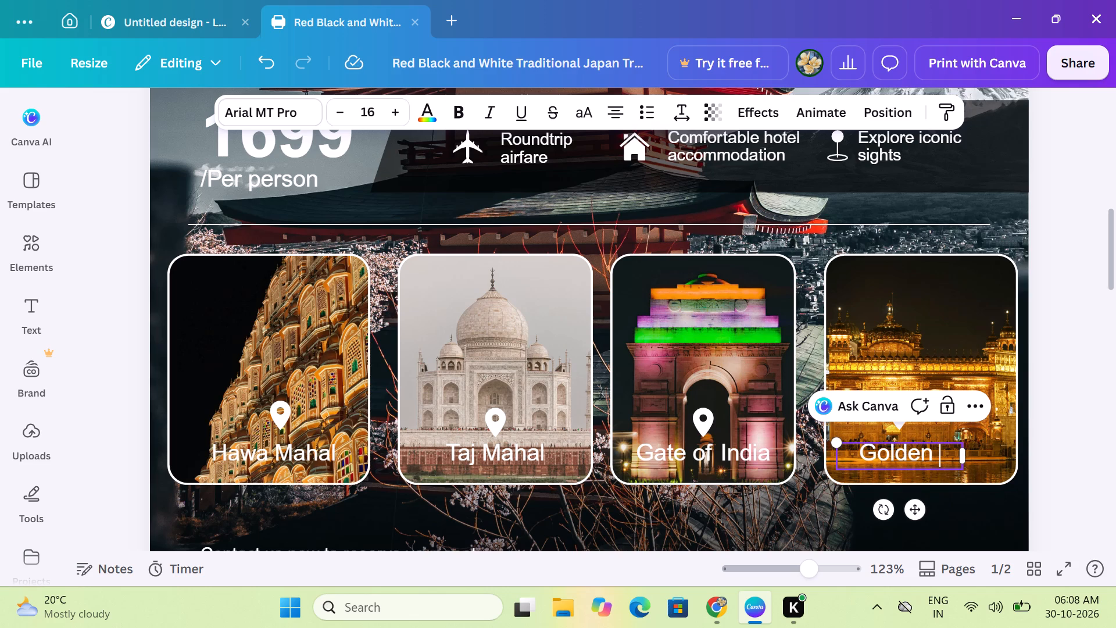
pyautogui.press('e')
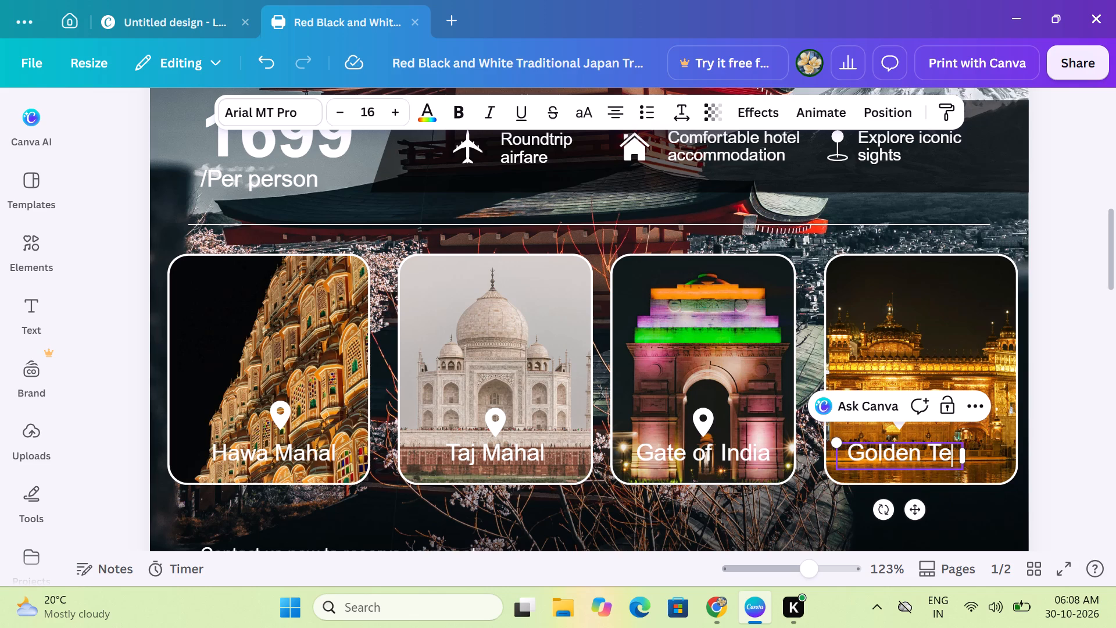
pyautogui.write('mple')
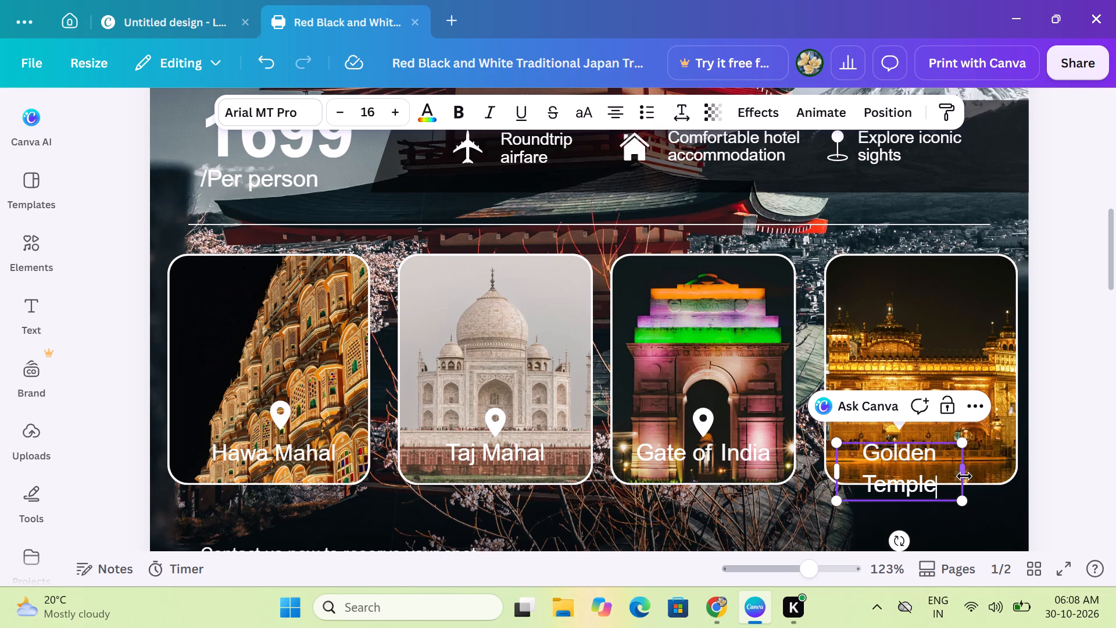
# Widen the Golden Temple label's text box to about 1.6 so the name fits on one line within the card.
pyautogui.moveTo(964, 476); pyautogui.dragTo(996, 473)
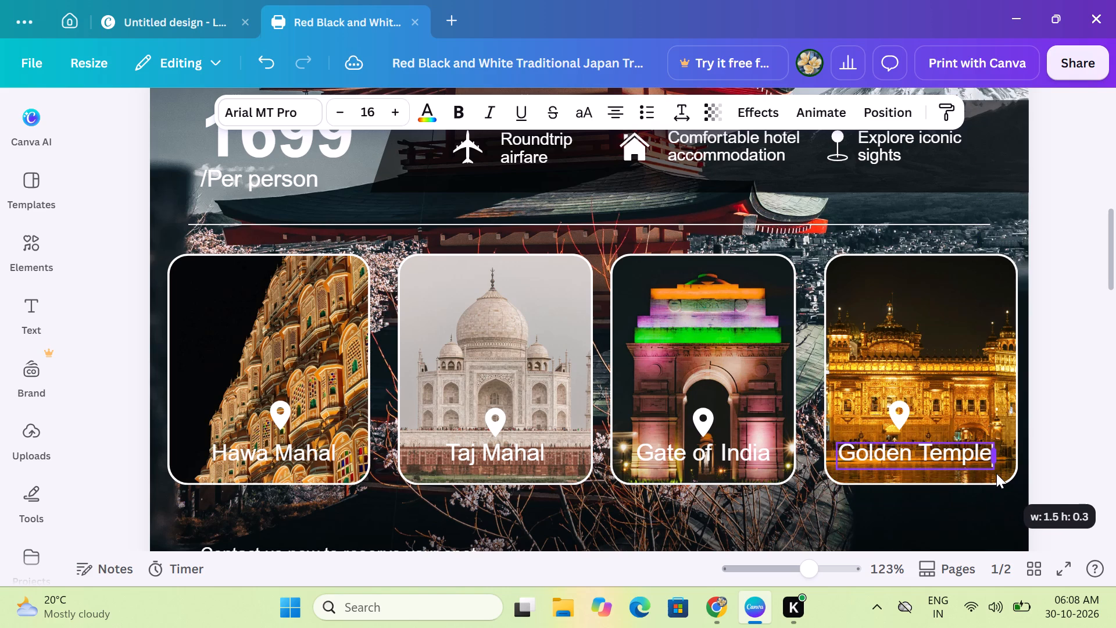
pyautogui.moveTo(996, 473); pyautogui.dragTo(1010, 465)
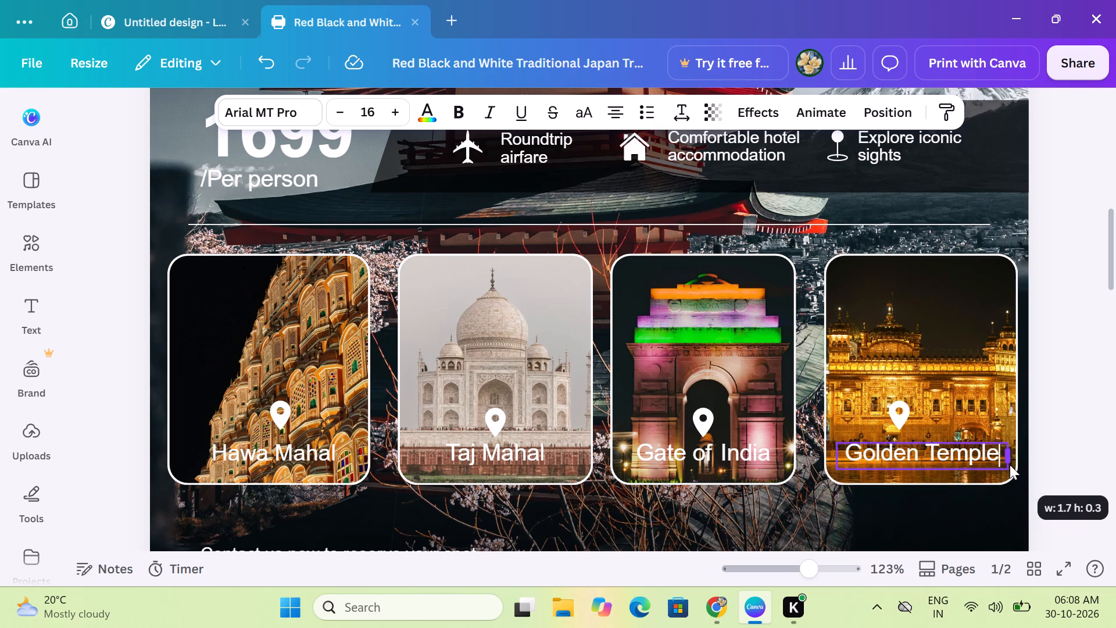
pyautogui.moveTo(1010, 465); pyautogui.dragTo(1011, 462)
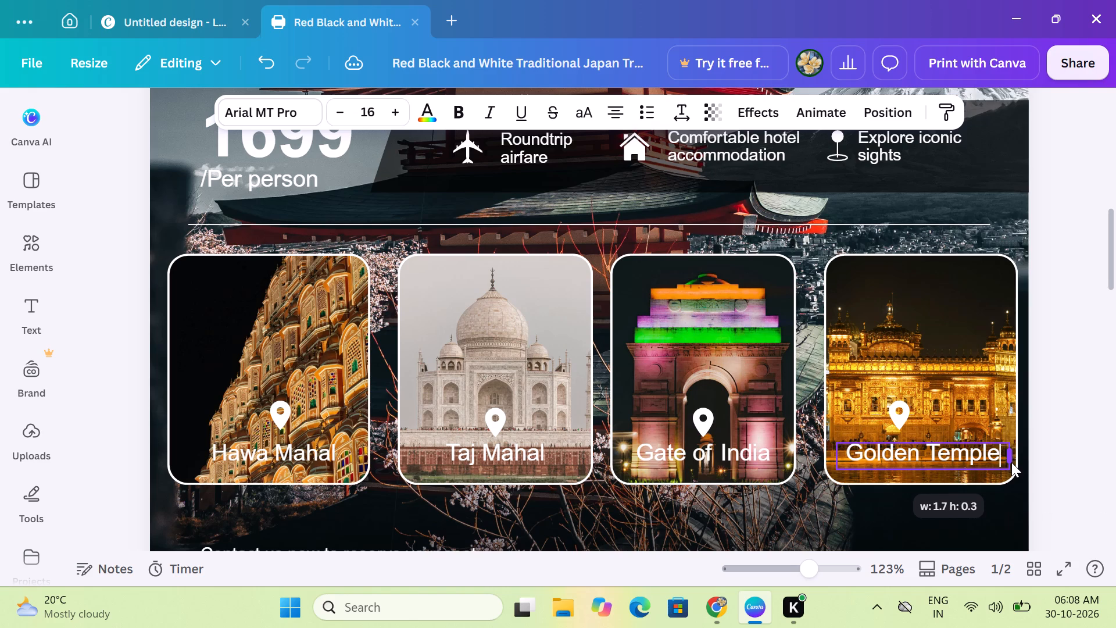
pyautogui.moveTo(1011, 462); pyautogui.dragTo(1006, 464)
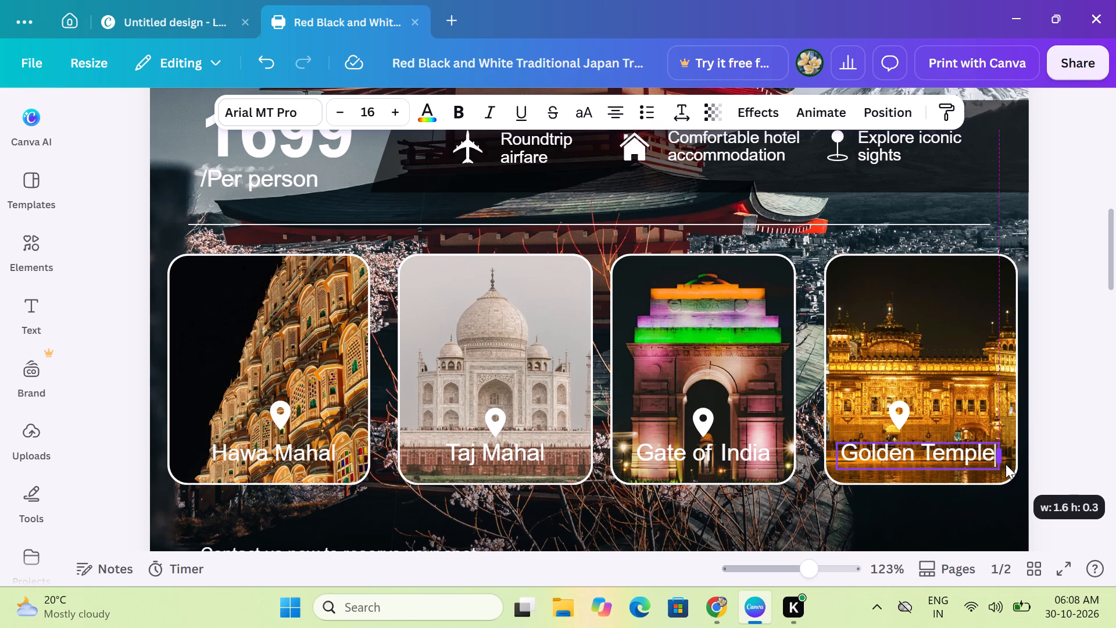
pyautogui.moveTo(1006, 464); pyautogui.dragTo(1000, 464)
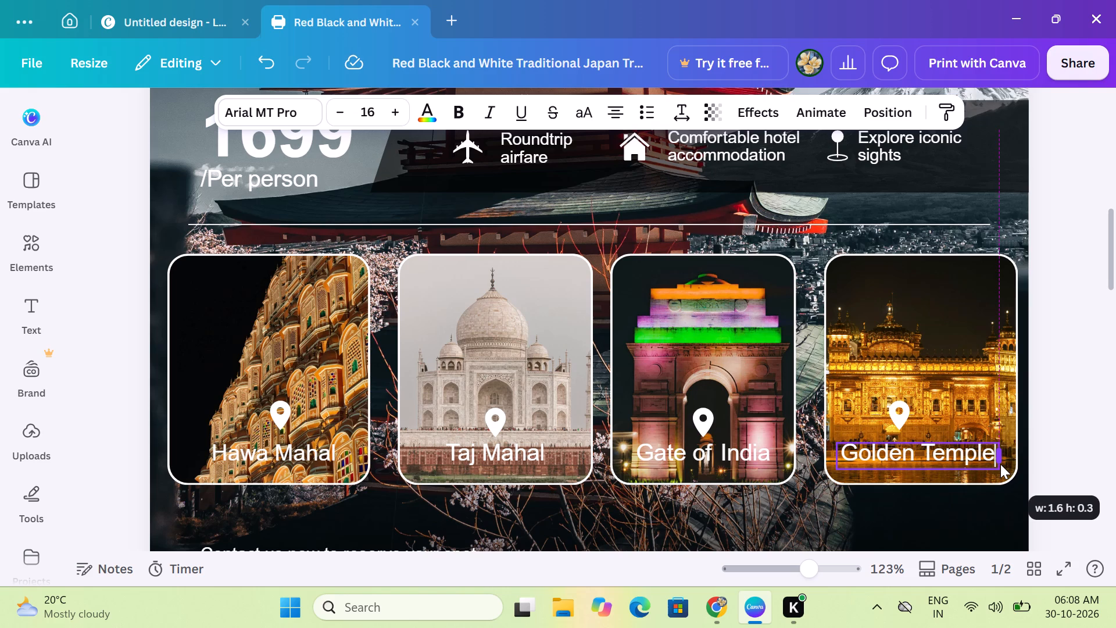
pyautogui.moveTo(1000, 464); pyautogui.dragTo(1000, 463)
pyautogui.moveTo(1000, 463); pyautogui.dragTo(1007, 461)
pyautogui.click(949, 342)
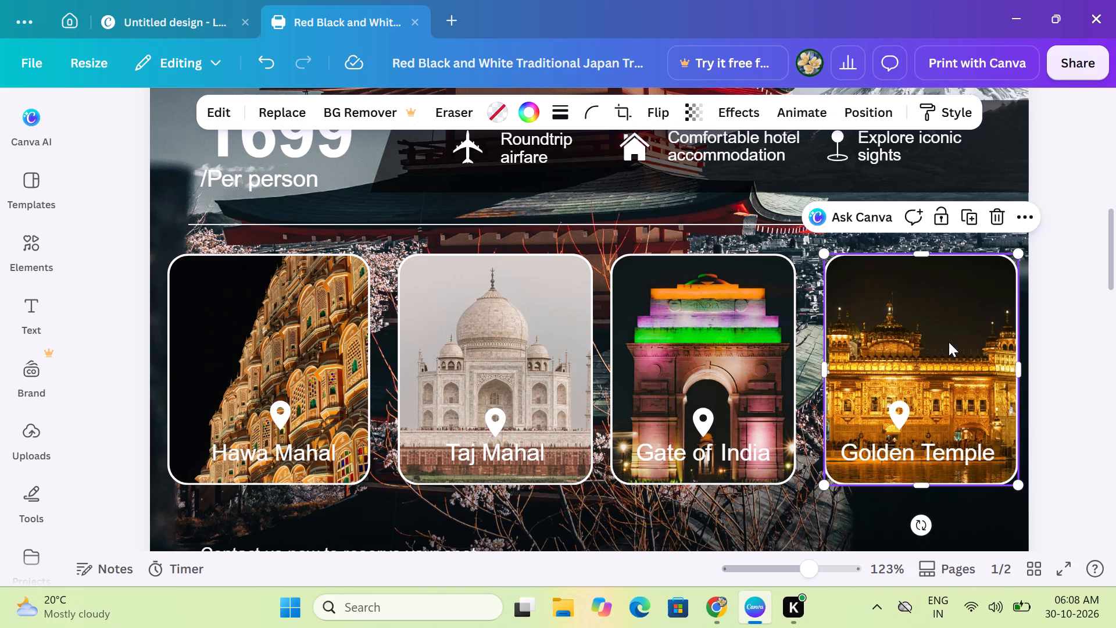
# Move the location pin on the Golden Temple card horizontally to centre it above the label.
pyautogui.moveTo(903, 418); pyautogui.dragTo(929, 419)
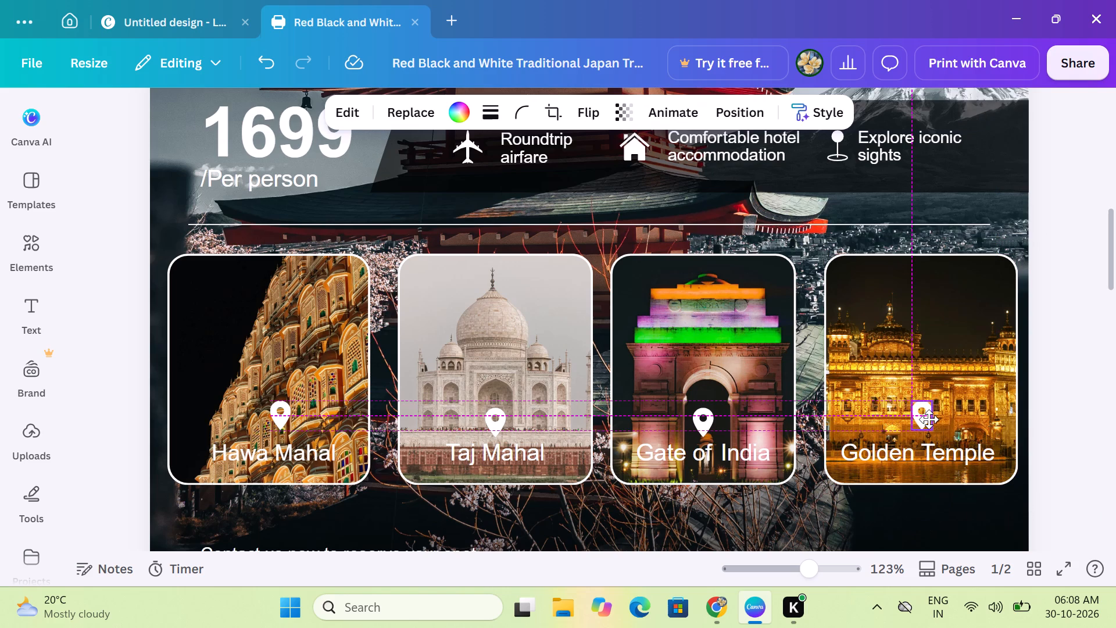
pyautogui.moveTo(929, 419); pyautogui.dragTo(924, 422)
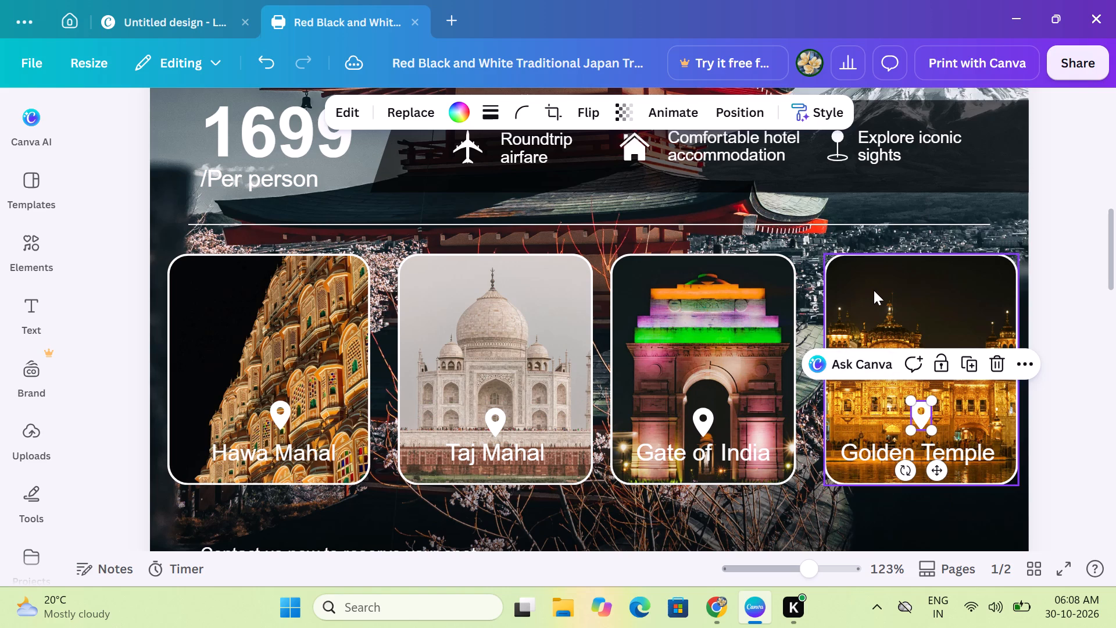
pyautogui.click(874, 290)
# Search the replacement photos for "india" to replace the flyer's pagoda background photo.
pyautogui.scroll(-2, 874, 290)
pyautogui.scroll(3, 874, 290)
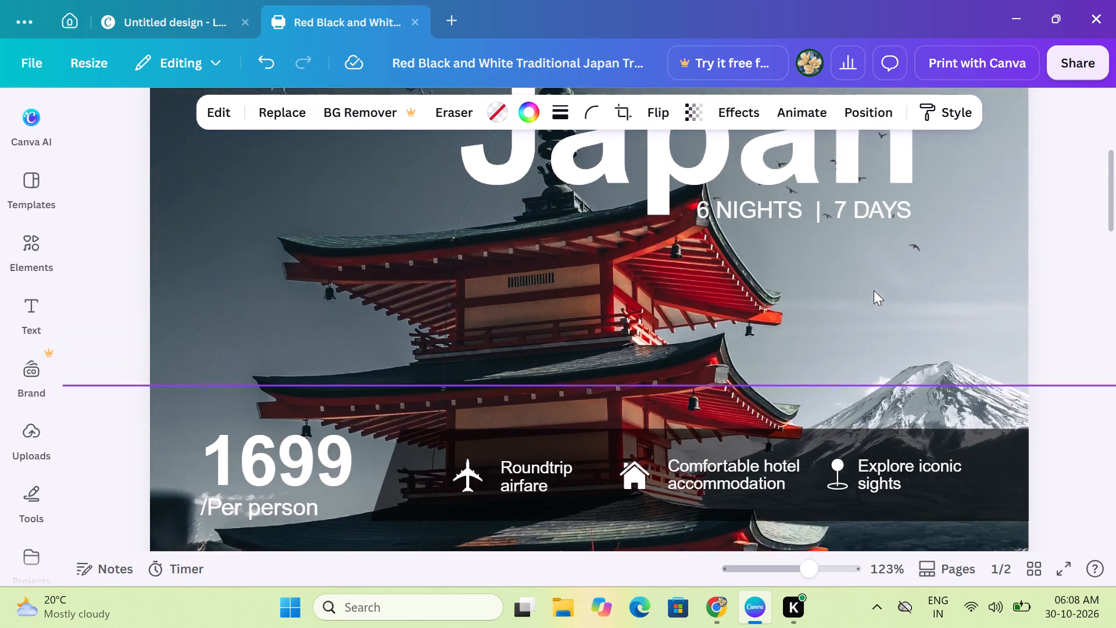
pyautogui.scroll(1, 874, 290)
pyautogui.scroll(-1, 874, 290)
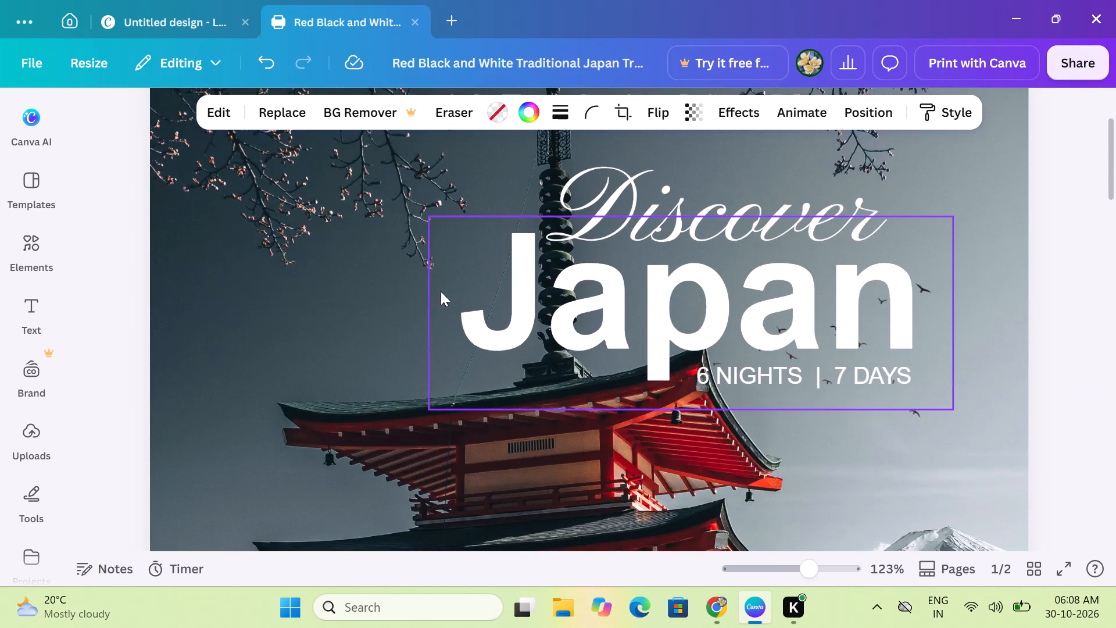
pyautogui.click(391, 300)
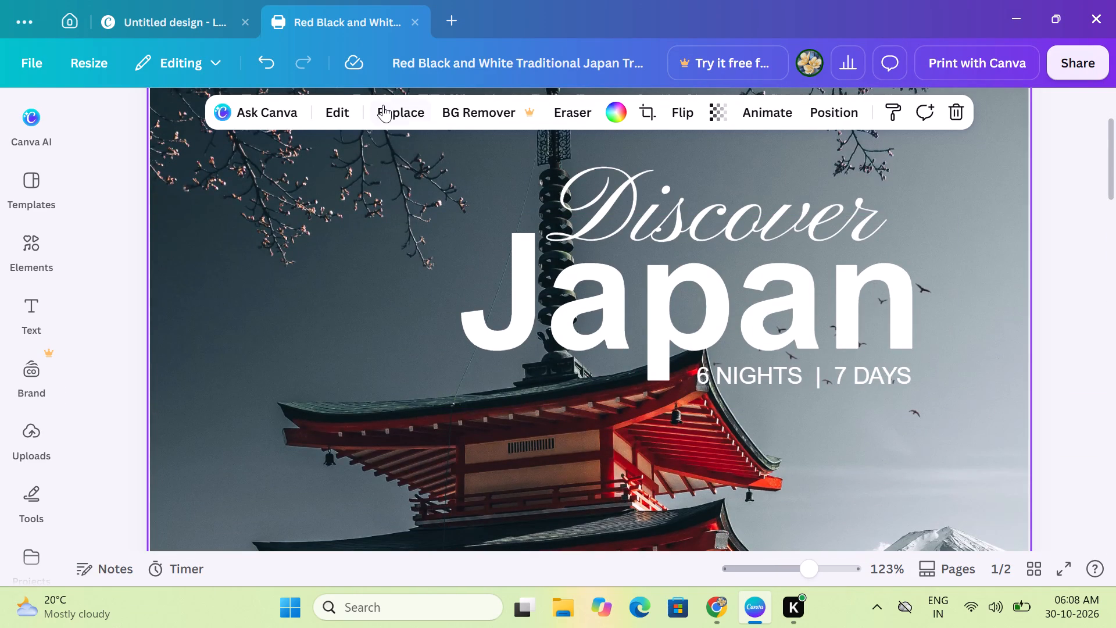
pyautogui.click(384, 109)
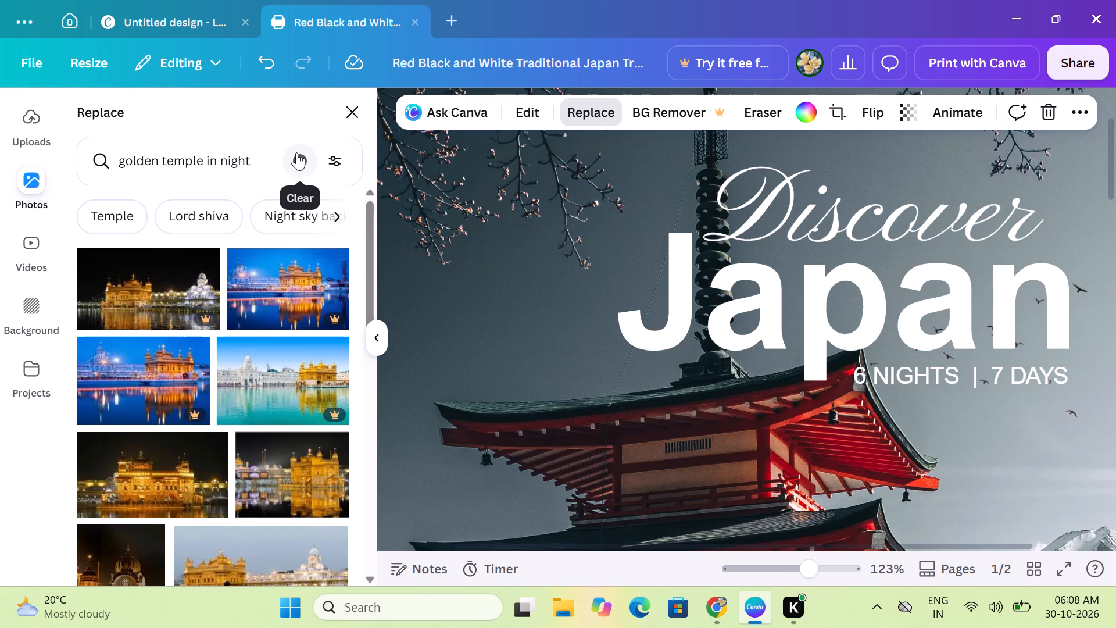
pyautogui.doubleClick(296, 152)
pyautogui.click(256, 156)
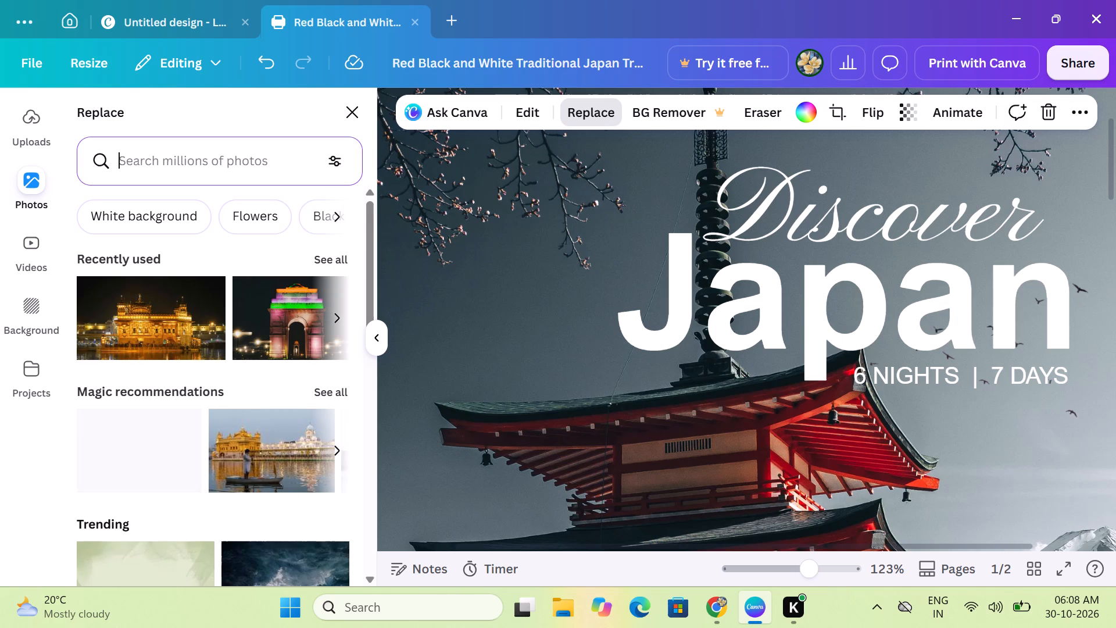
pyautogui.write('india')
pyautogui.press('Return')
# Replace the pagoda background with the carved stone wheel photo from the "india" results.
pyautogui.scroll(-1, 224, 354)
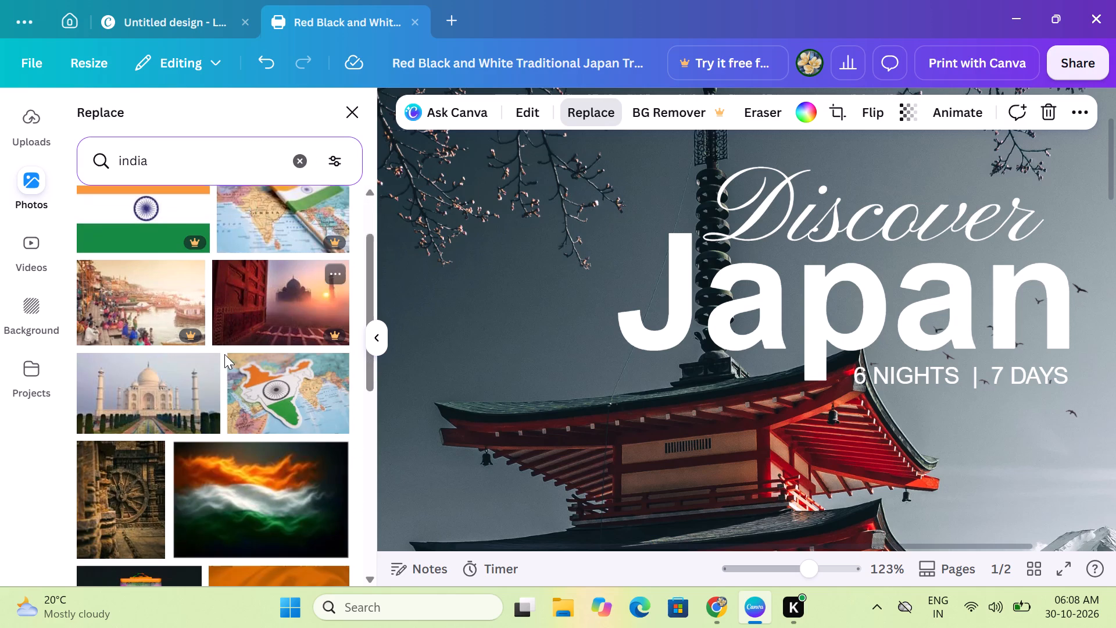
pyautogui.scroll(-3, 224, 354)
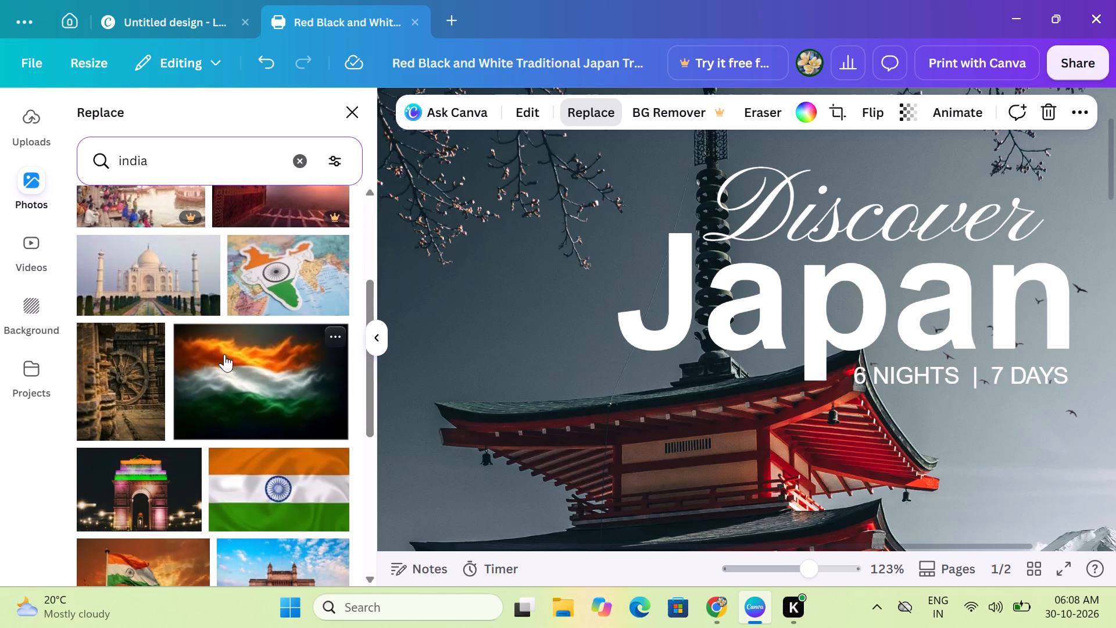
pyautogui.scroll(-1, 224, 354)
pyautogui.click(145, 307)
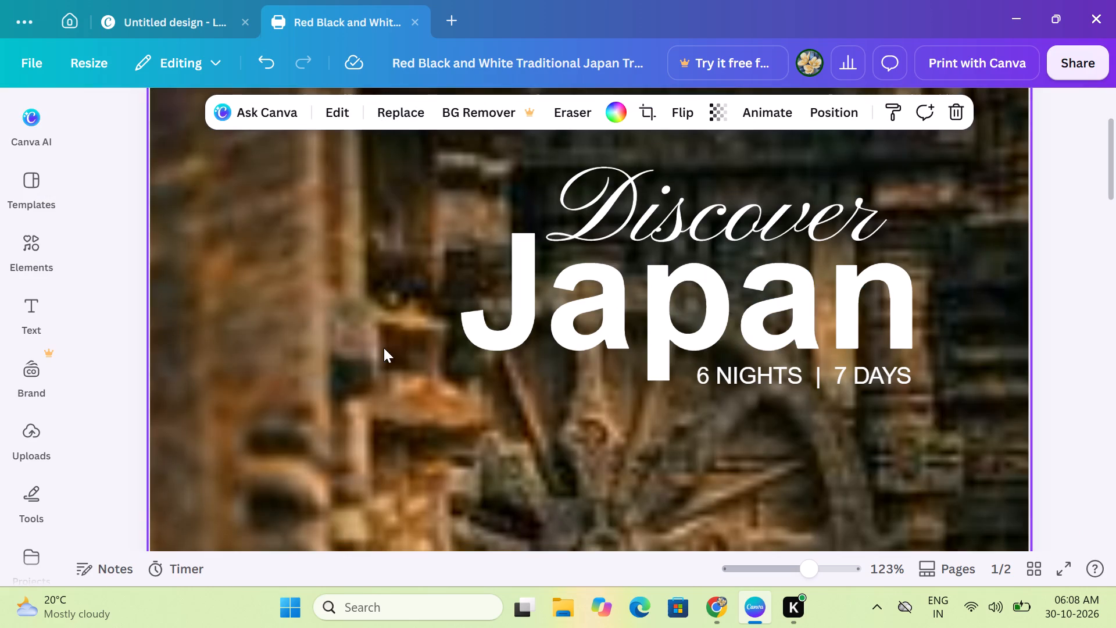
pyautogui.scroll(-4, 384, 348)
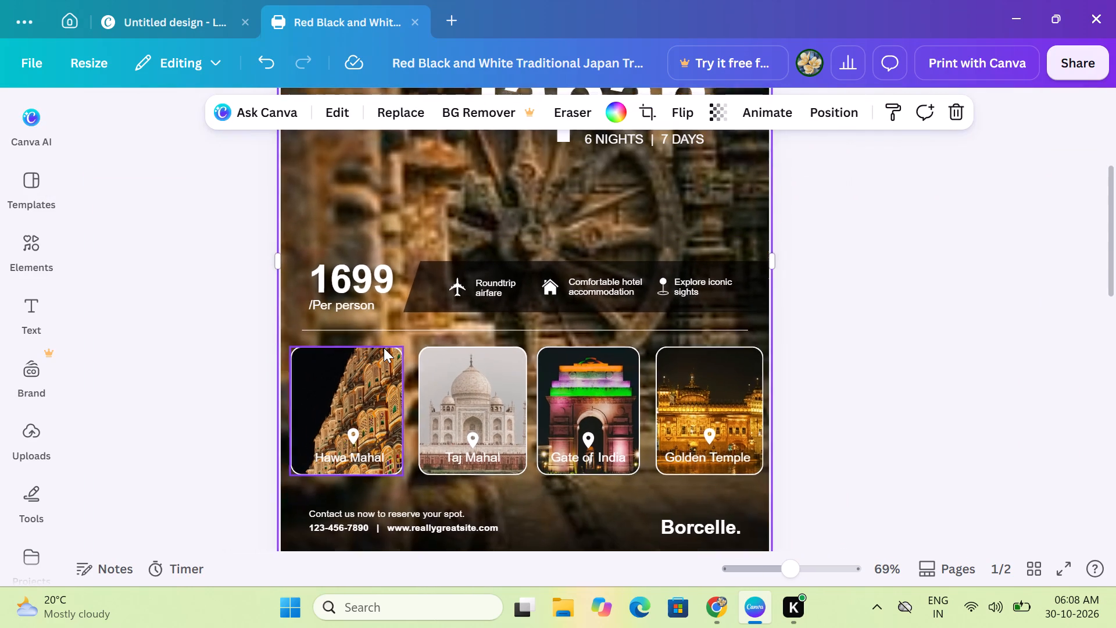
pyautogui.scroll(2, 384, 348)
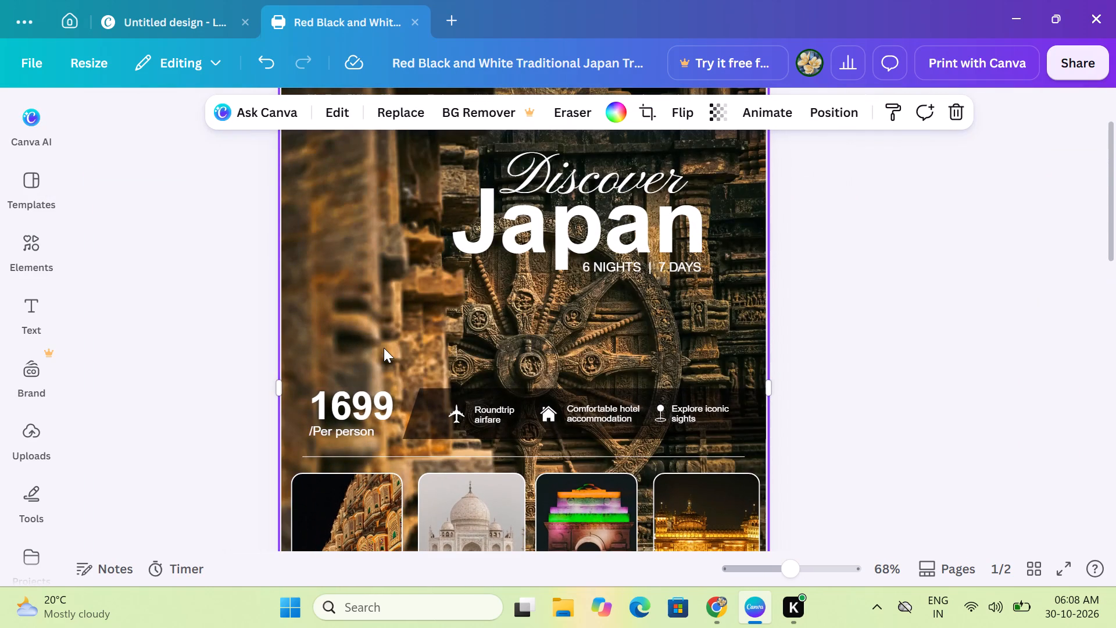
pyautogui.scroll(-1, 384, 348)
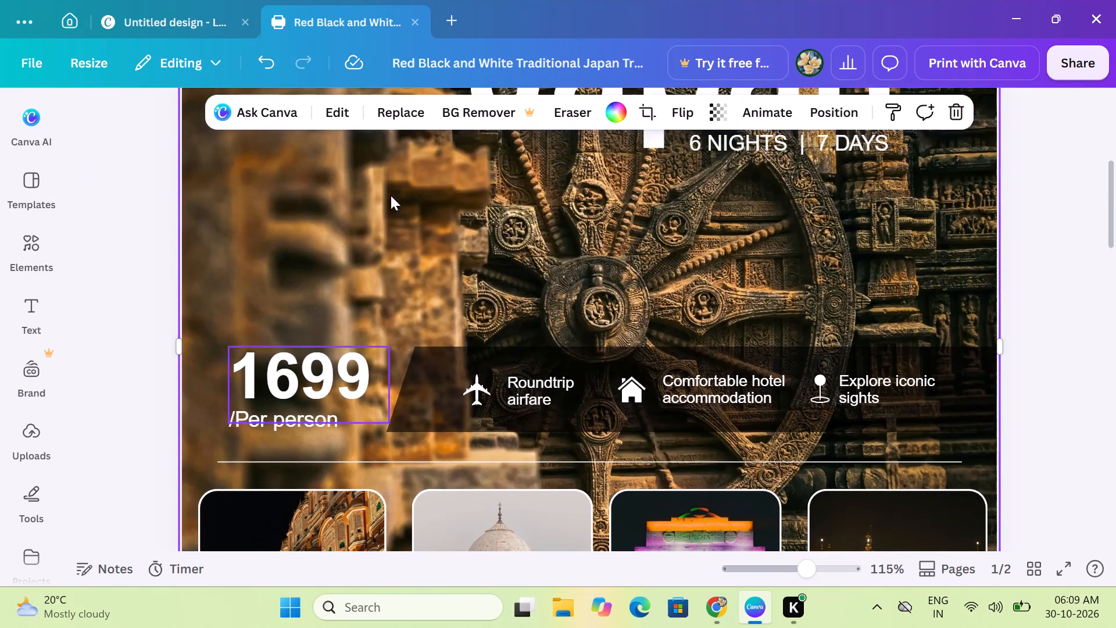
# Replace the carved stone wheel background with the free photo of orange sandstone domes and arches from the "india" results.
pyautogui.click(398, 103)
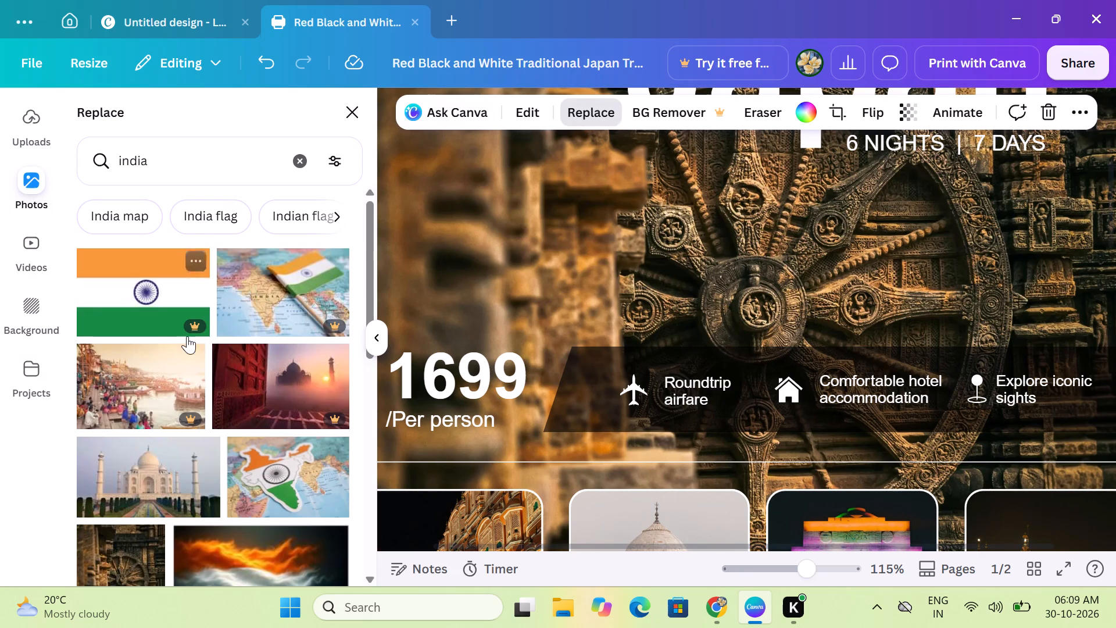
pyautogui.scroll(-4, 187, 336)
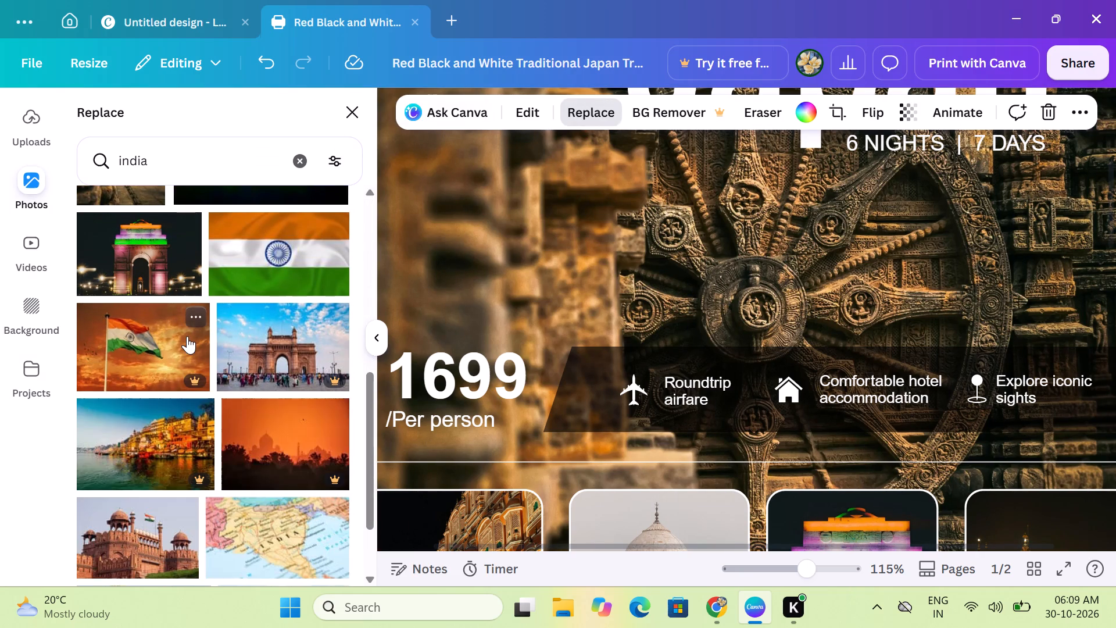
pyautogui.scroll(-3, 187, 336)
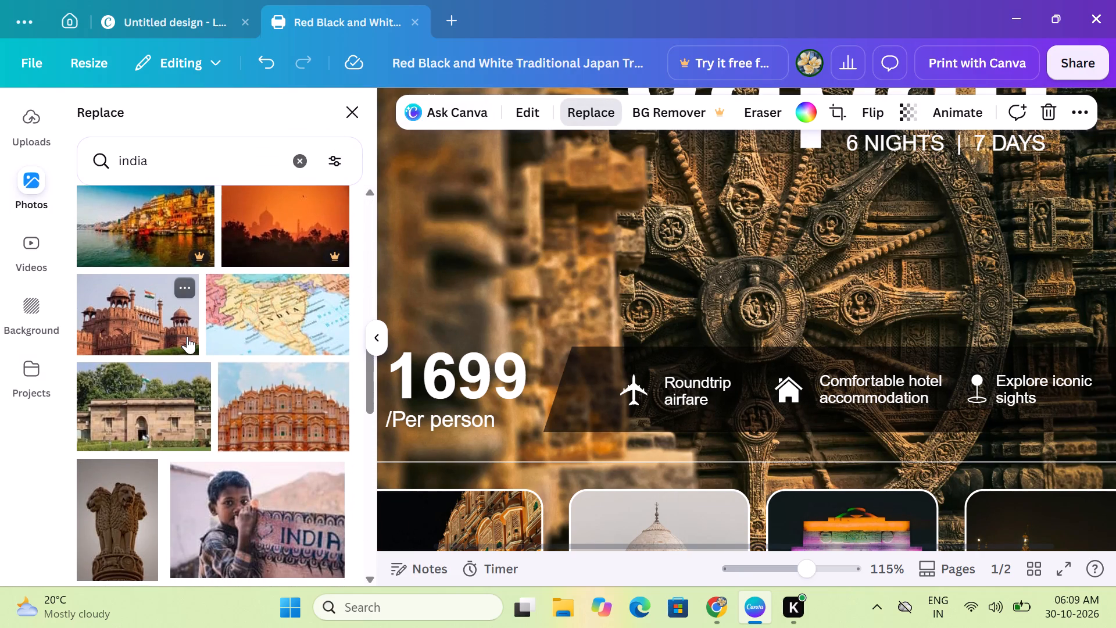
pyautogui.scroll(-2, 187, 336)
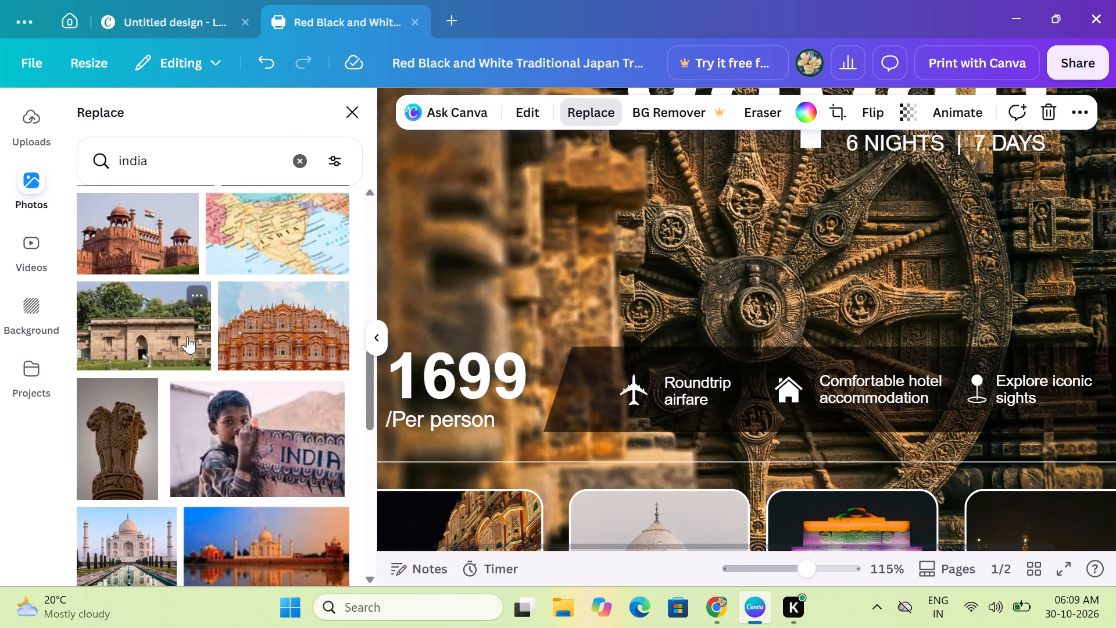
pyautogui.scroll(-3, 187, 336)
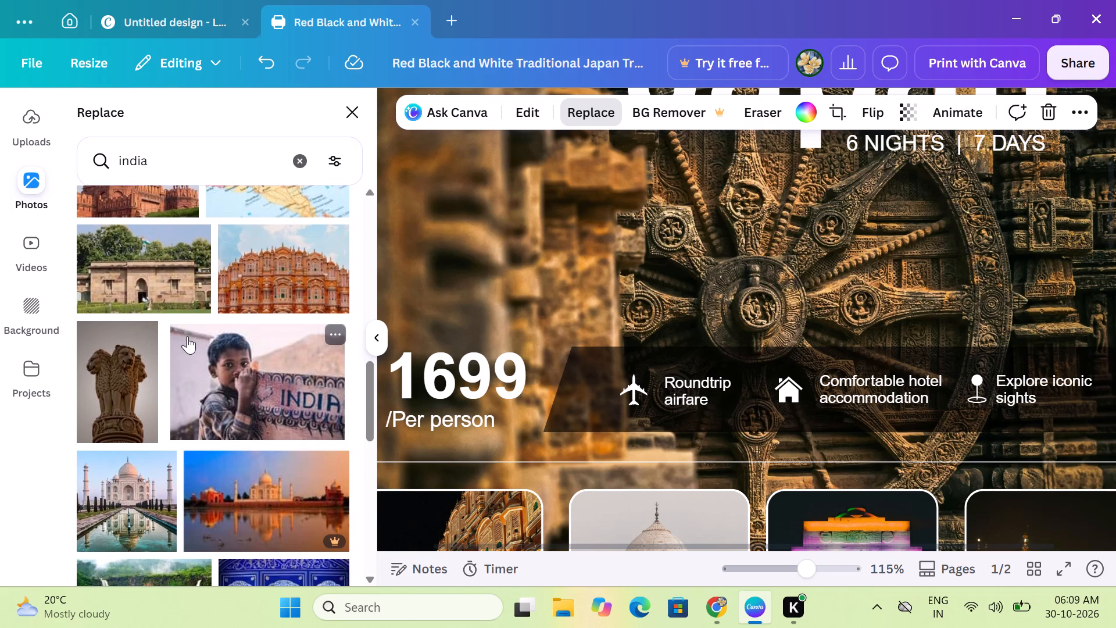
pyautogui.scroll(-3, 187, 336)
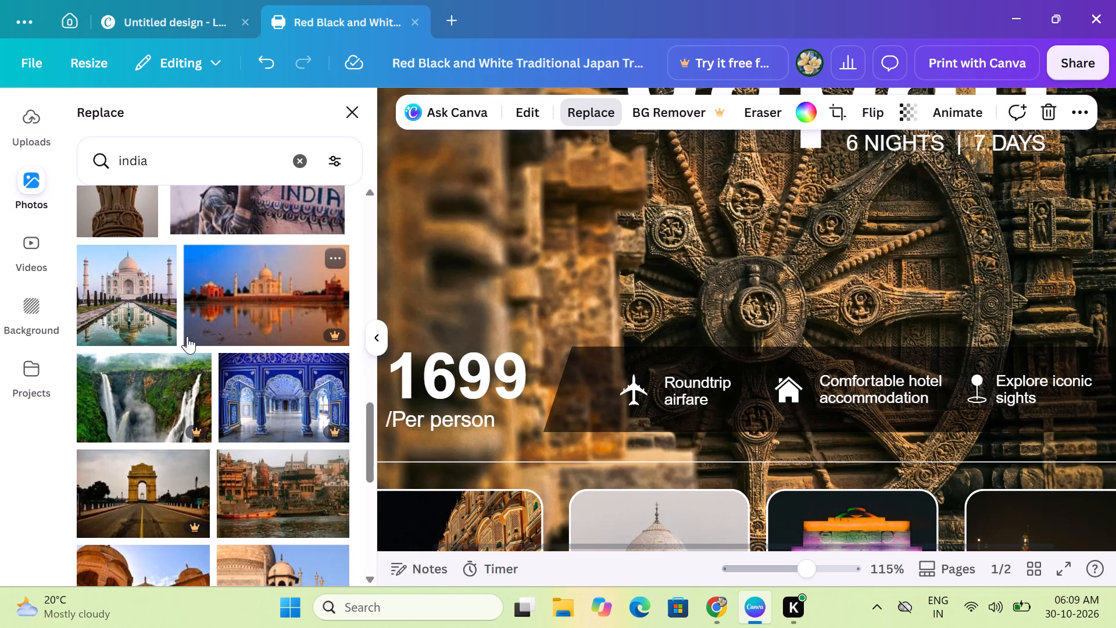
pyautogui.scroll(-2, 187, 336)
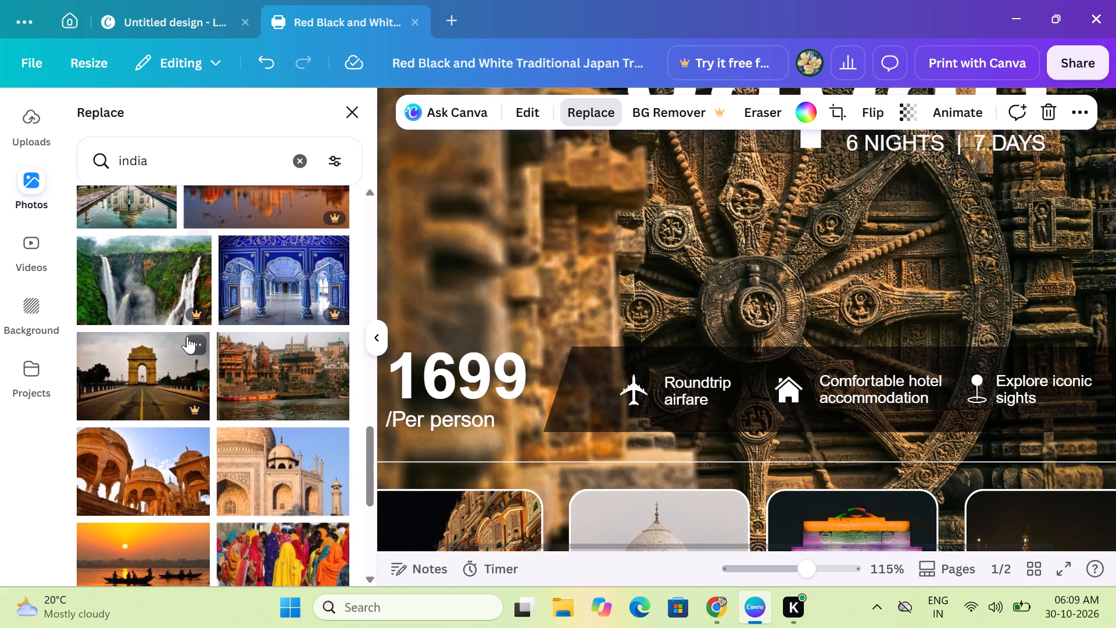
pyautogui.scroll(-3, 187, 336)
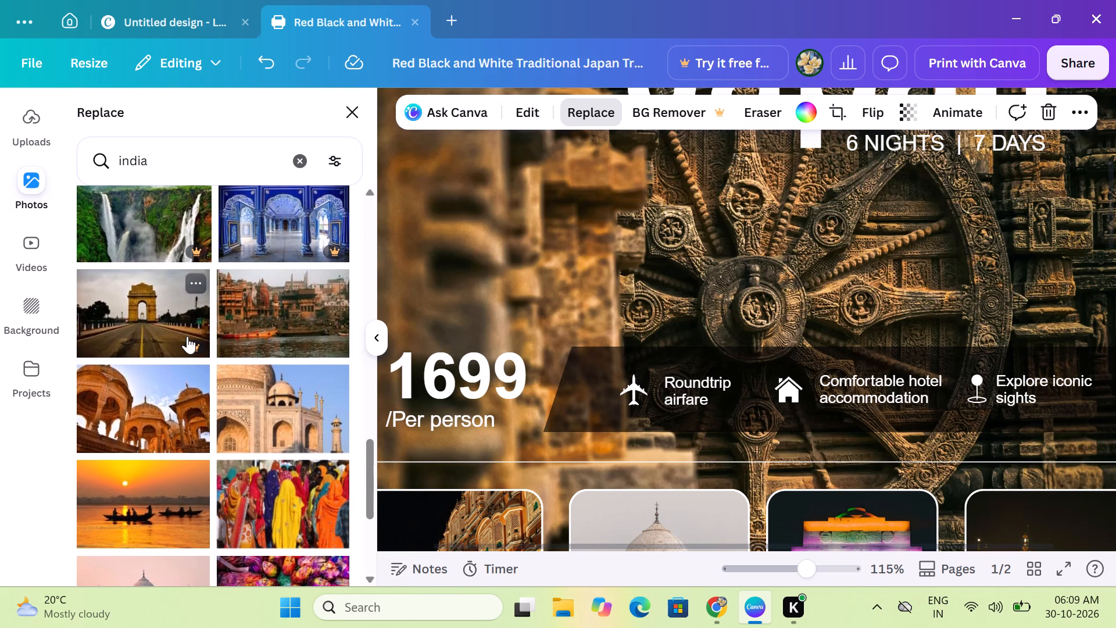
pyautogui.scroll(-2, 187, 336)
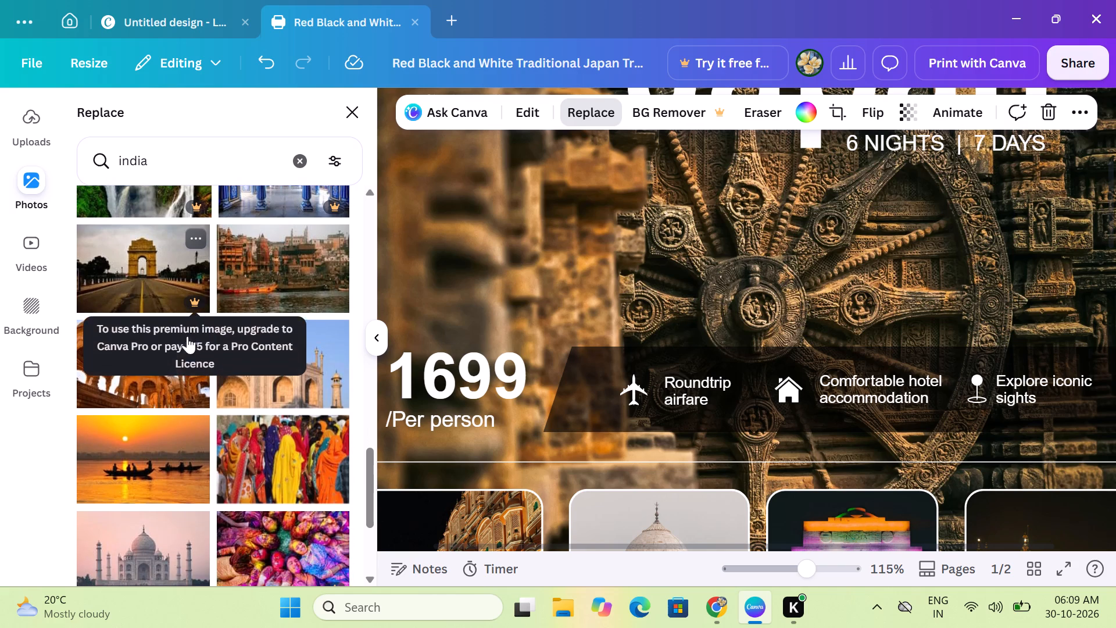
pyautogui.scroll(-2, 187, 336)
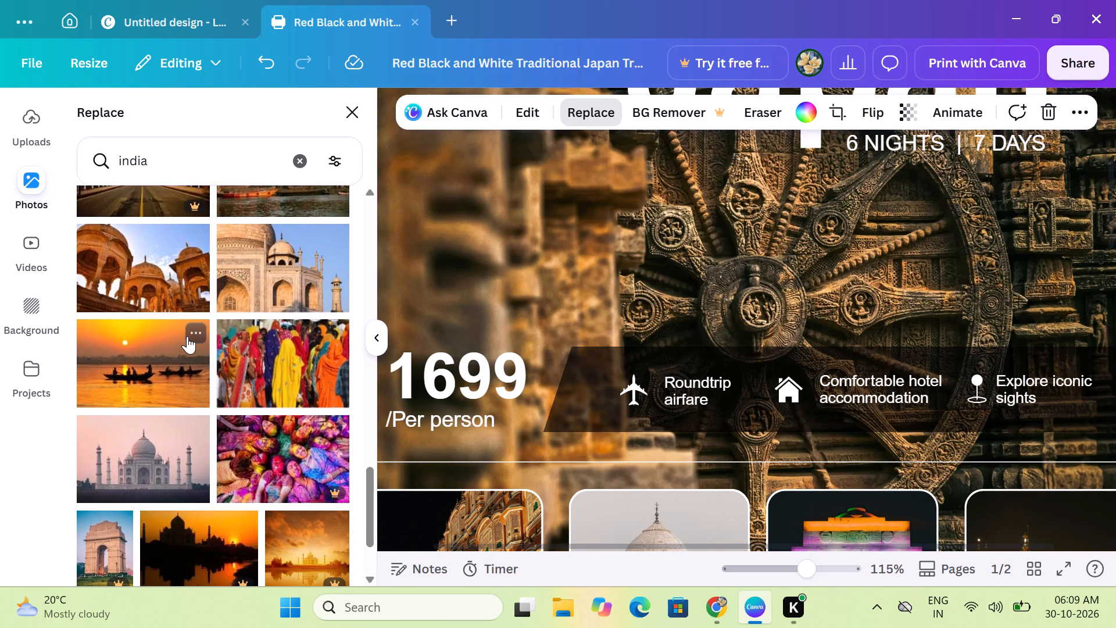
pyautogui.scroll(-2, 187, 336)
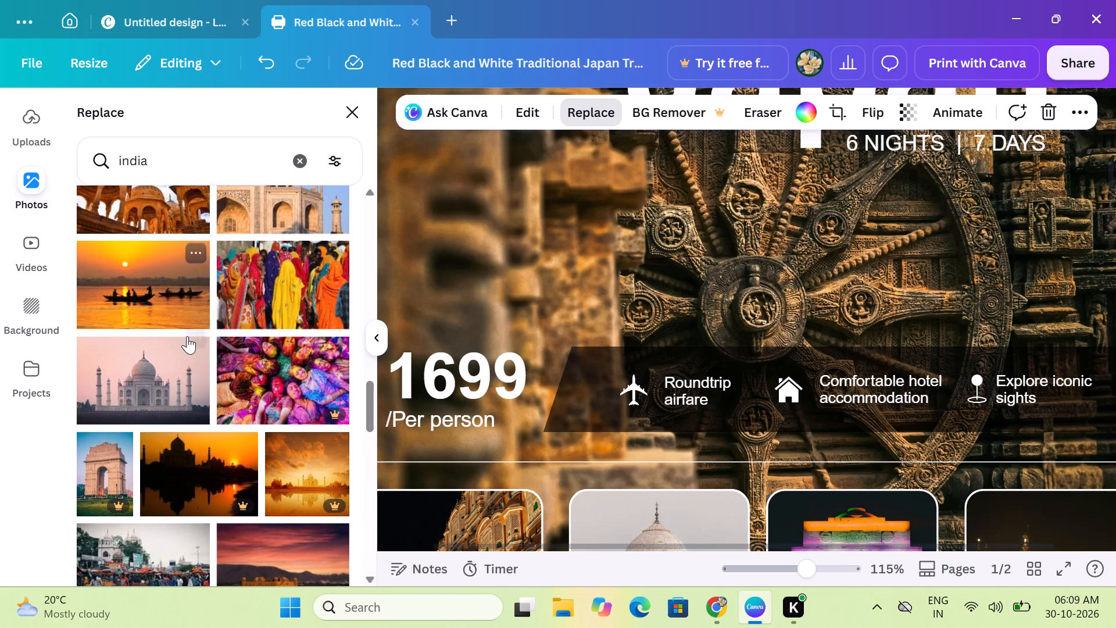
pyautogui.scroll(1, 187, 336)
pyautogui.scroll(-1, 187, 336)
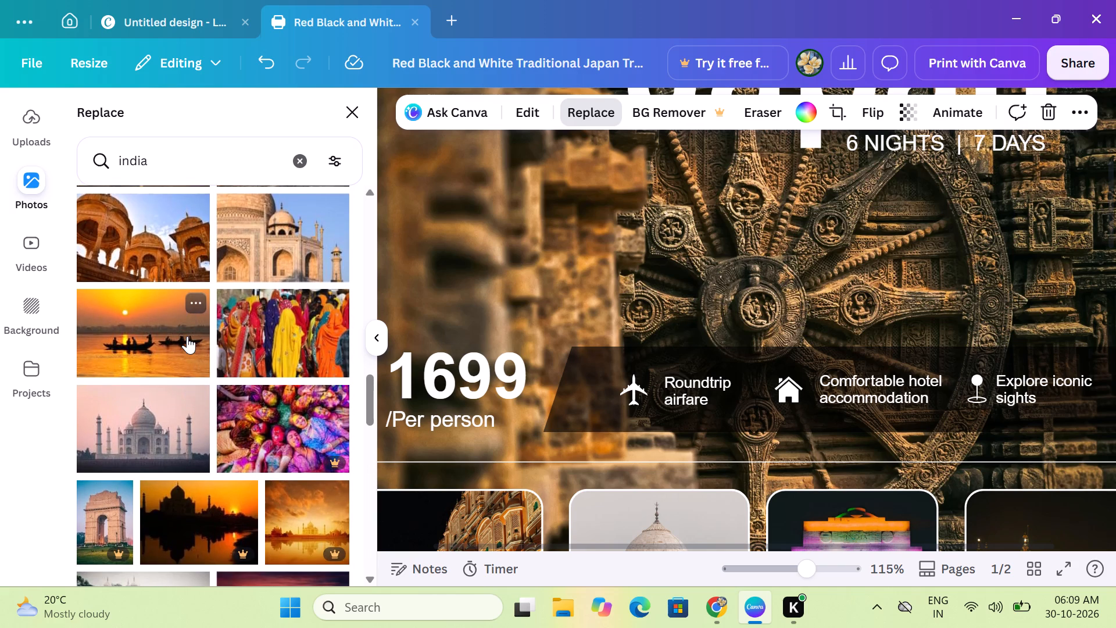
pyautogui.scroll(-3, 187, 336)
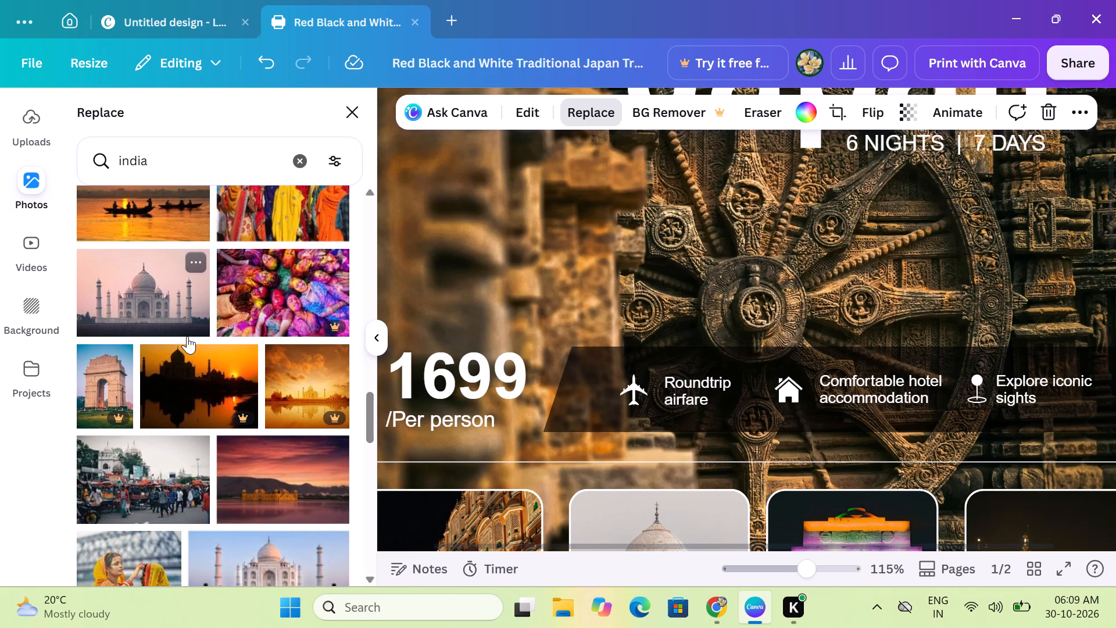
pyautogui.scroll(-3, 187, 336)
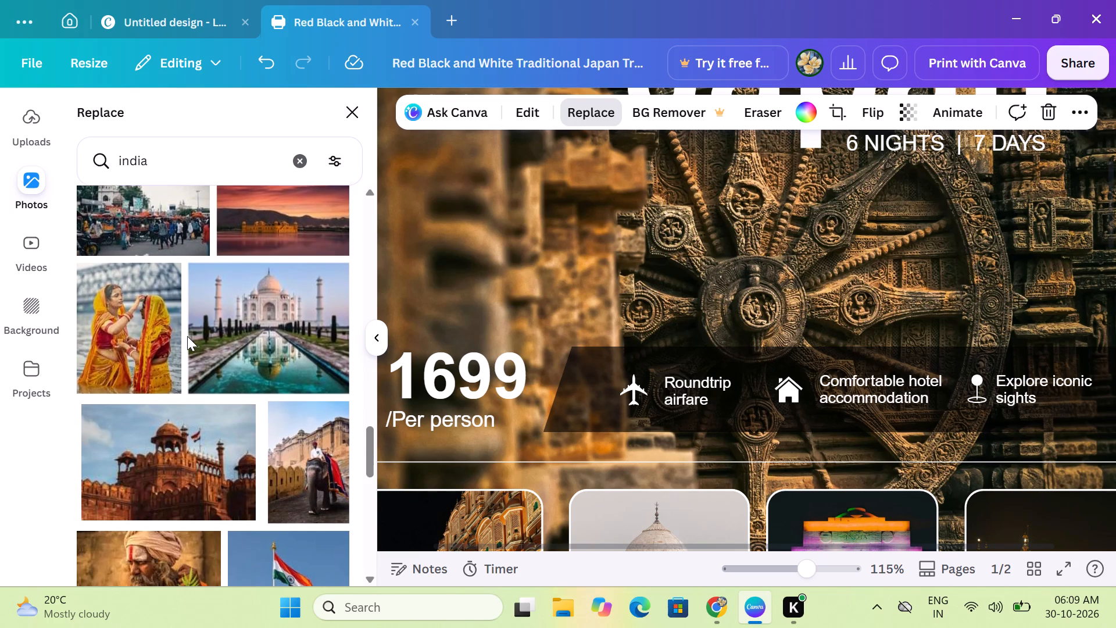
pyautogui.scroll(-1, 187, 336)
pyautogui.scroll(5, 187, 336)
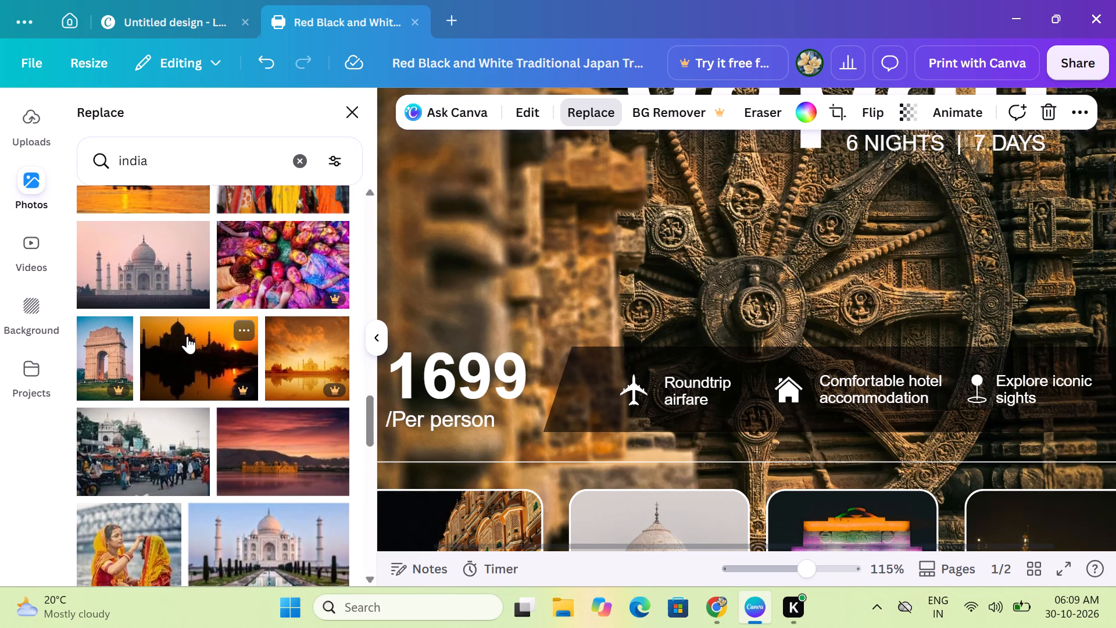
pyautogui.scroll(2, 187, 336)
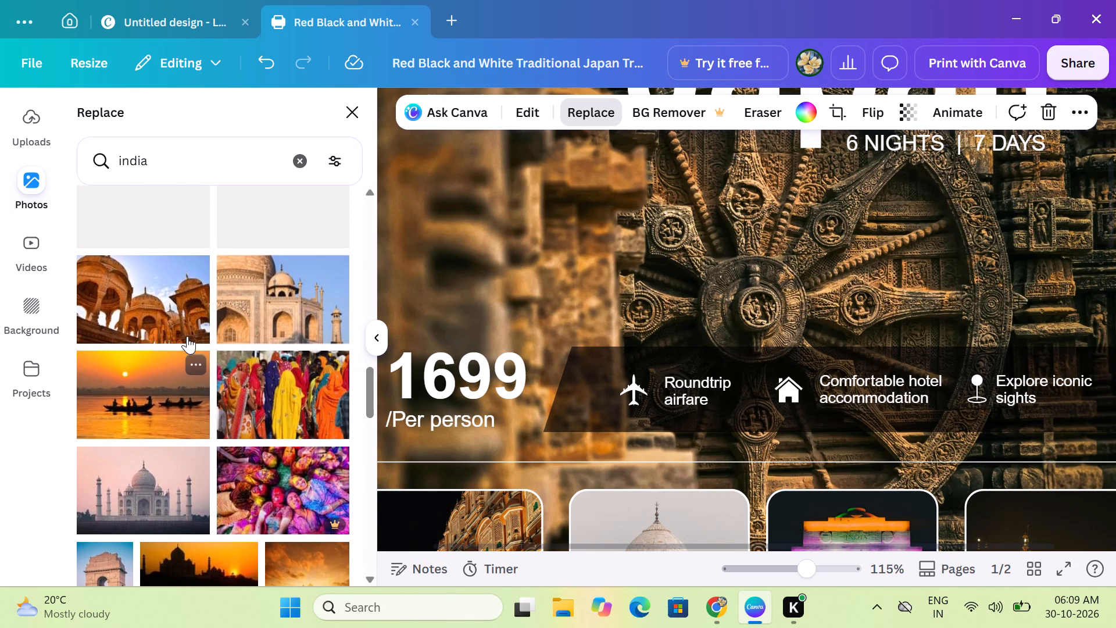
pyautogui.click(159, 311)
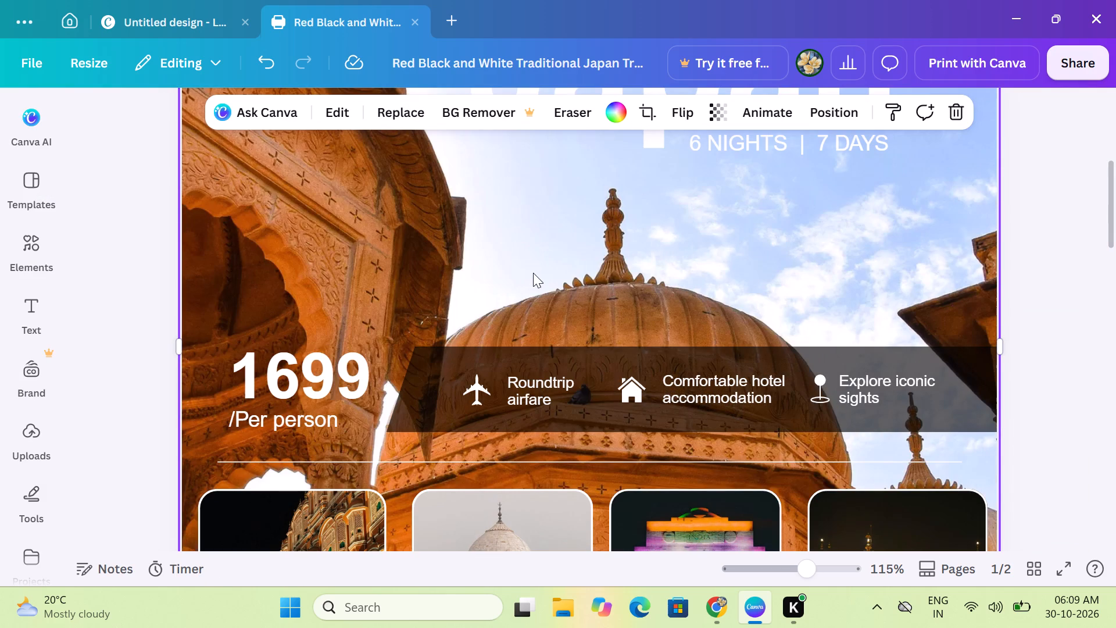
# Check how the sandstone dome background looks behind the destination cards, contact details and title of the flyer.
pyautogui.scroll(-3, 521, 249)
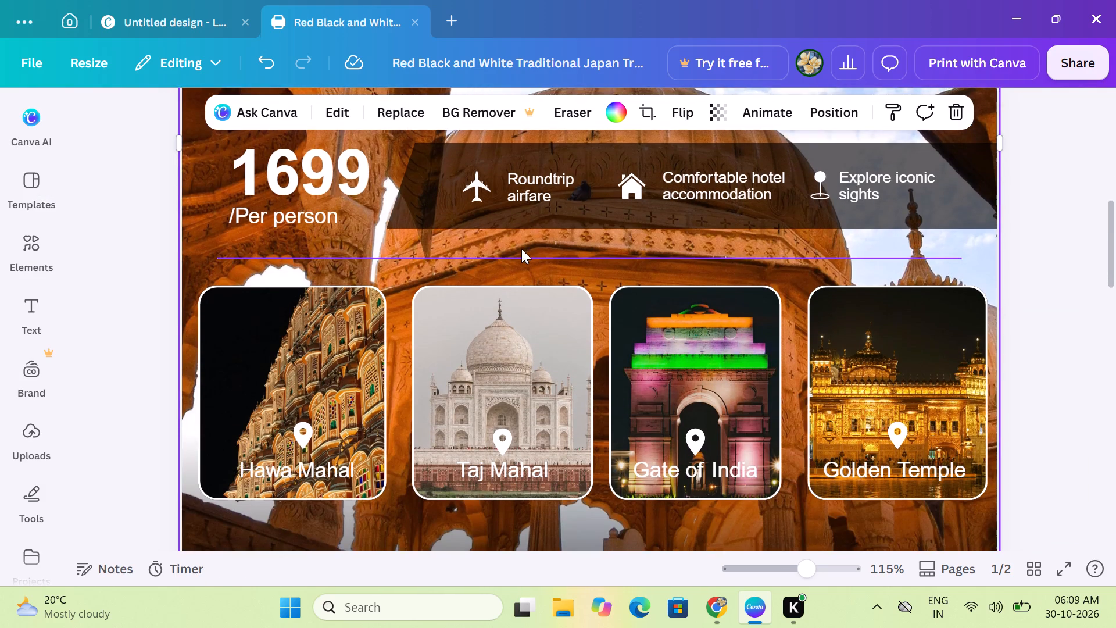
pyautogui.scroll(-2, 521, 249)
pyautogui.scroll(1, 569, 431)
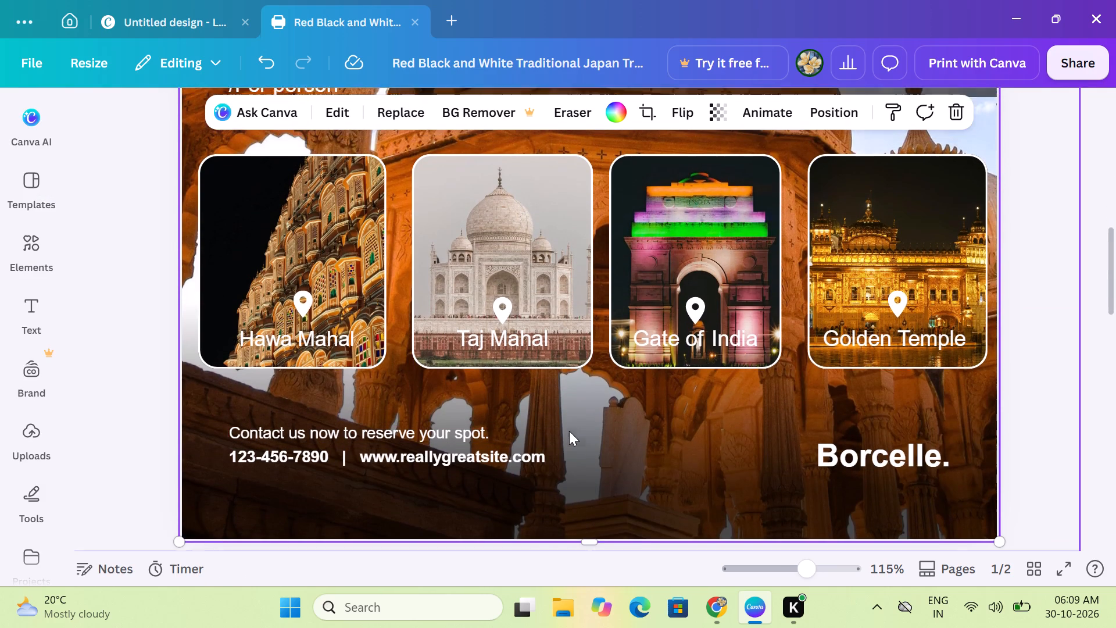
pyautogui.scroll(5, 569, 431)
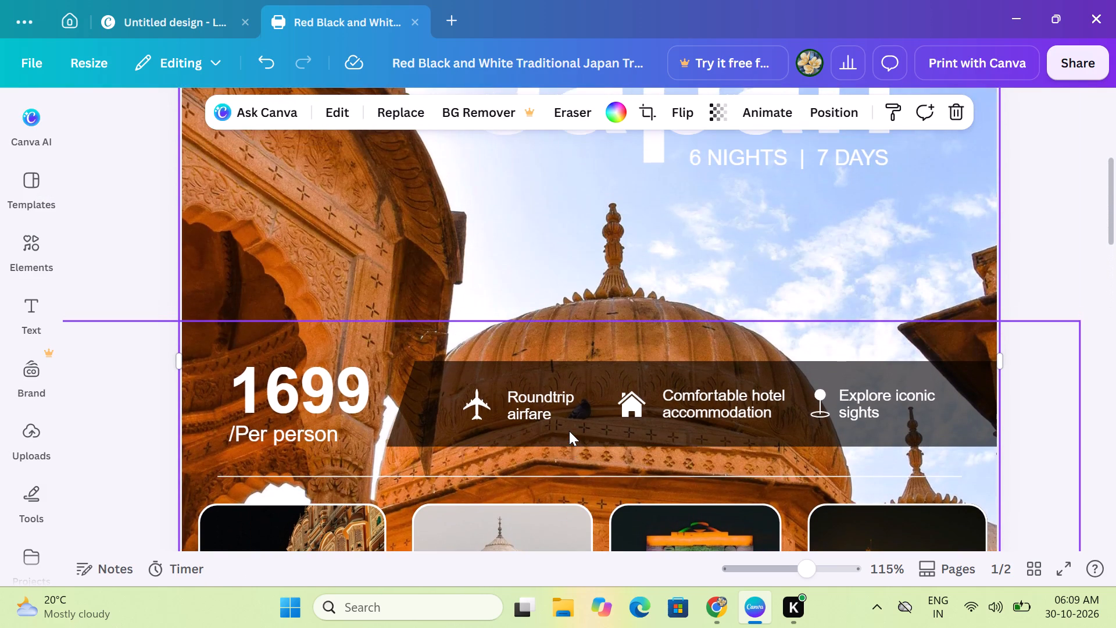
pyautogui.scroll(1, 569, 431)
pyautogui.scroll(-1, 569, 431)
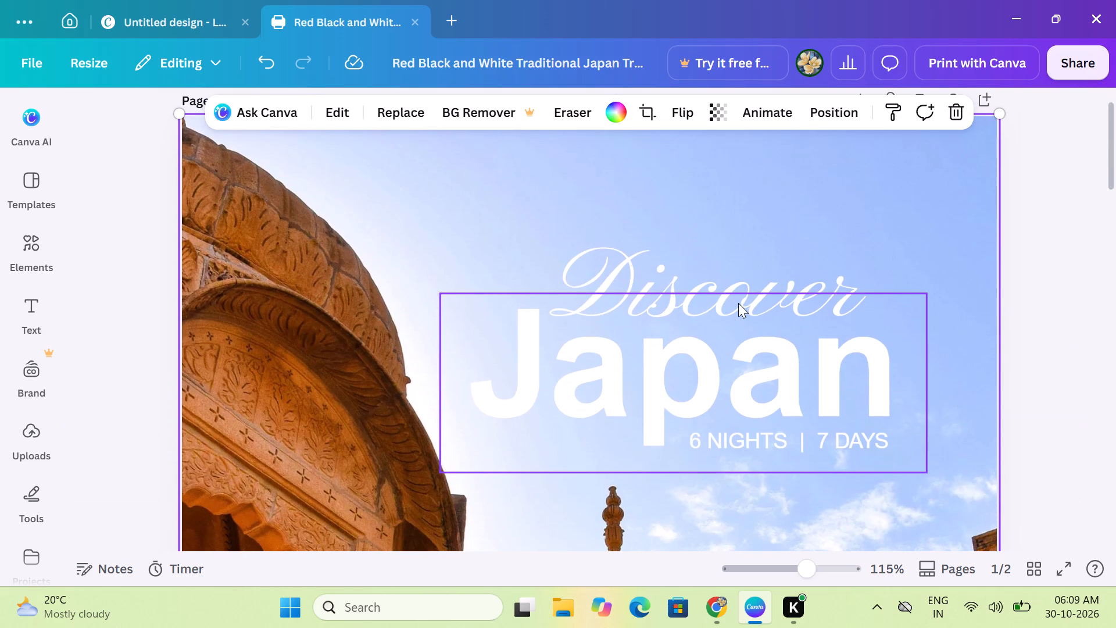
# Replace the "Japan" title text with "India".
pyautogui.click(738, 303)
pyautogui.click(754, 377)
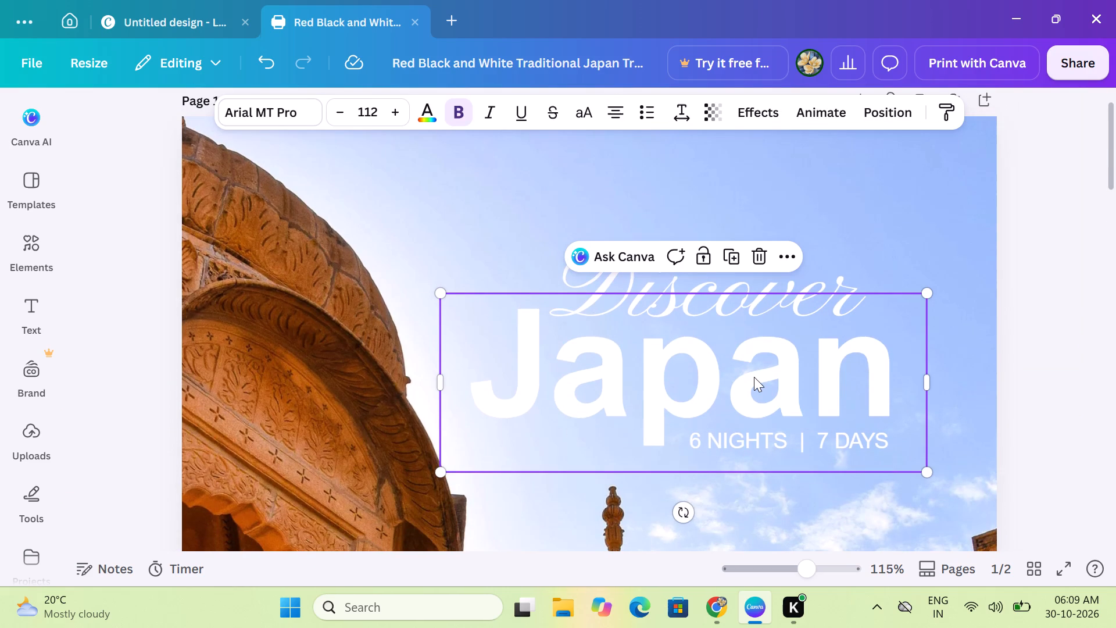
pyautogui.click(890, 397)
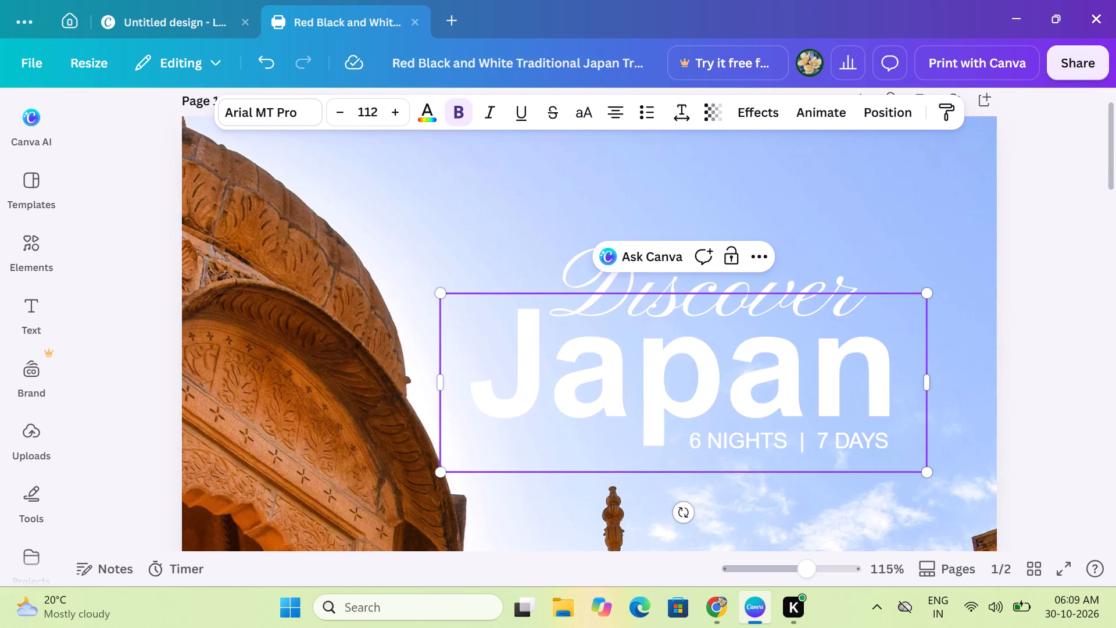
pyautogui.press('BackSpace')
pyautogui.press('BackSpace')
pyautogui.press('BackSpace')
pyautogui.press('BackSpace')
pyautogui.press('BackSpace')
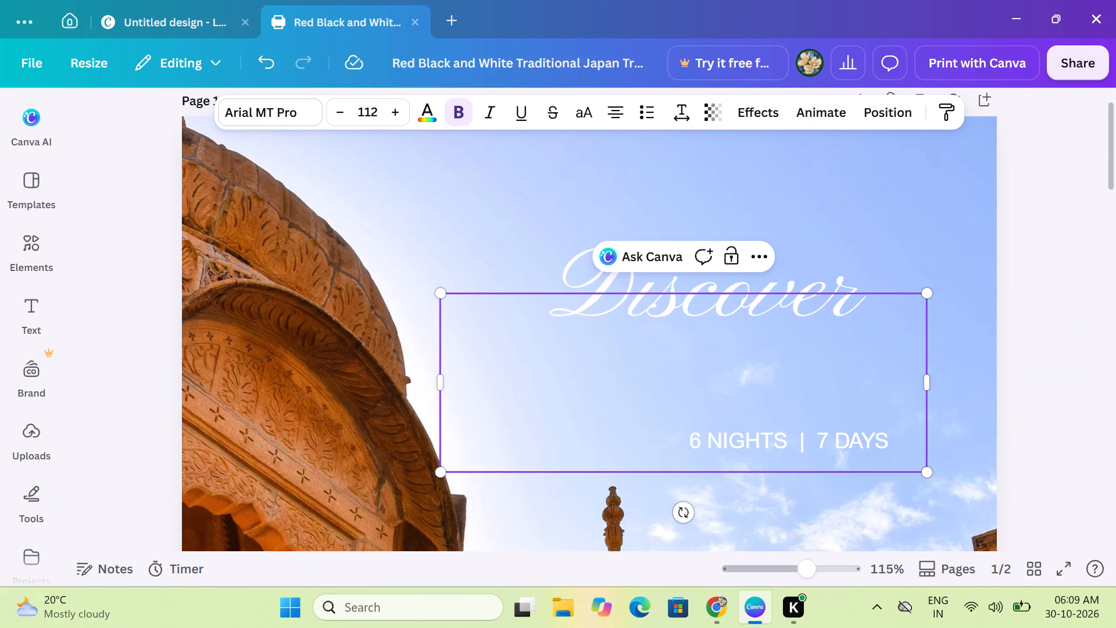
pyautogui.press('n')
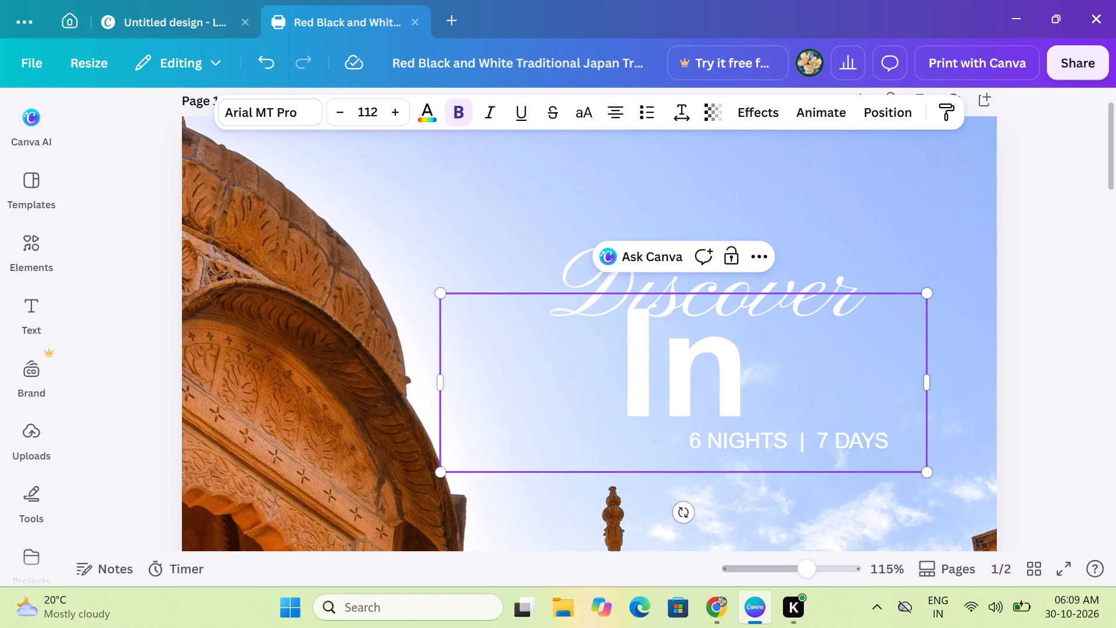
pyautogui.write('dia')
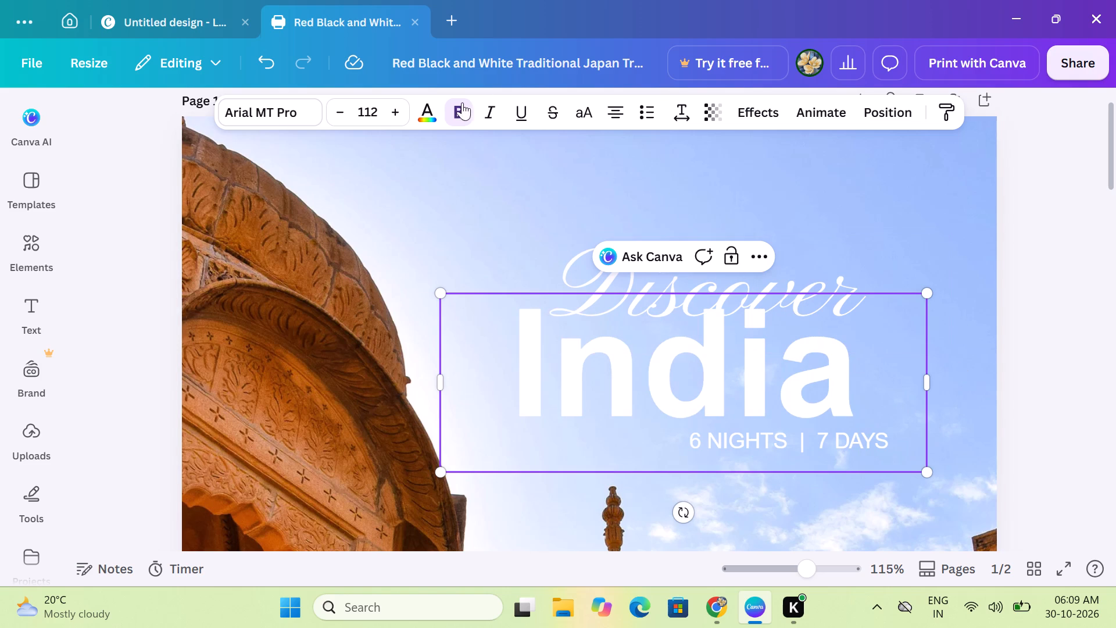
# Recolour the title black (#000000) by deleting the white text and re-entering "India" in that colour.
pyautogui.click(424, 108)
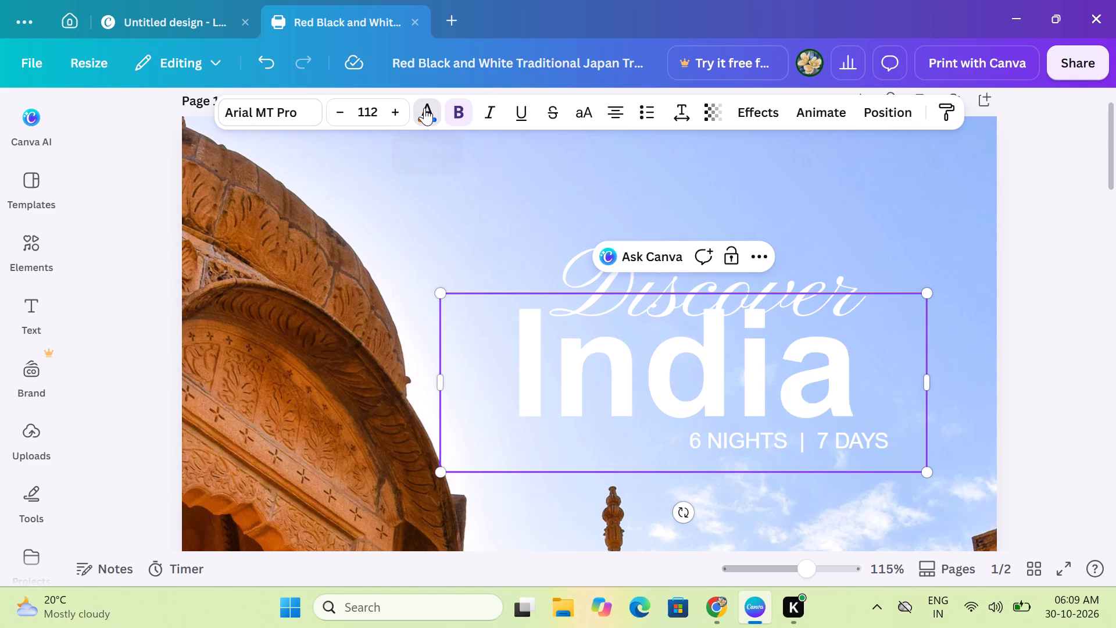
pyautogui.click(424, 108)
pyautogui.click(424, 108)
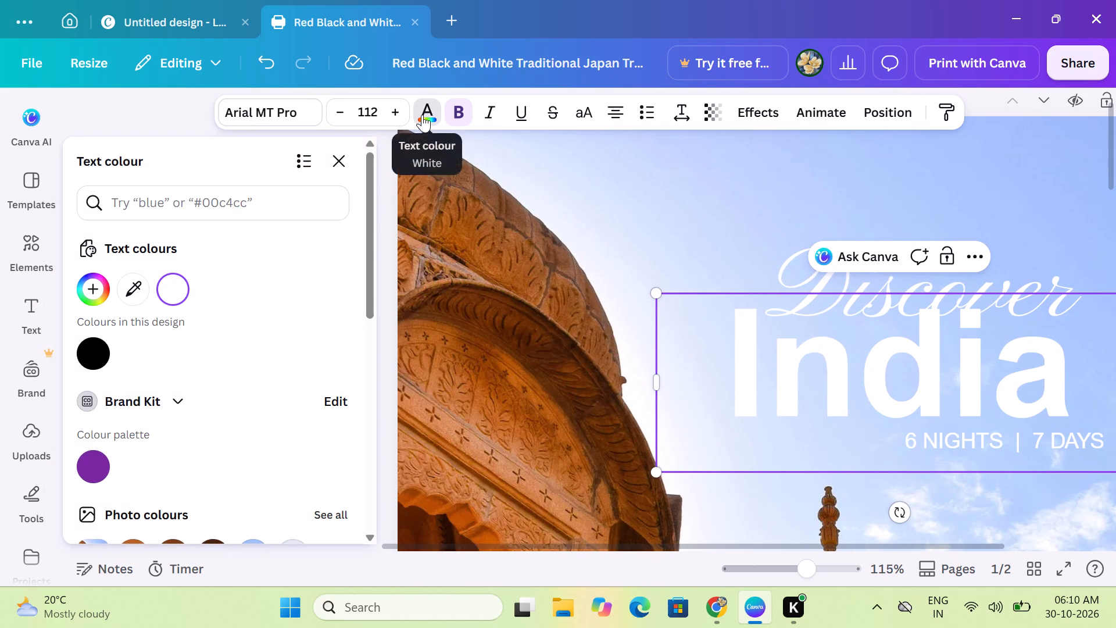
pyautogui.click(94, 353)
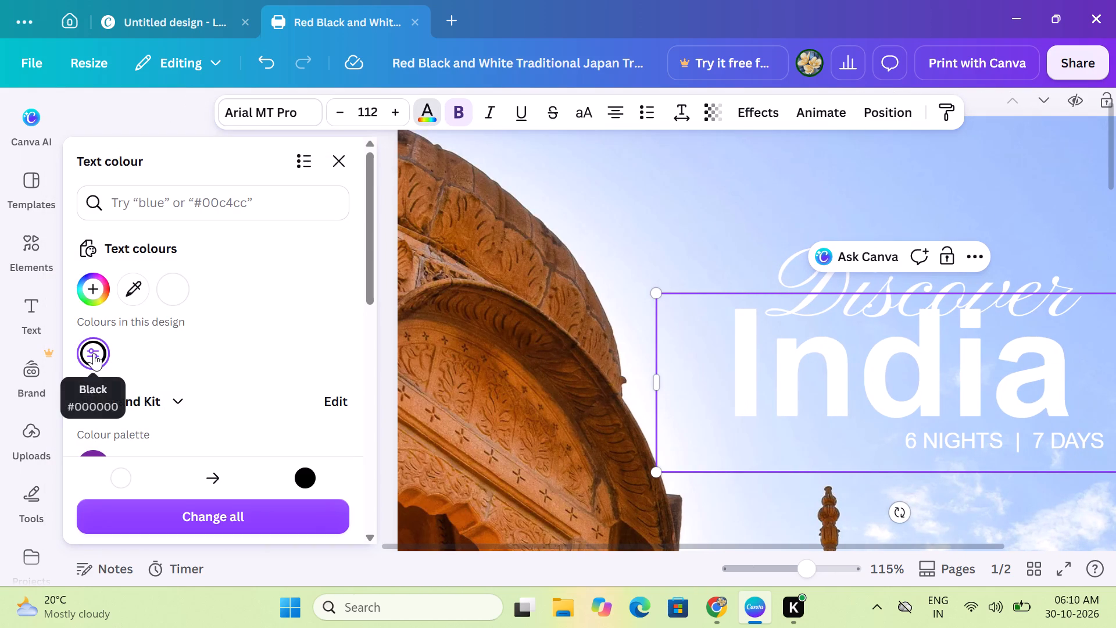
pyautogui.press('BackSpace')
pyautogui.press('BackSpace')
pyautogui.press('BackSpace')
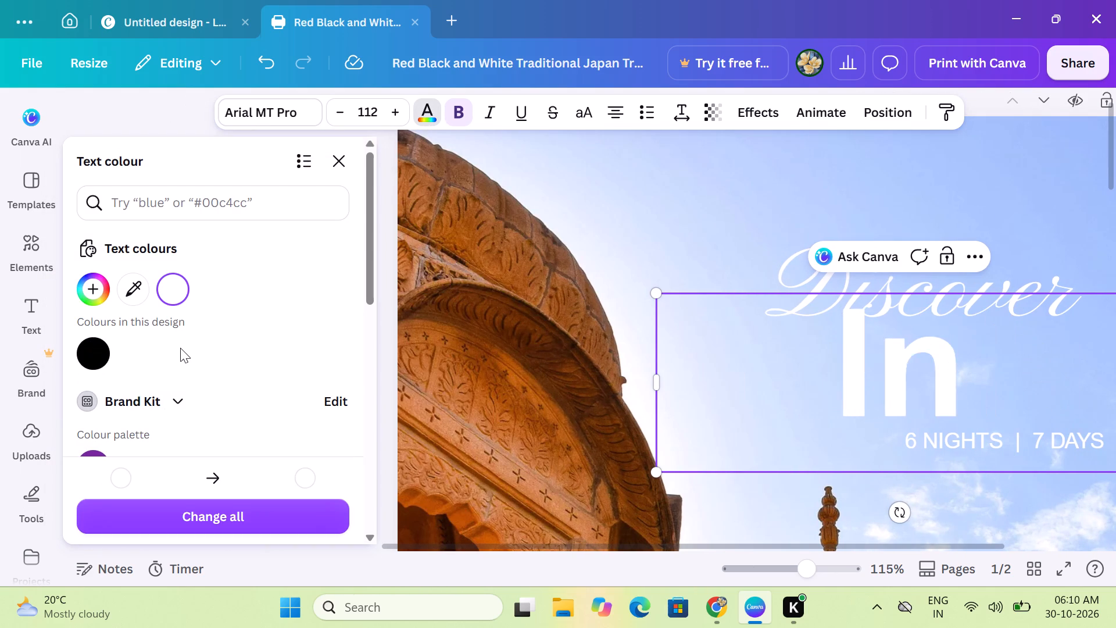
pyautogui.press('BackSpace')
pyautogui.press('BackSpace')
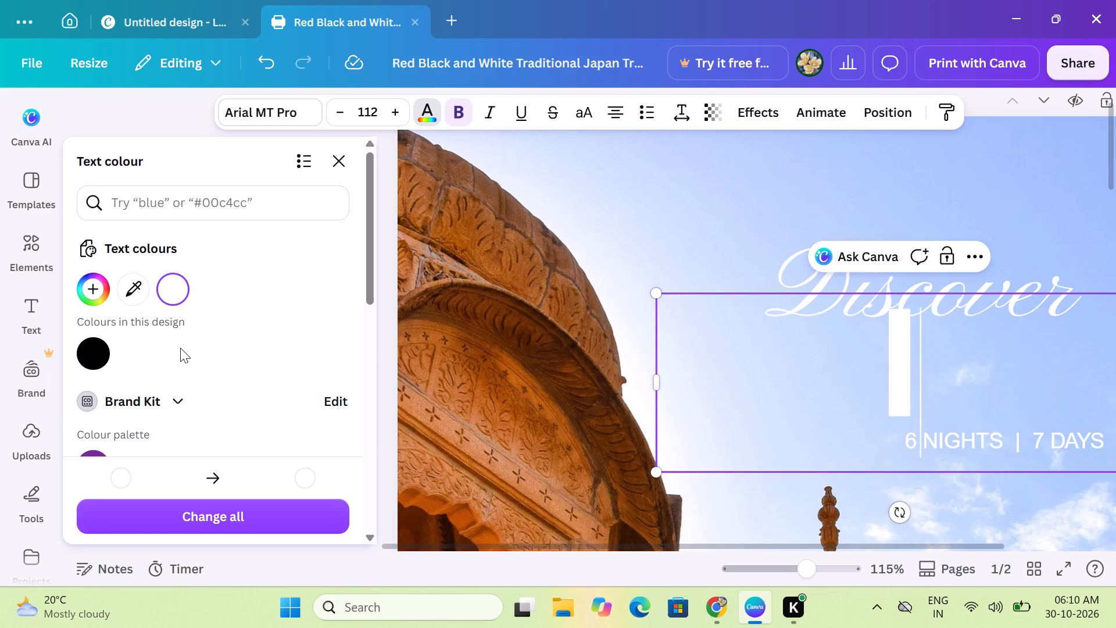
pyautogui.press('BackSpace')
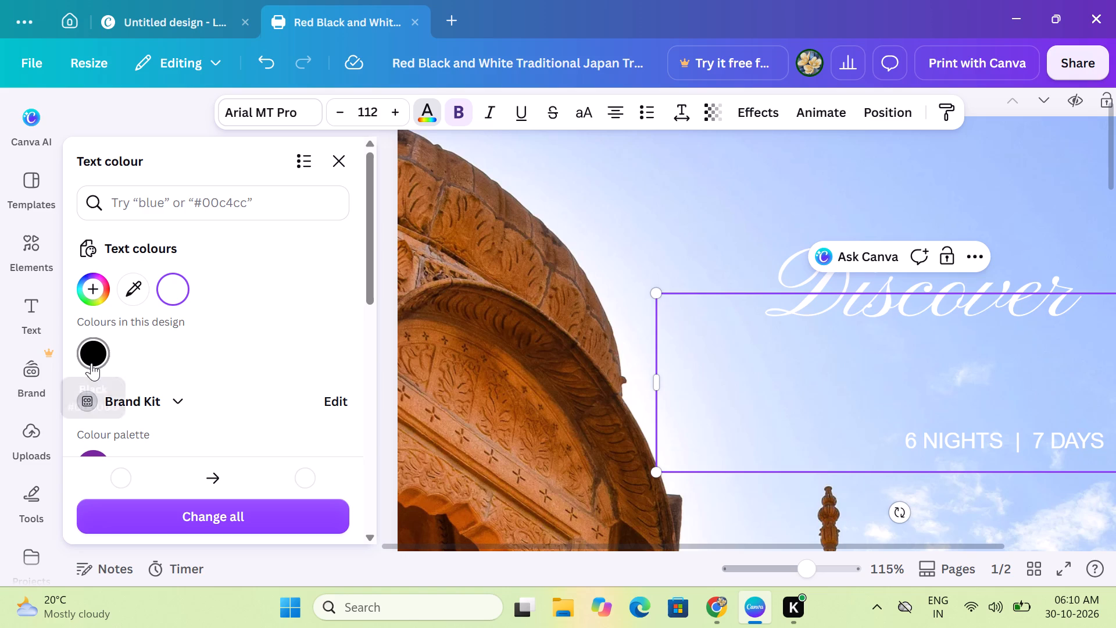
pyautogui.click(91, 363)
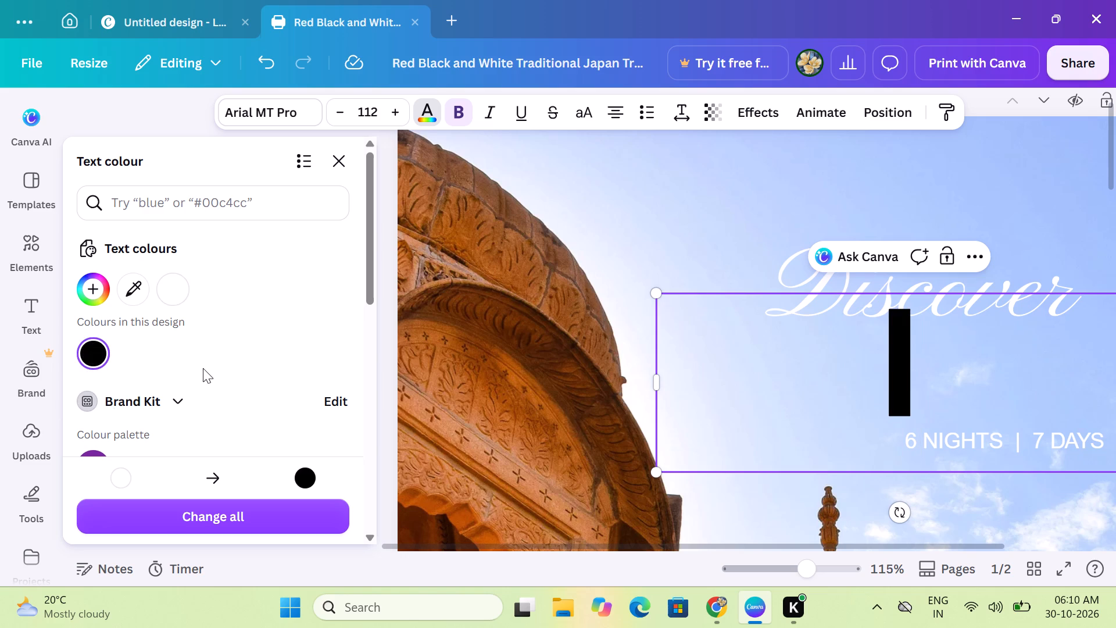
pyautogui.write('nd')
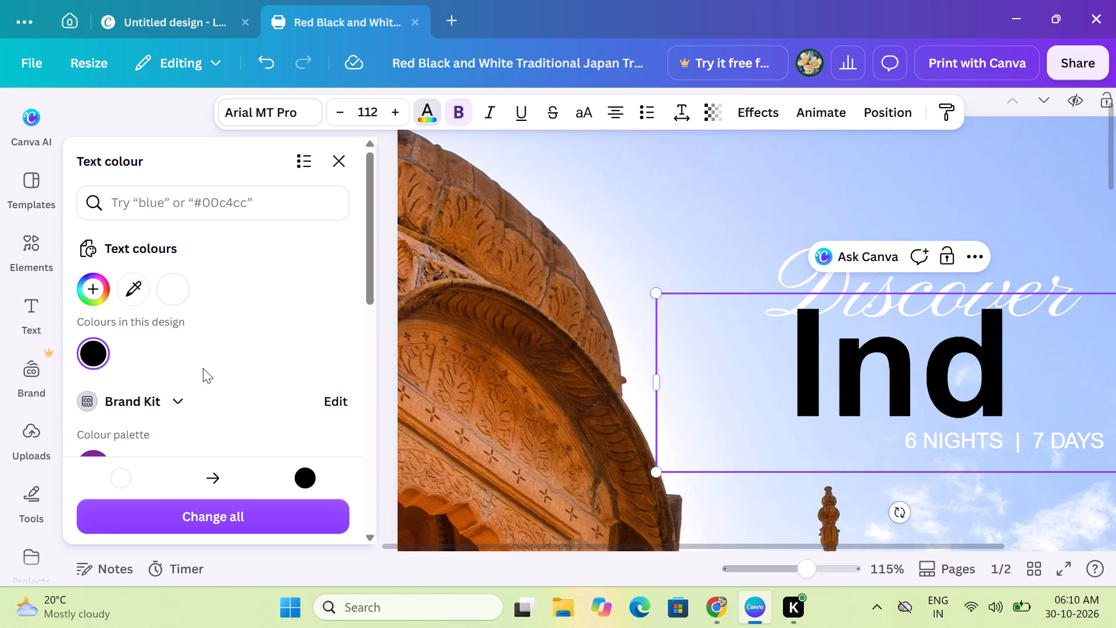
pyautogui.write('ia')
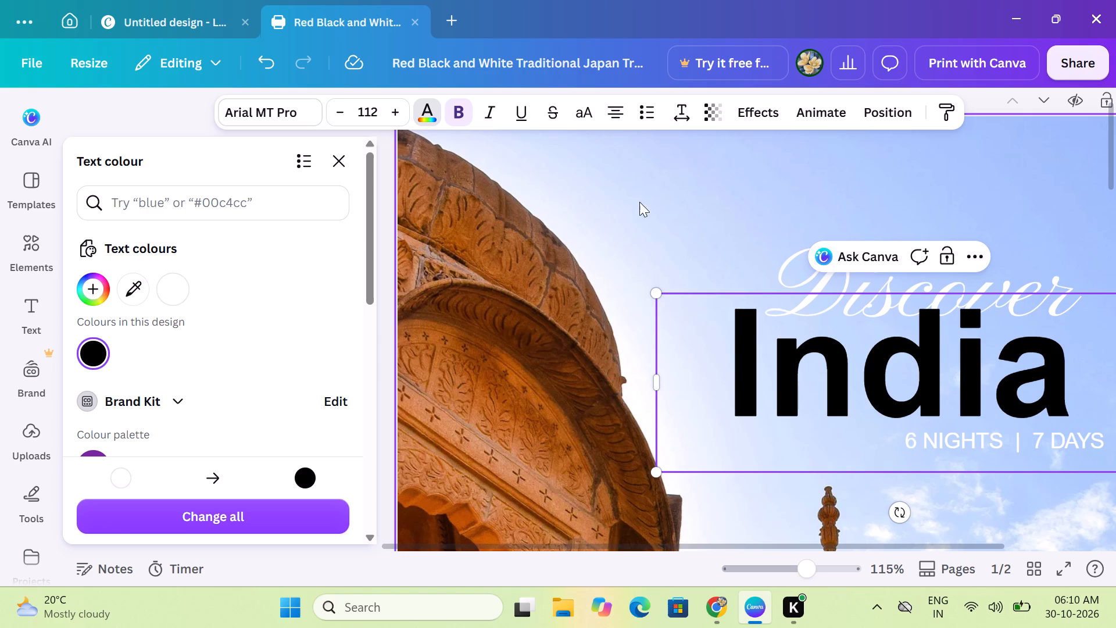
# Delete the white "Discover" script text above the India title, keeping its text box open for editing.
pyautogui.click(702, 238)
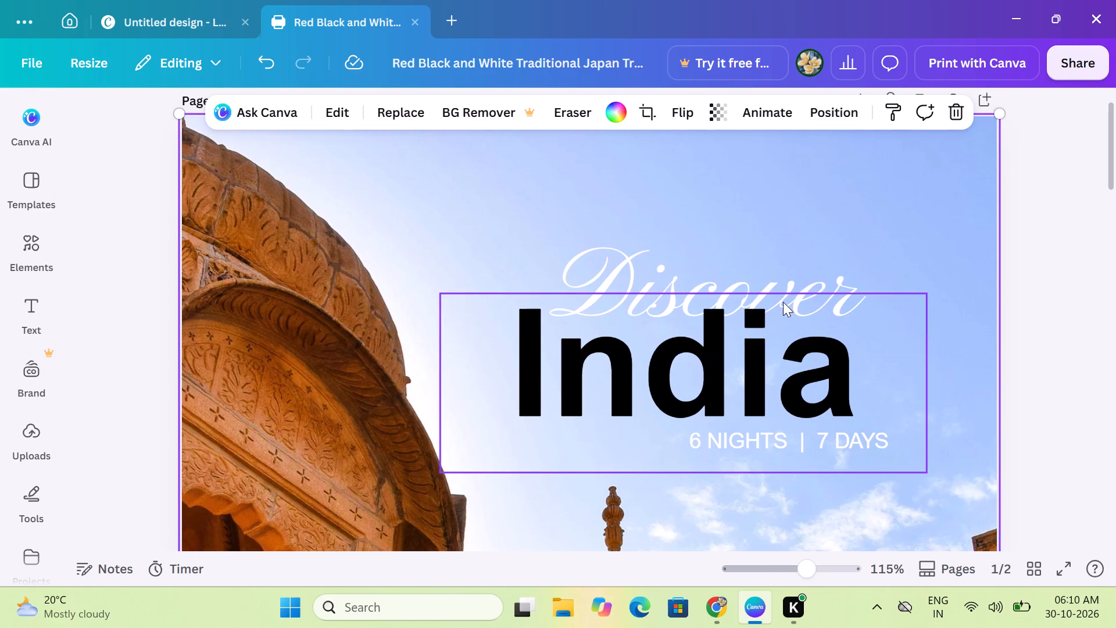
pyautogui.click(717, 258)
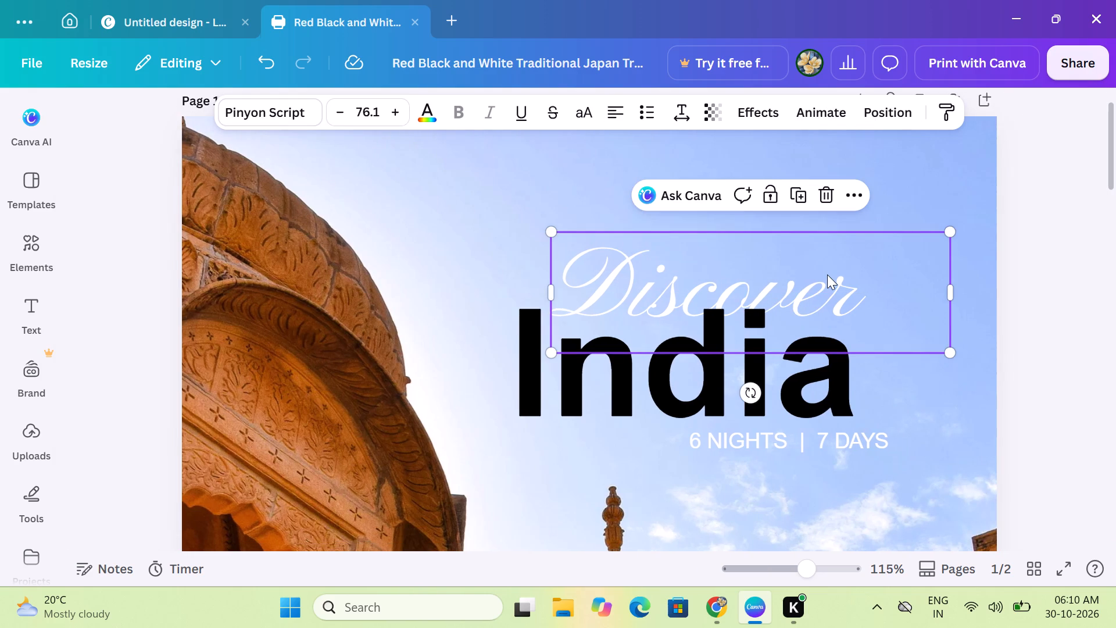
pyautogui.click(827, 274)
pyautogui.click(876, 291)
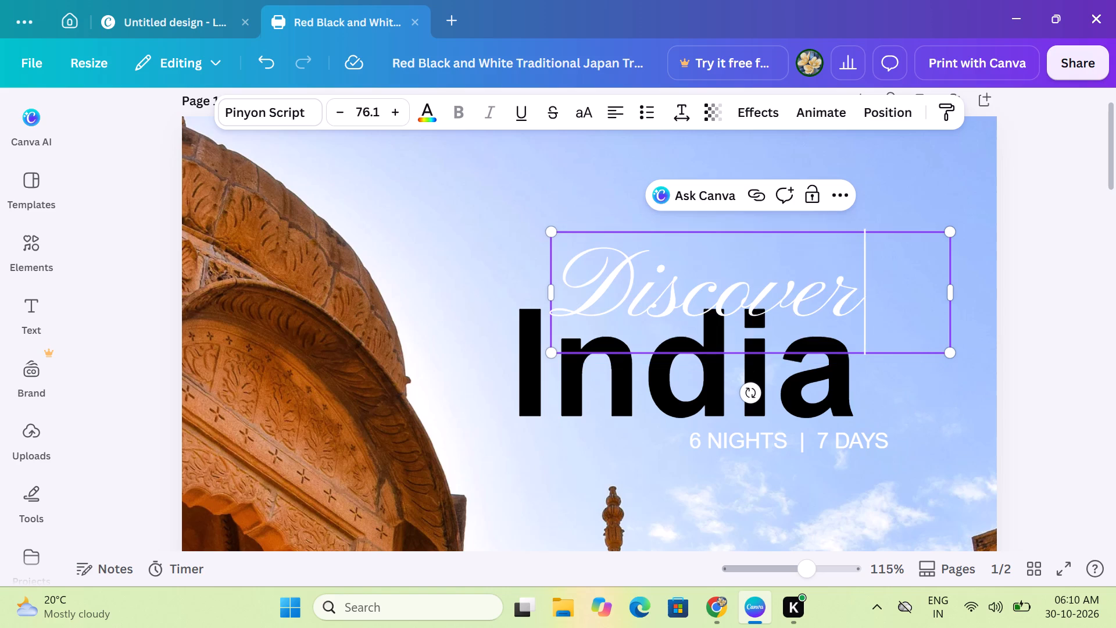
pyautogui.press('BackSpace')
pyautogui.press('BackSpace')
pyautogui.press('BackSpace')
pyautogui.press('BackSpace')
pyautogui.press('BackSpace')
pyautogui.press('BackSpace')
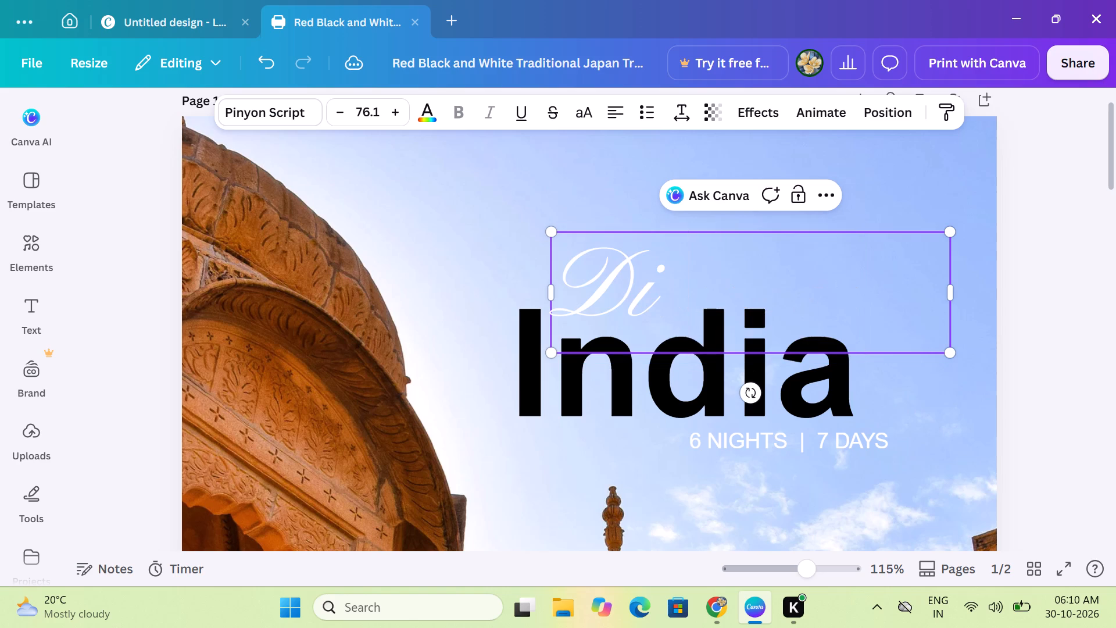
pyautogui.press('BackSpace')
pyautogui.press('BackSpace')
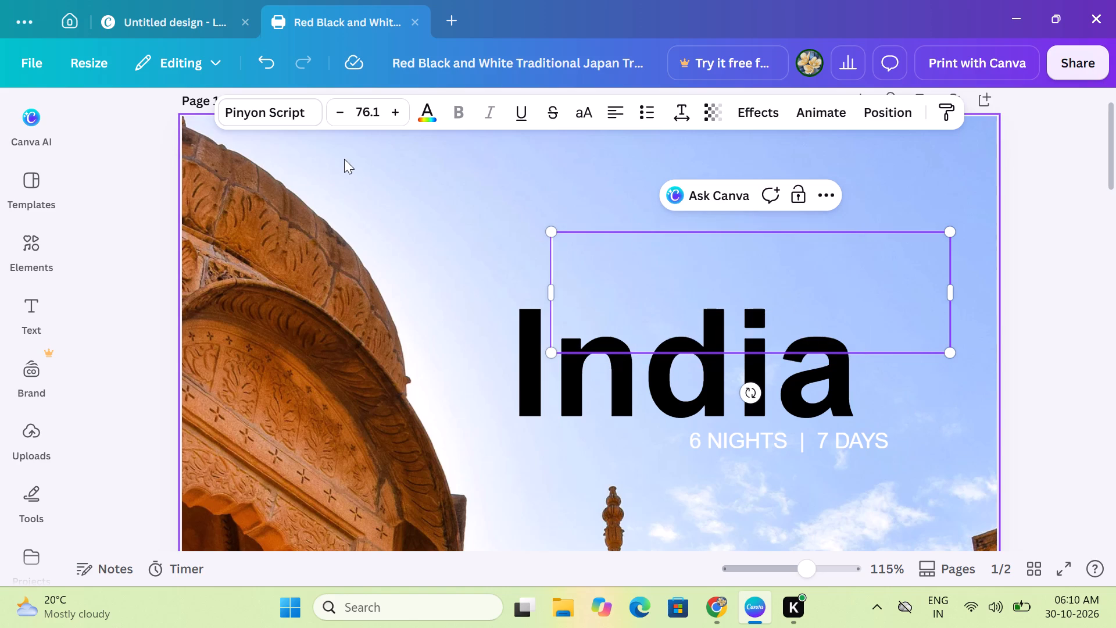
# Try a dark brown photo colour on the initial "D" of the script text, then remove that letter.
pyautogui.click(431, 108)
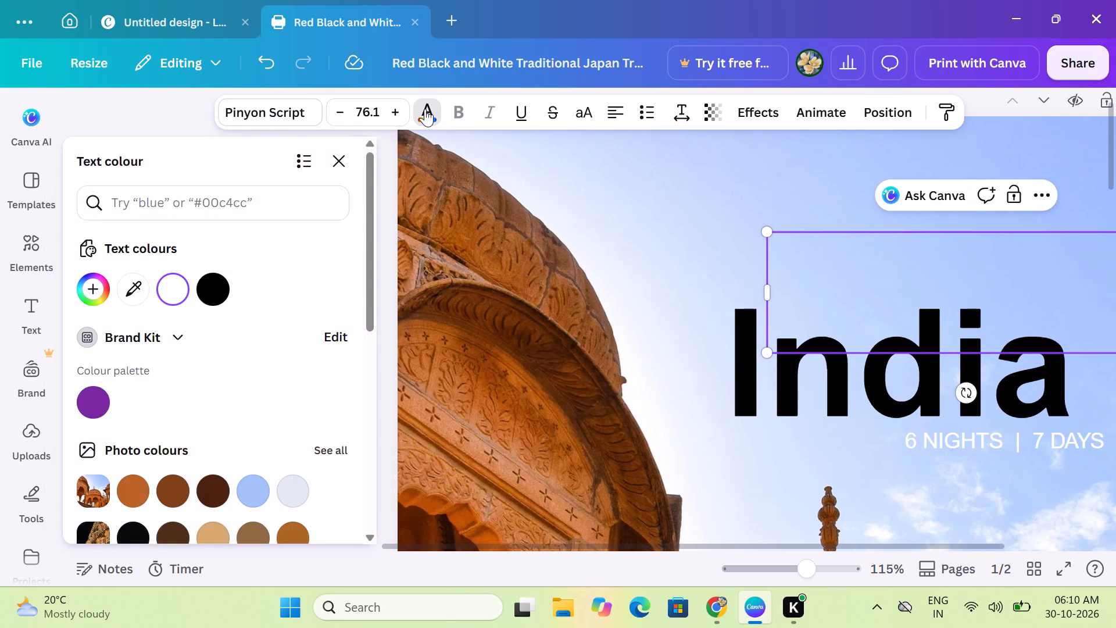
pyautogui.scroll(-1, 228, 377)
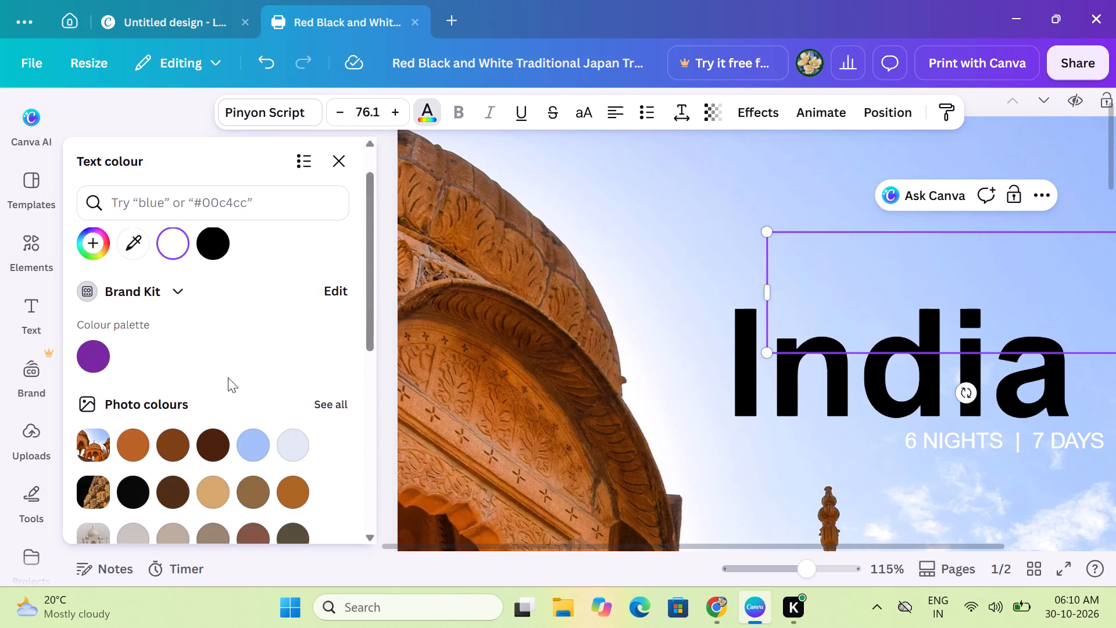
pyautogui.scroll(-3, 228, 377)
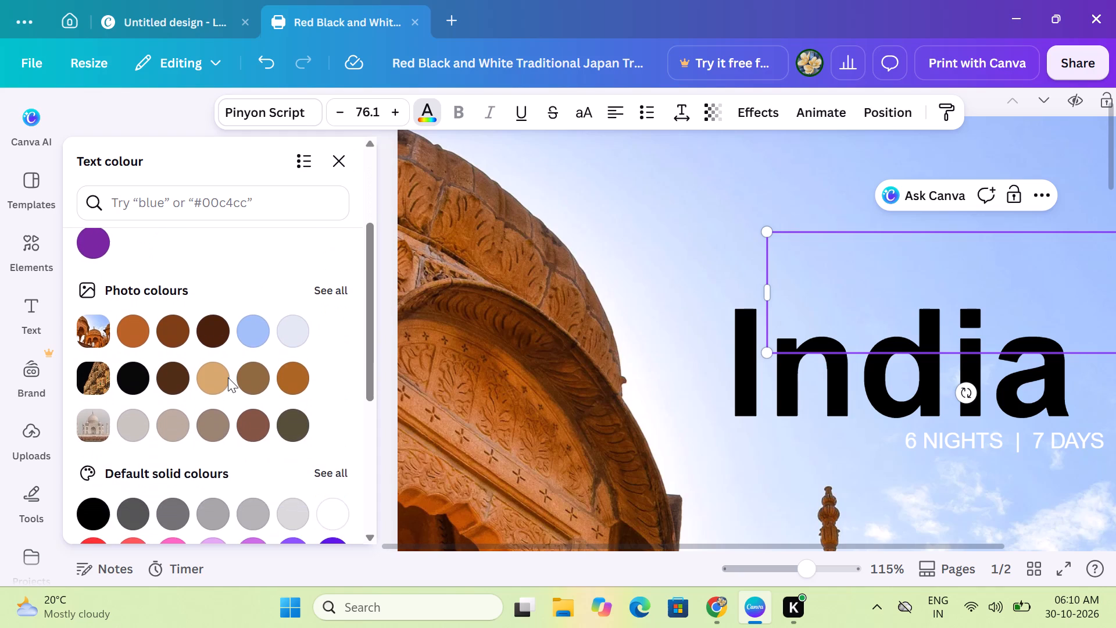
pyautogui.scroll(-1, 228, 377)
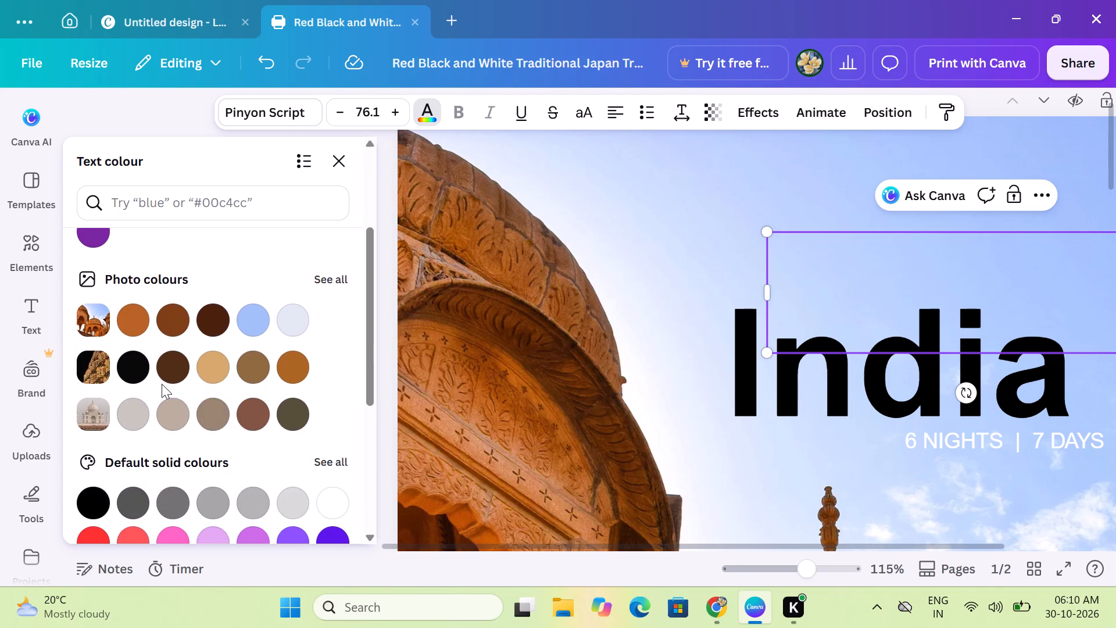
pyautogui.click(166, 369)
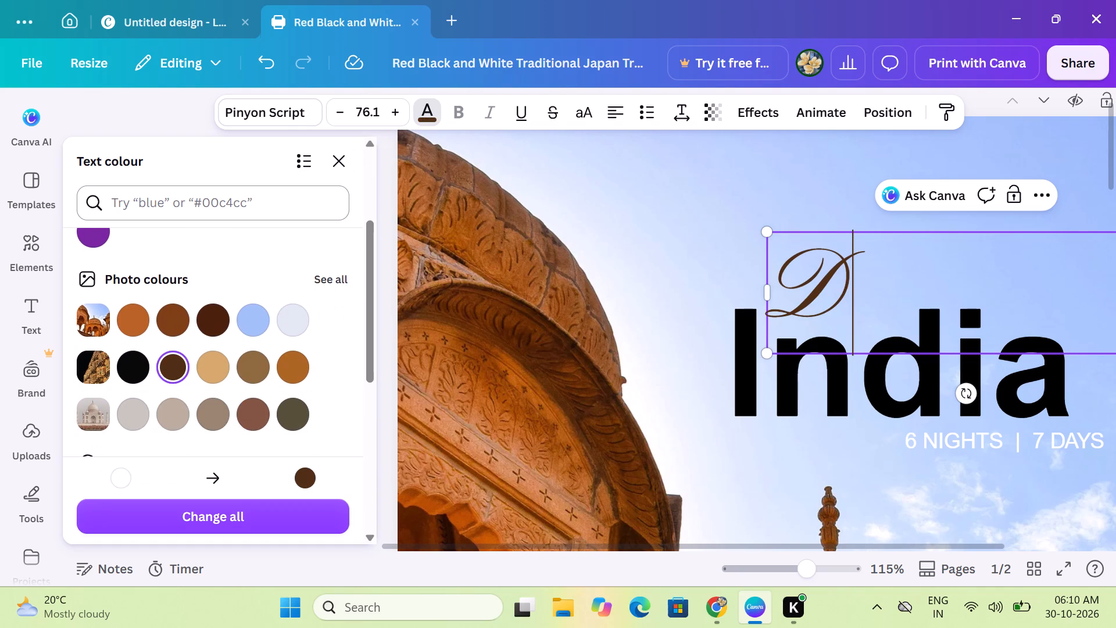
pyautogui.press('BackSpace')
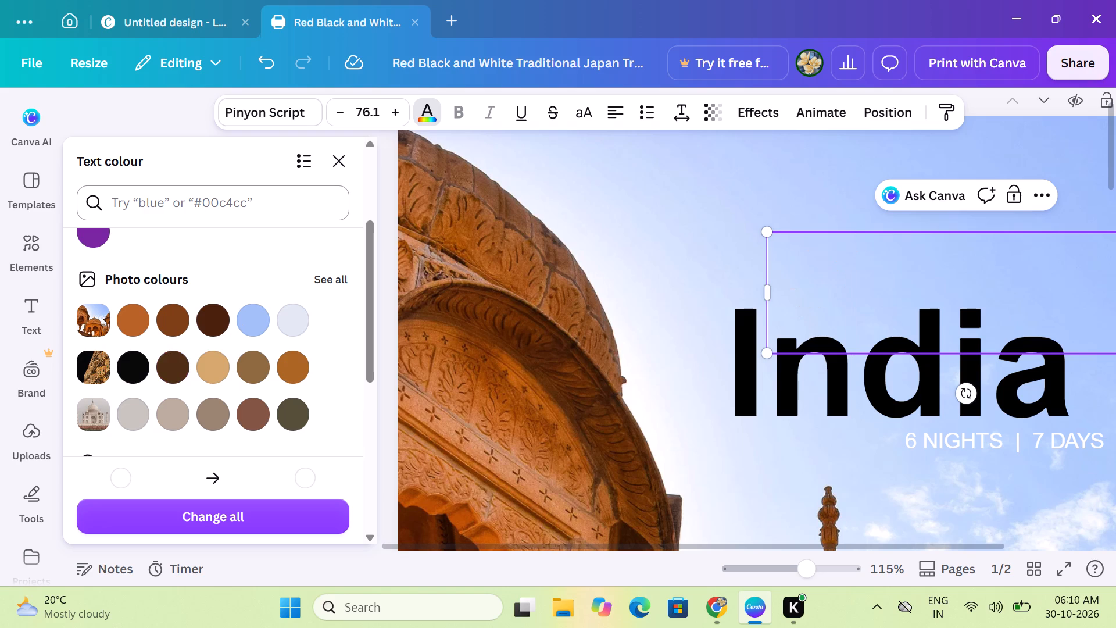
# Re-enter "Discover" in black (#000000) in the script text box above the India title.
pyautogui.scroll(-1, 207, 346)
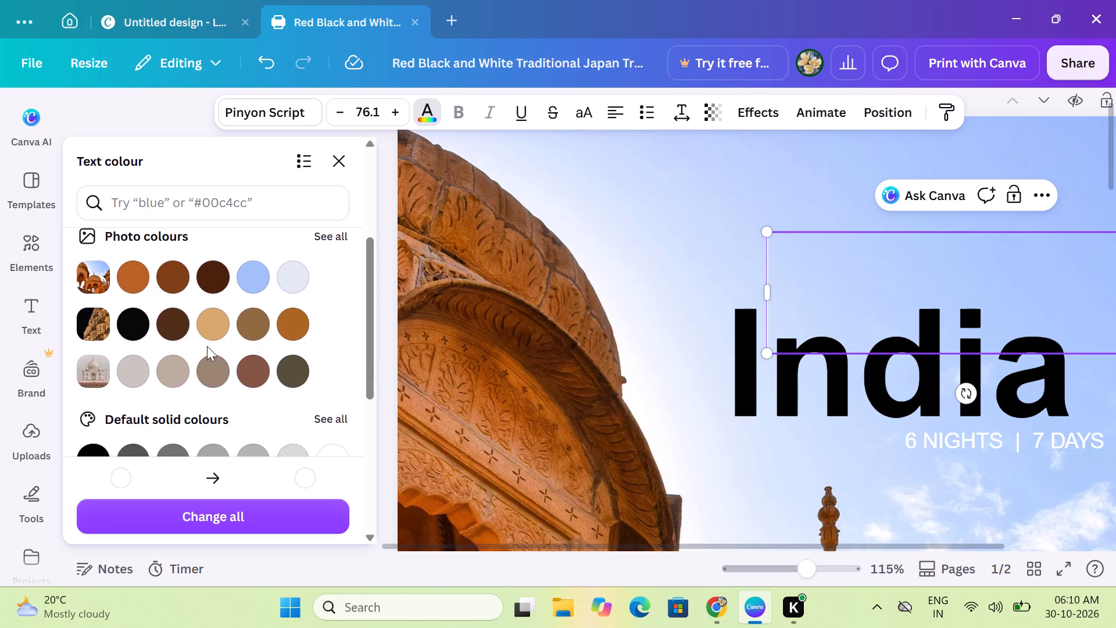
pyautogui.scroll(-2, 207, 346)
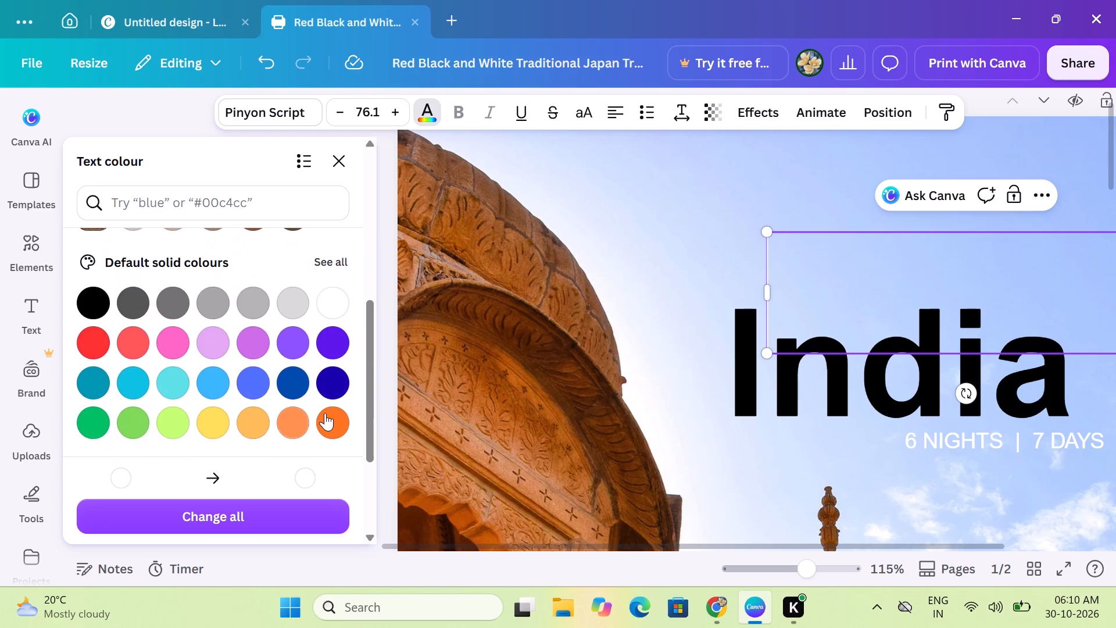
pyautogui.scroll(4, 283, 324)
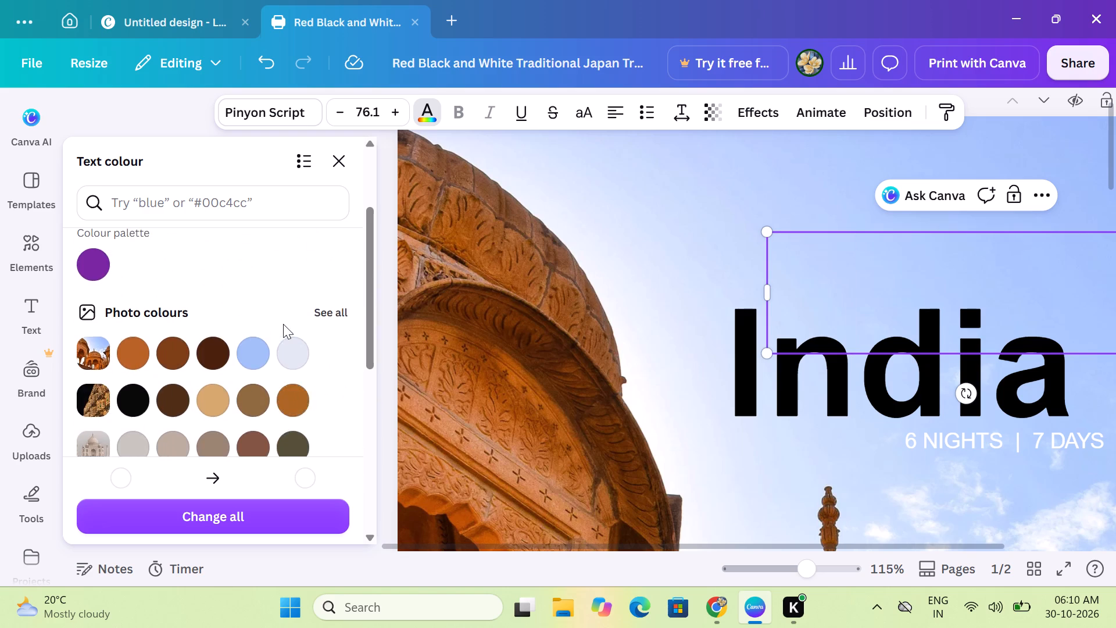
pyautogui.scroll(1, 283, 324)
pyautogui.click(209, 249)
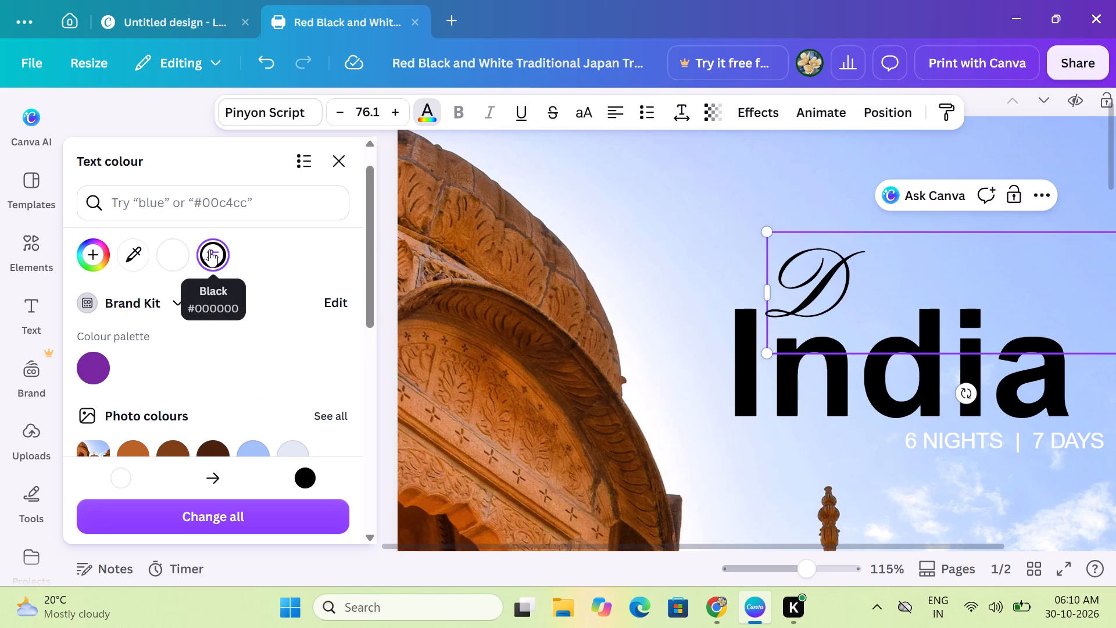
pyautogui.press('i')
pyautogui.write('sc')
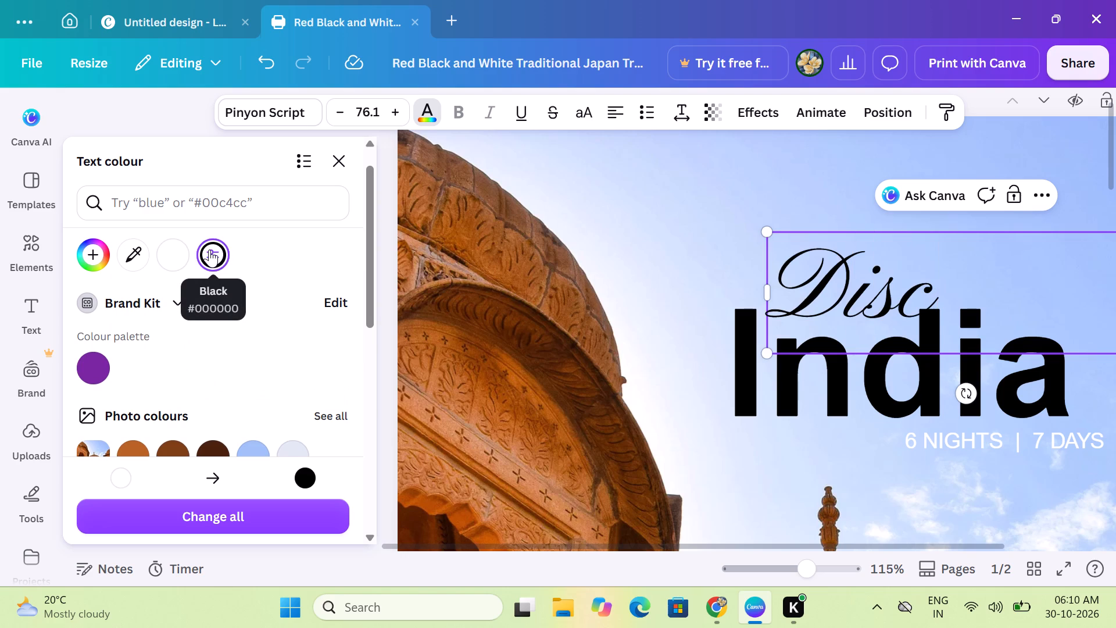
pyautogui.write('over')
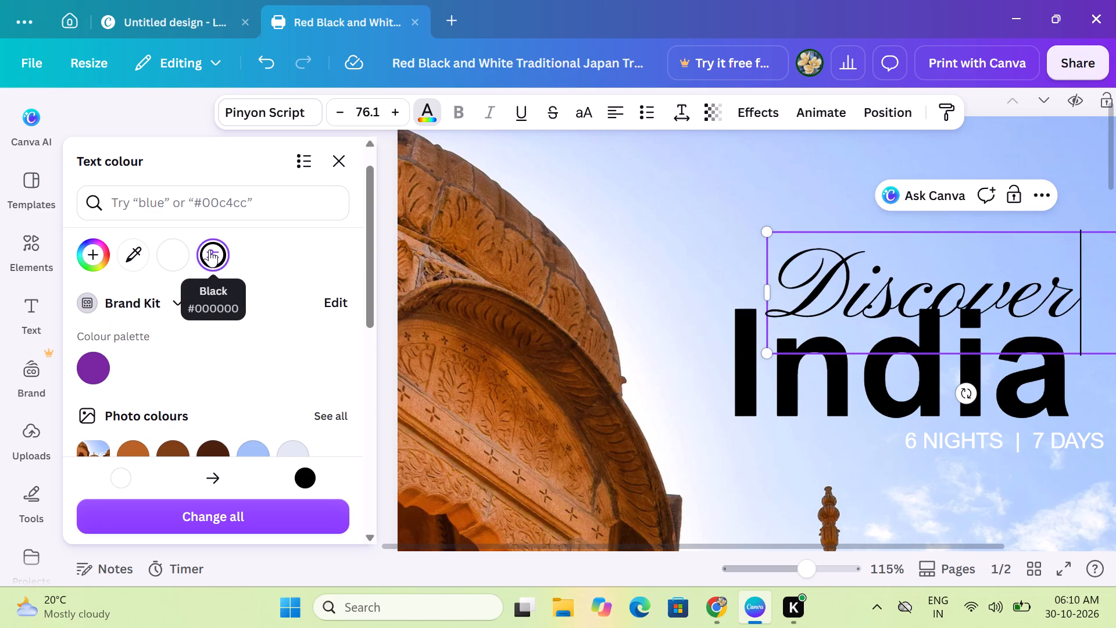
pyautogui.click(629, 221)
# Examine the flyer from the black title down to the price, travel features and destination cards.
pyautogui.hscroll(-1, 629, 221)
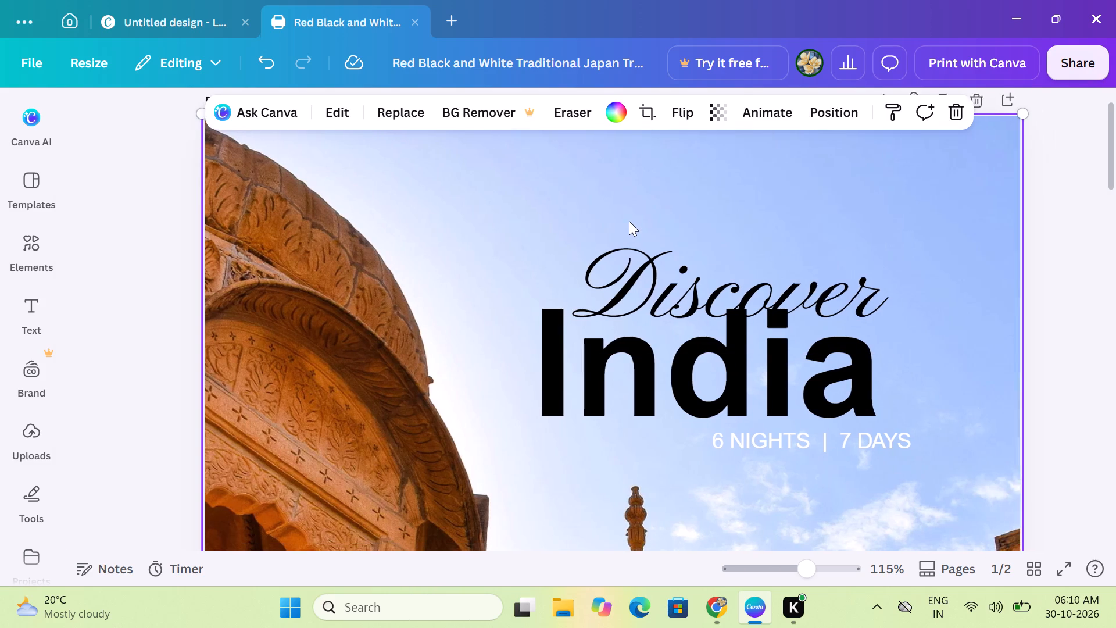
pyautogui.hscroll(-1, 629, 221)
pyautogui.scroll(-2, 629, 221)
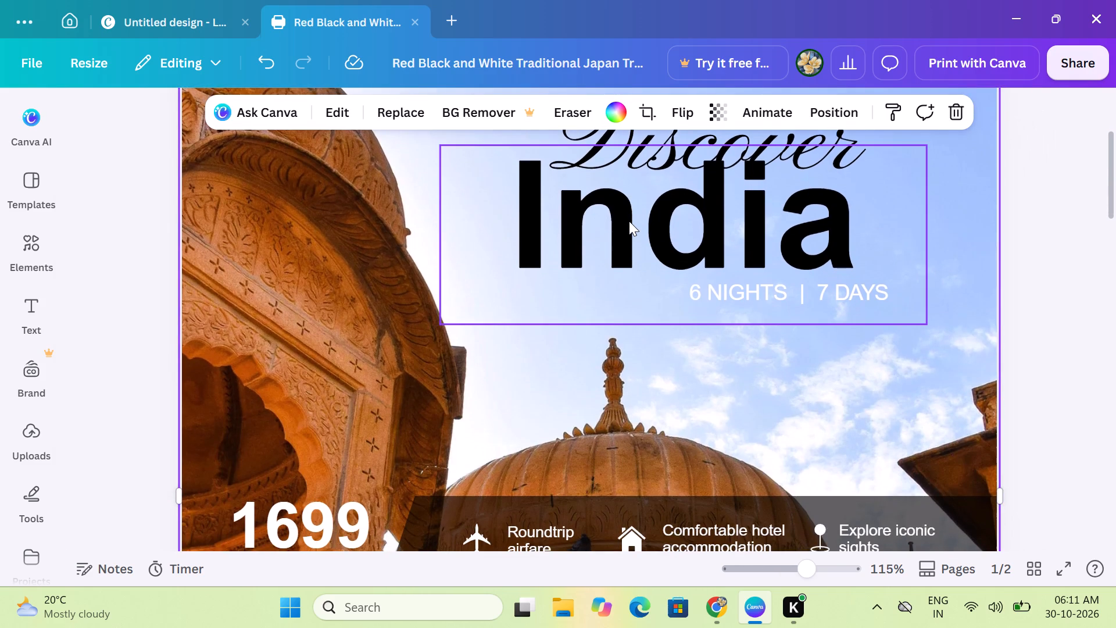
pyautogui.scroll(-2, 629, 221)
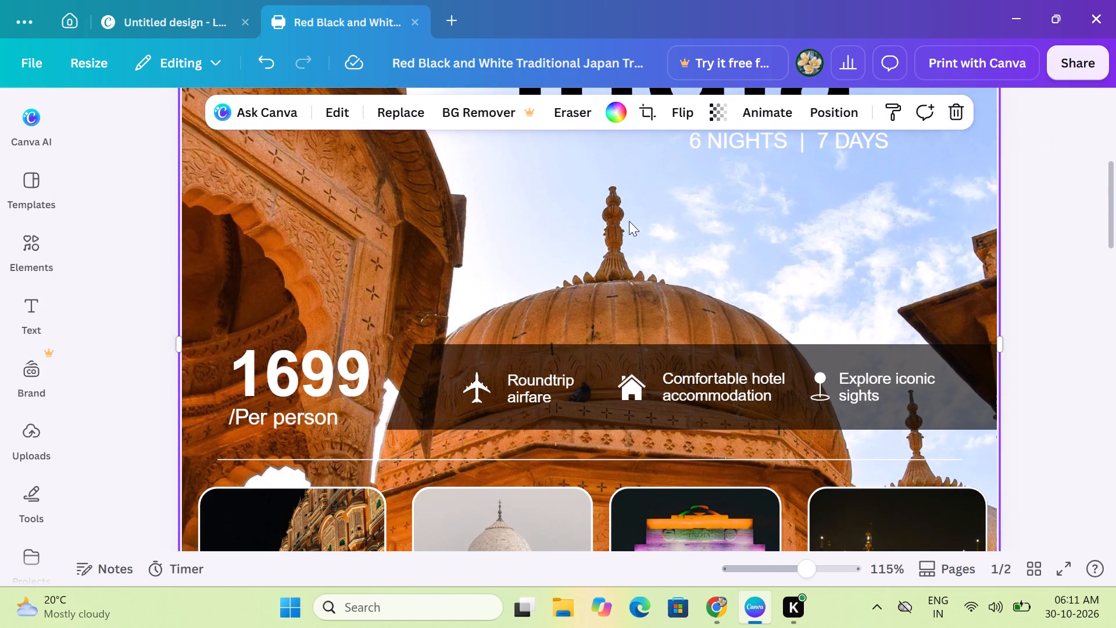
pyautogui.scroll(-1, 481, 256)
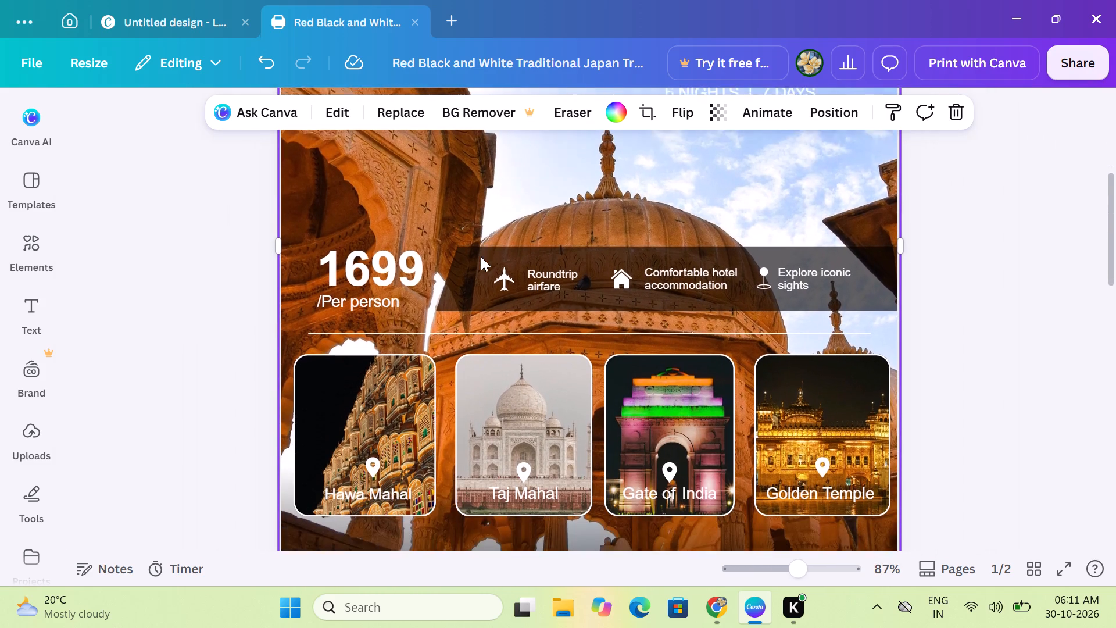
pyautogui.scroll(-1, 481, 256)
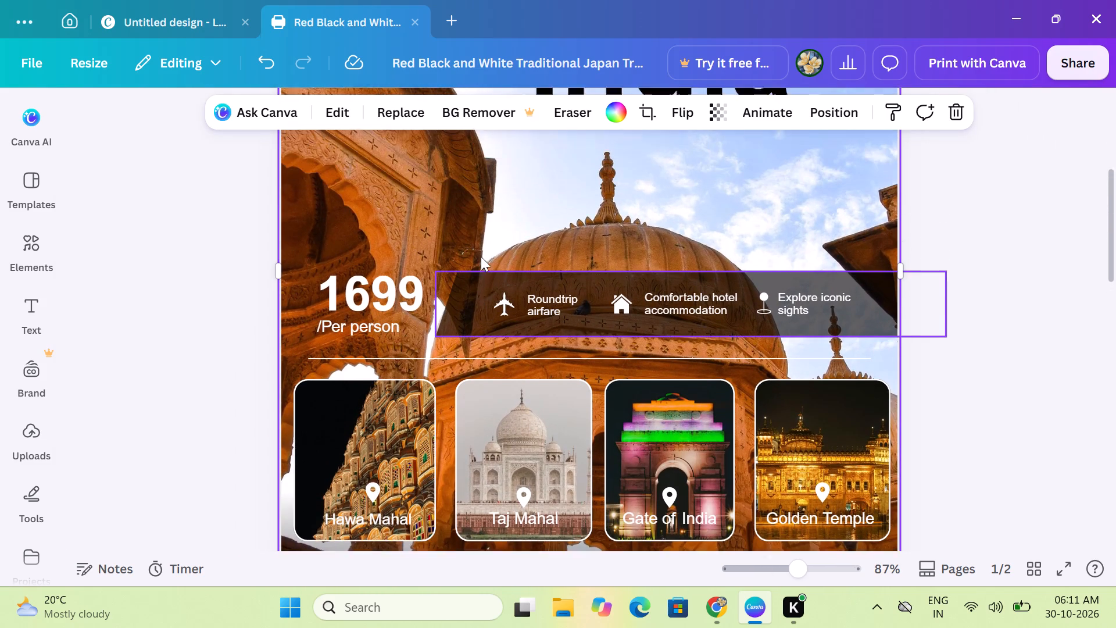